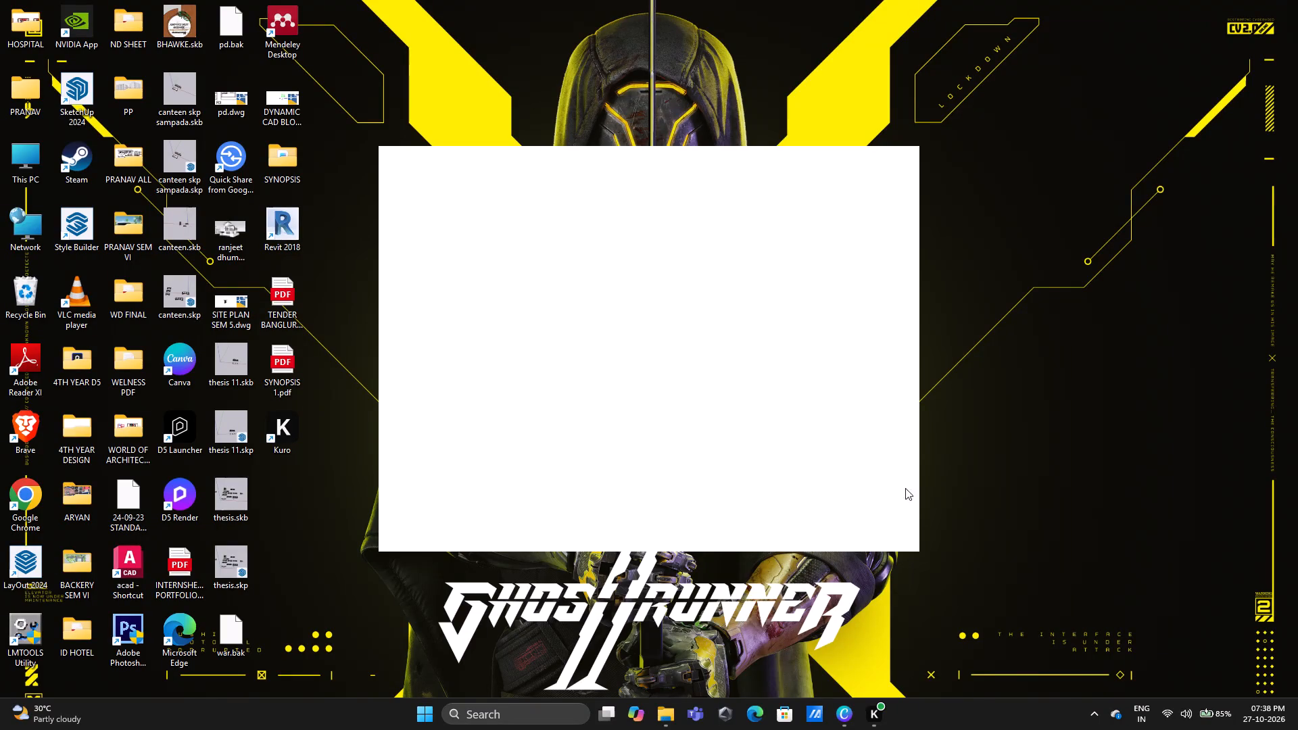
Switch to the Canva desktop app.
click(1030, 476)
click(849, 717)
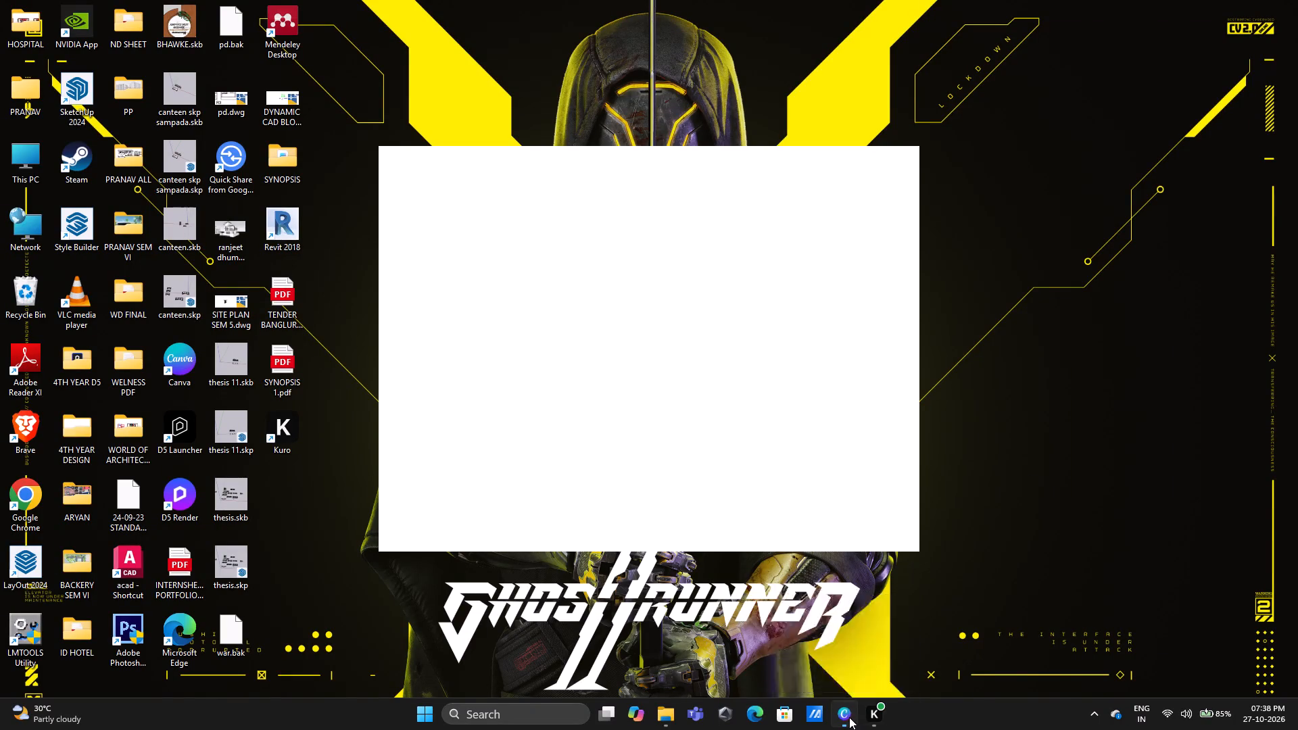
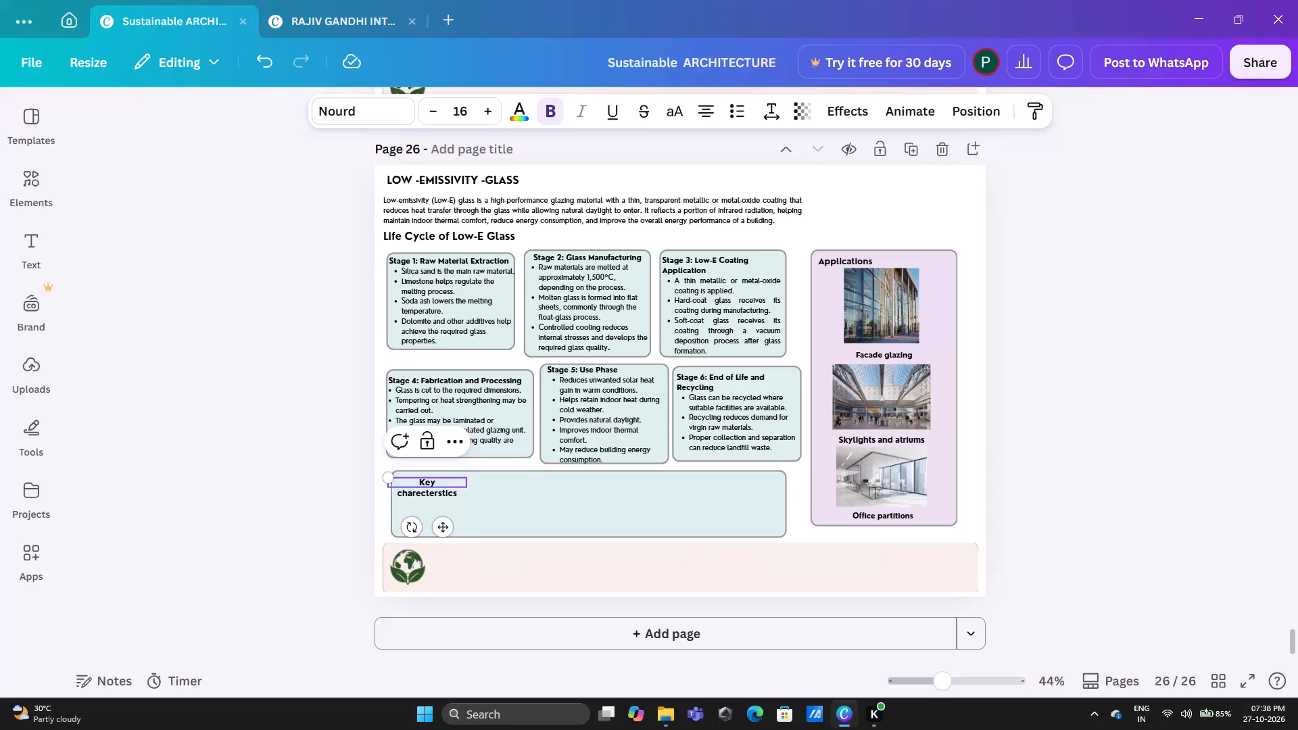
Widen the "Key charecterstics" heading's text box so the heading fits on a single line.
click(458, 485)
drag(466, 483, 475, 495)
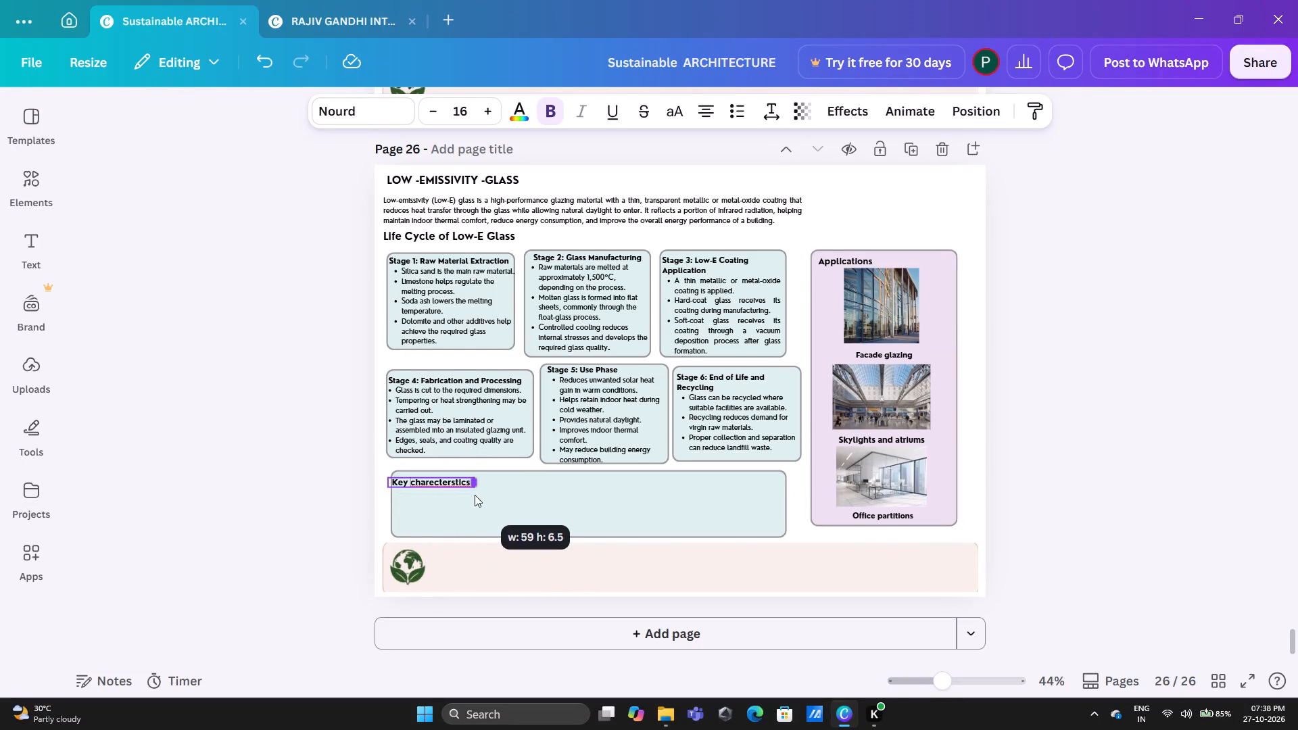
drag(475, 495, 485, 497)
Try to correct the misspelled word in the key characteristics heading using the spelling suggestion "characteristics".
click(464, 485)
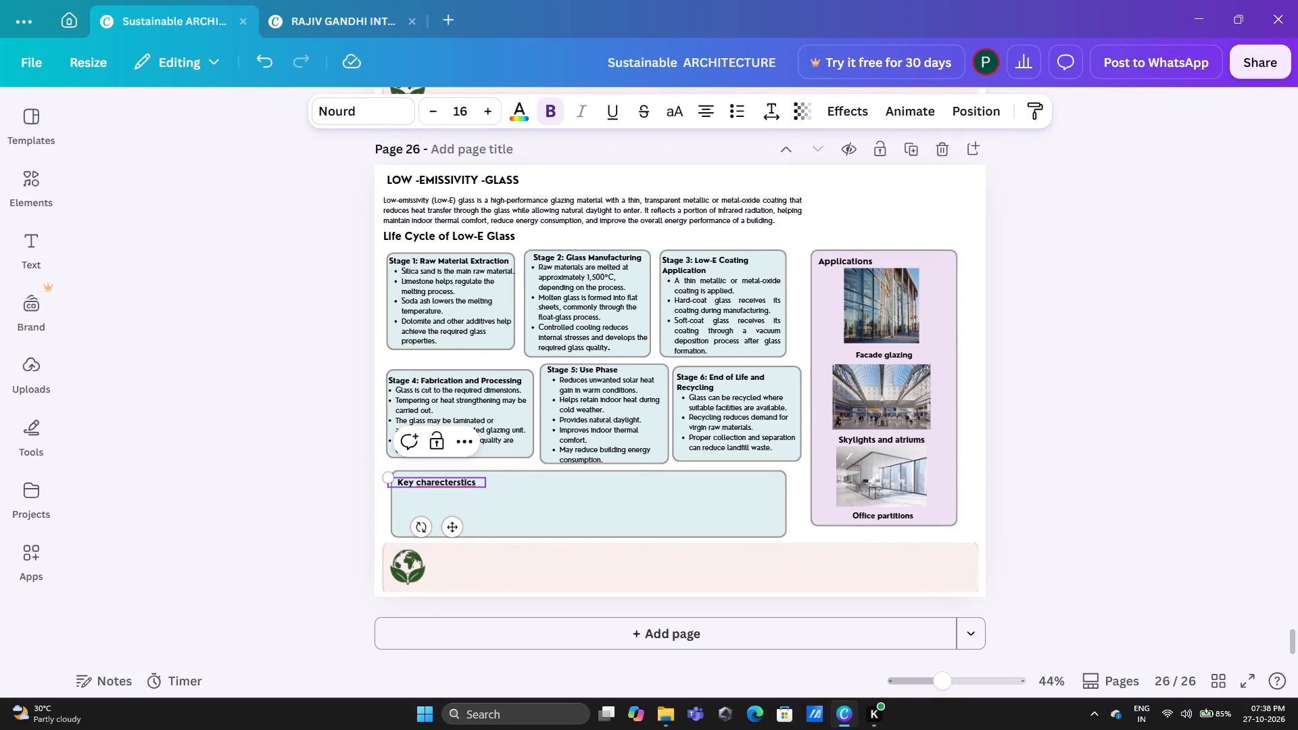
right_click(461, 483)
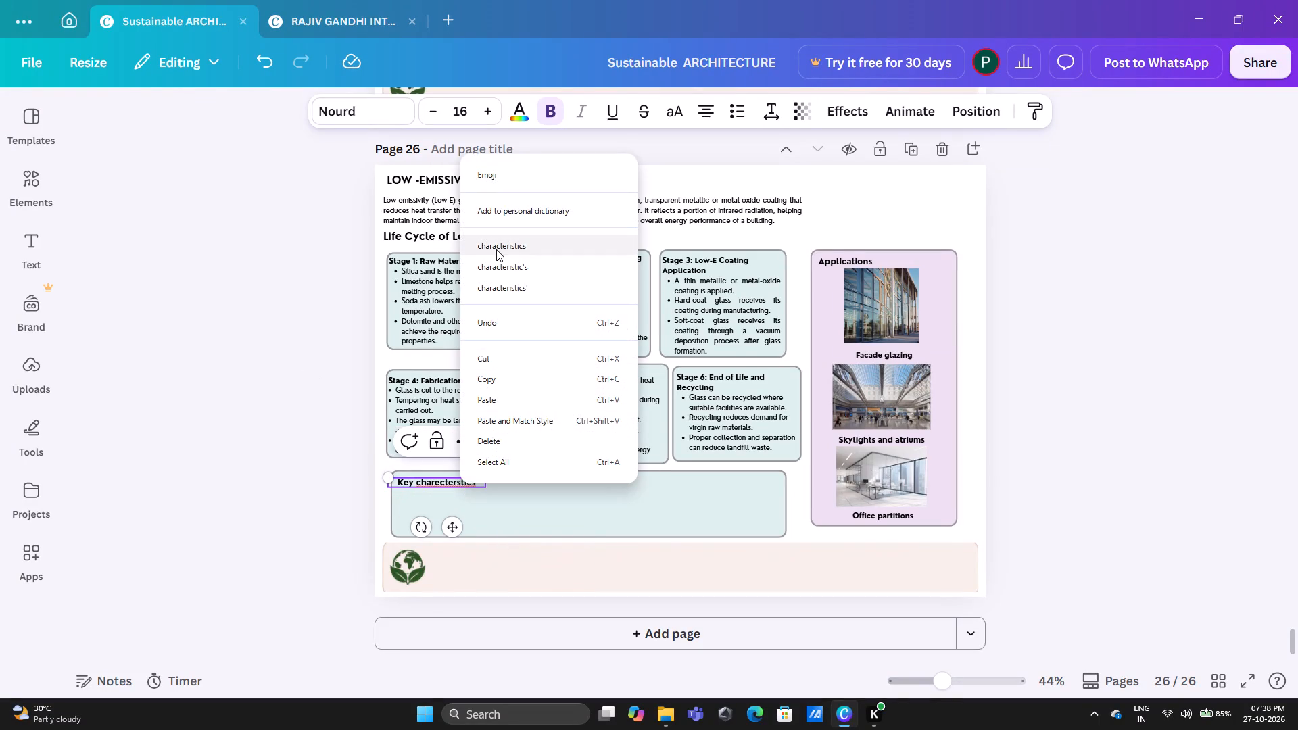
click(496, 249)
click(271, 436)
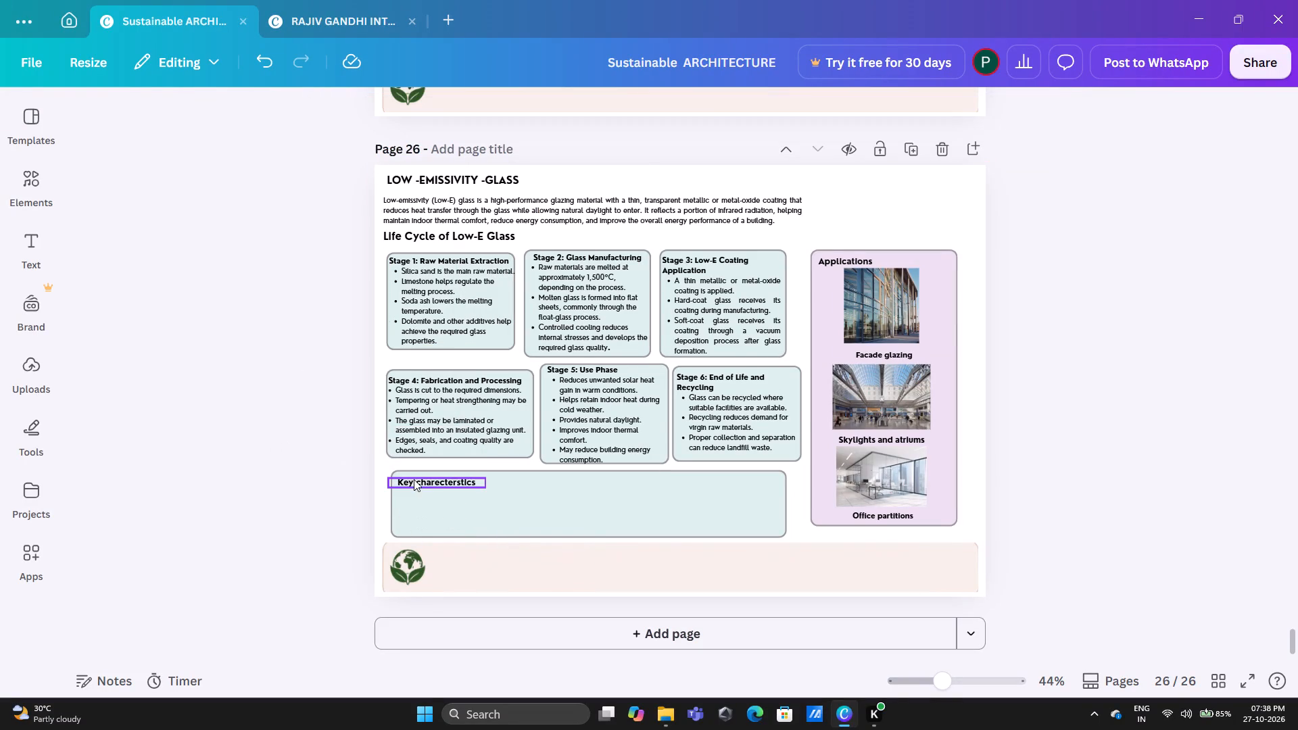
Nudge the "Key charecterstics" heading slightly right and up within the empty box below the stage boxes, and deselect it.
click(427, 481)
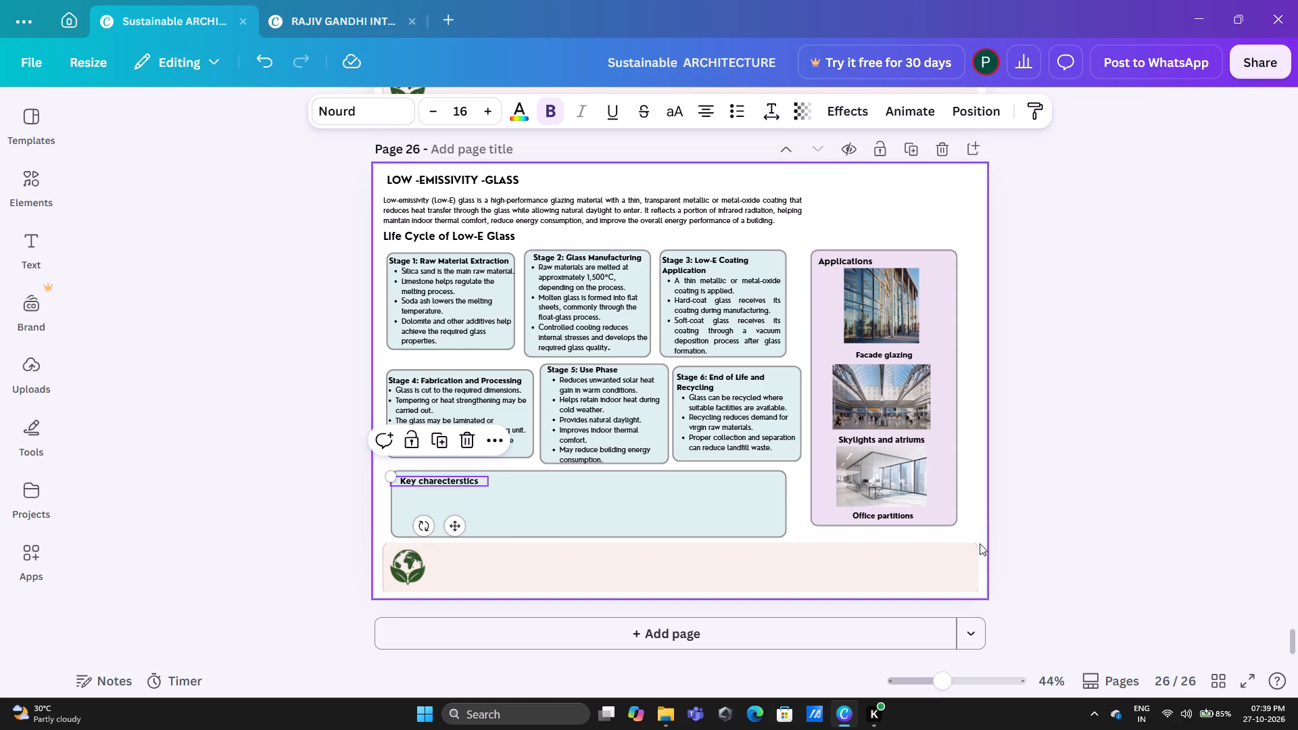
click(1091, 473)
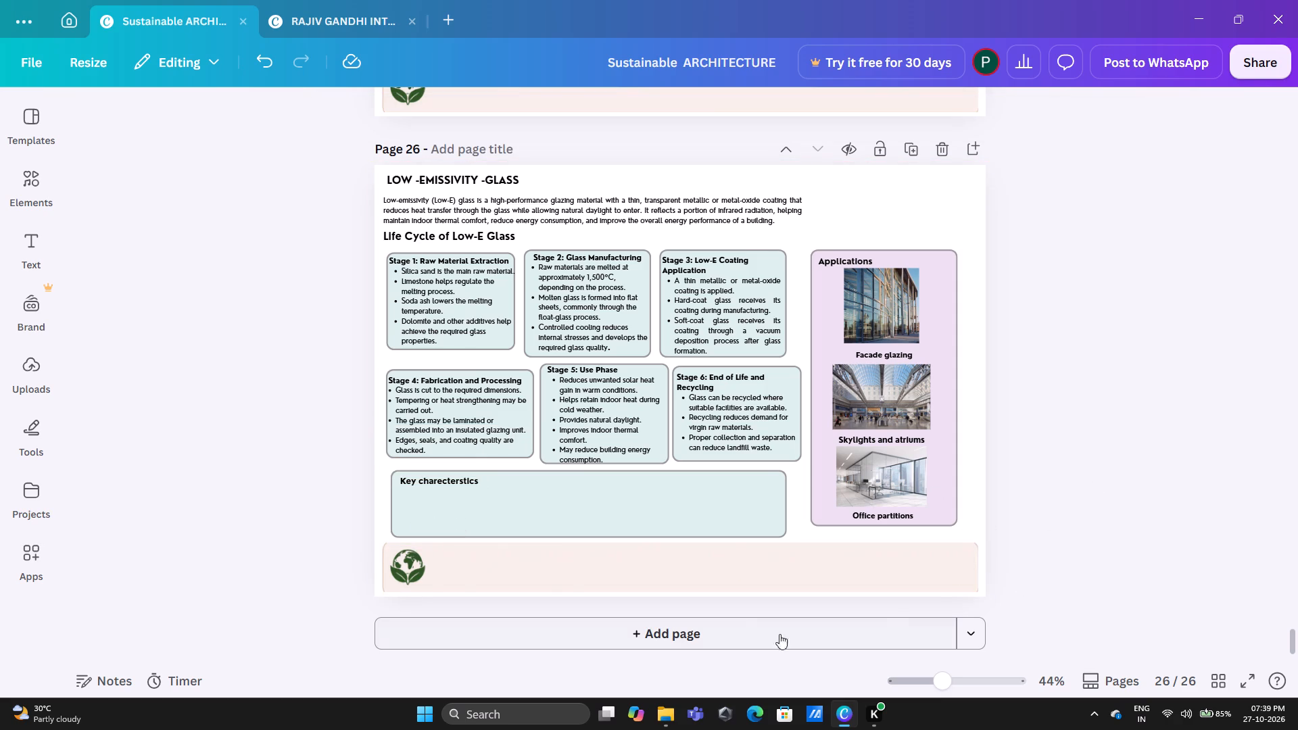
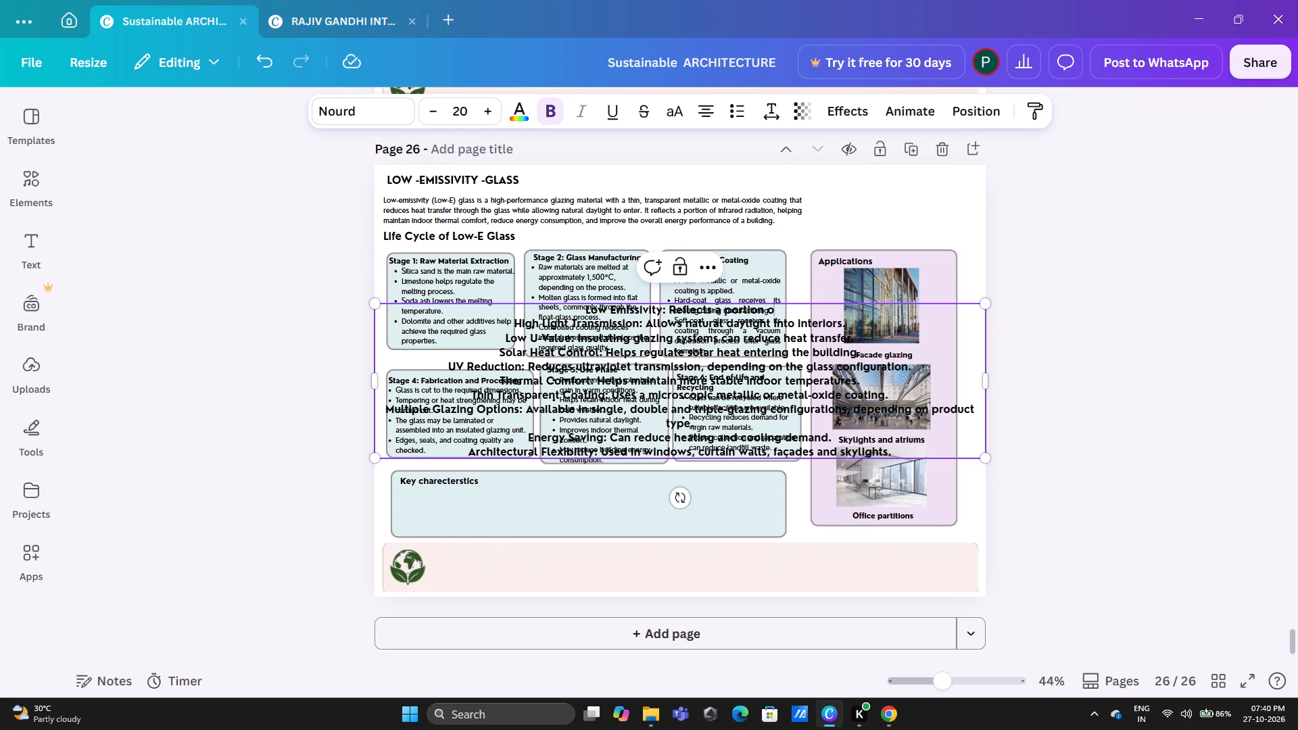
key(BackSpace)
key(BackSpace)
key(BackSpace)
key(BackSpace)
key(BackSpace)
key(BackSpace)
key(BackSpace)
key(BackSpace)
key(BackSpace)
key(BackSpace)
key(BackSpace)
key(BackSpace)
key(BackSpace)
key(BackSpace)
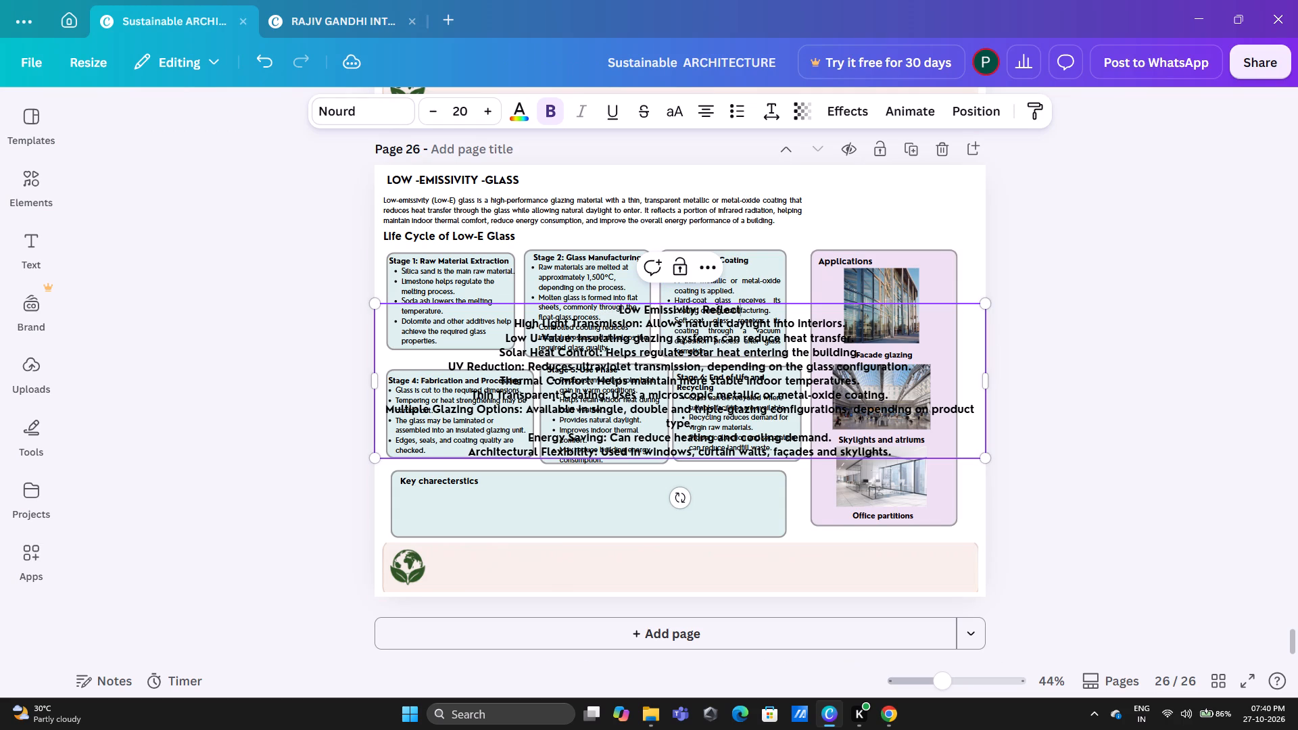
key(BackSpace)
key(BackSpace)
key(BackSpace)
key(BackSpace)
key(BackSpace)
key(BackSpace)
key(BackSpace)
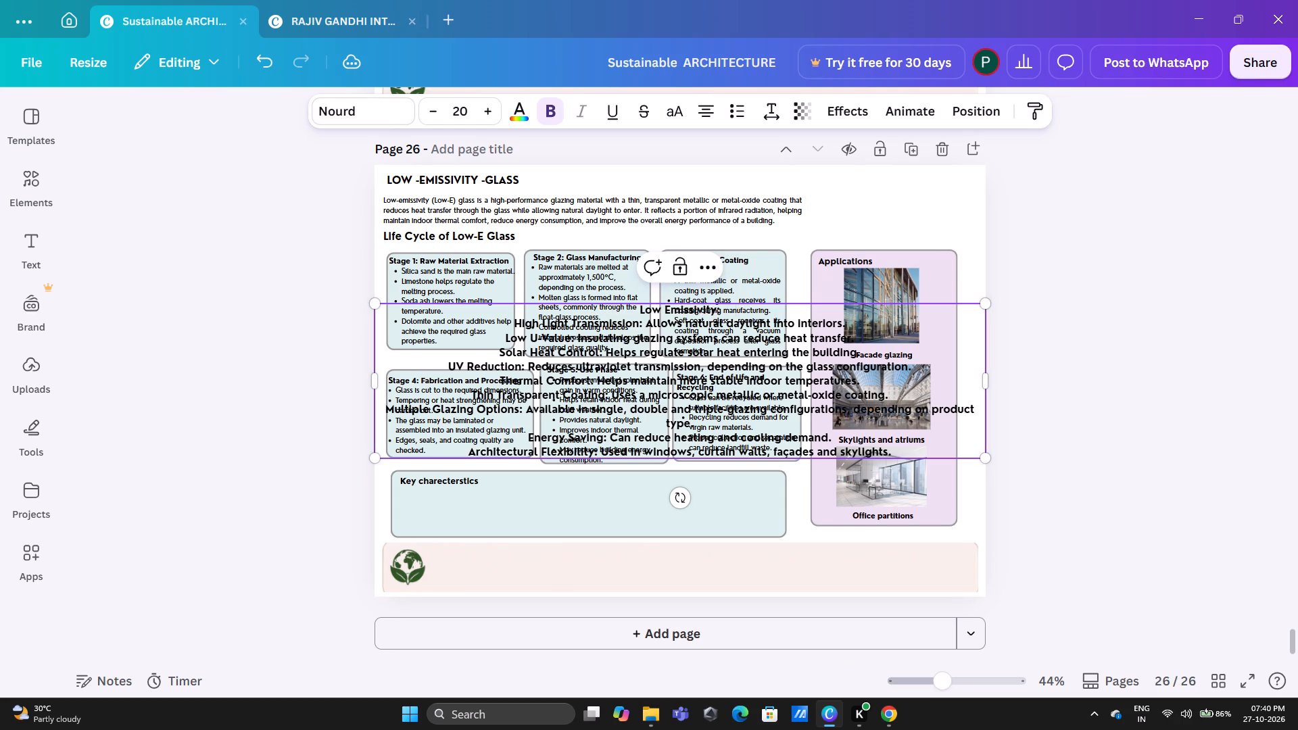
Delete the description after "High Light Transmission:" and the part of the "Low U-Value:" description following "Insulating gl".
drag(843, 326, 648, 317)
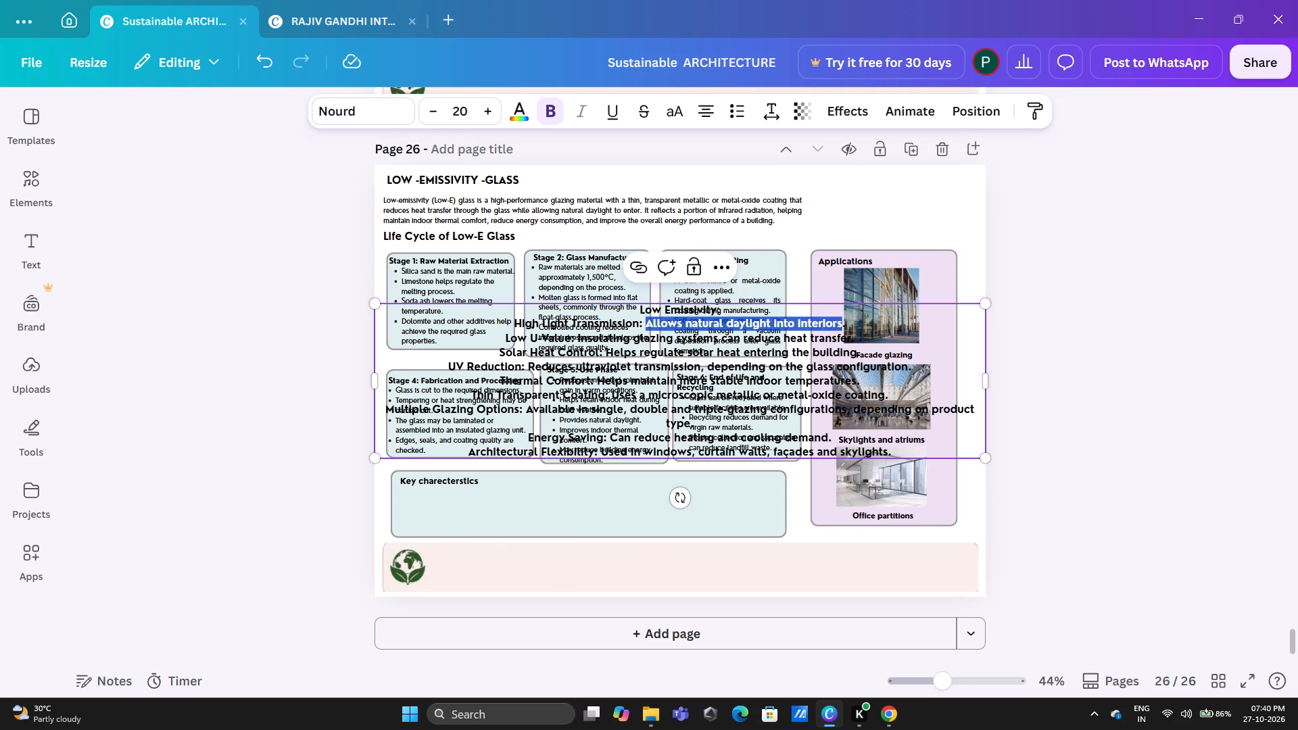
key(BackSpace)
drag(859, 333, 647, 340)
key(BackSpace)
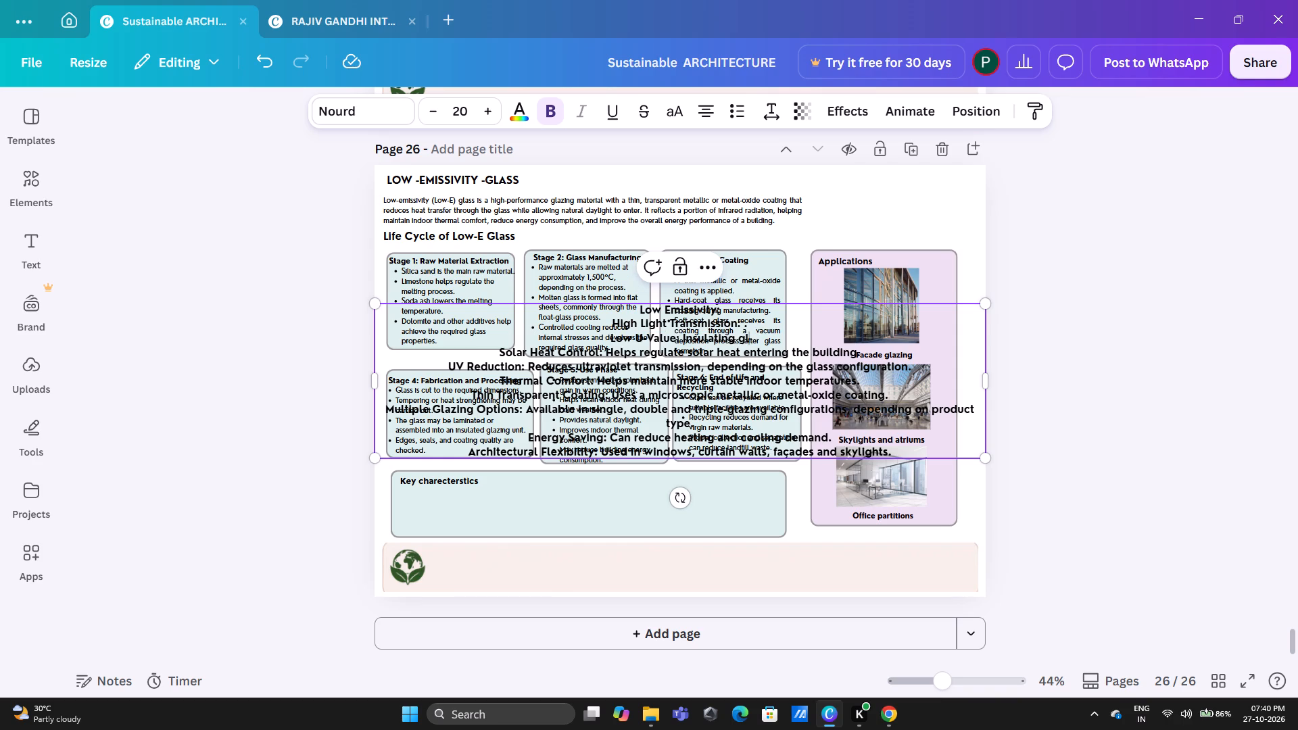
Move the pasted characteristics text block down over the "Key charecterstics" box.
click(1029, 251)
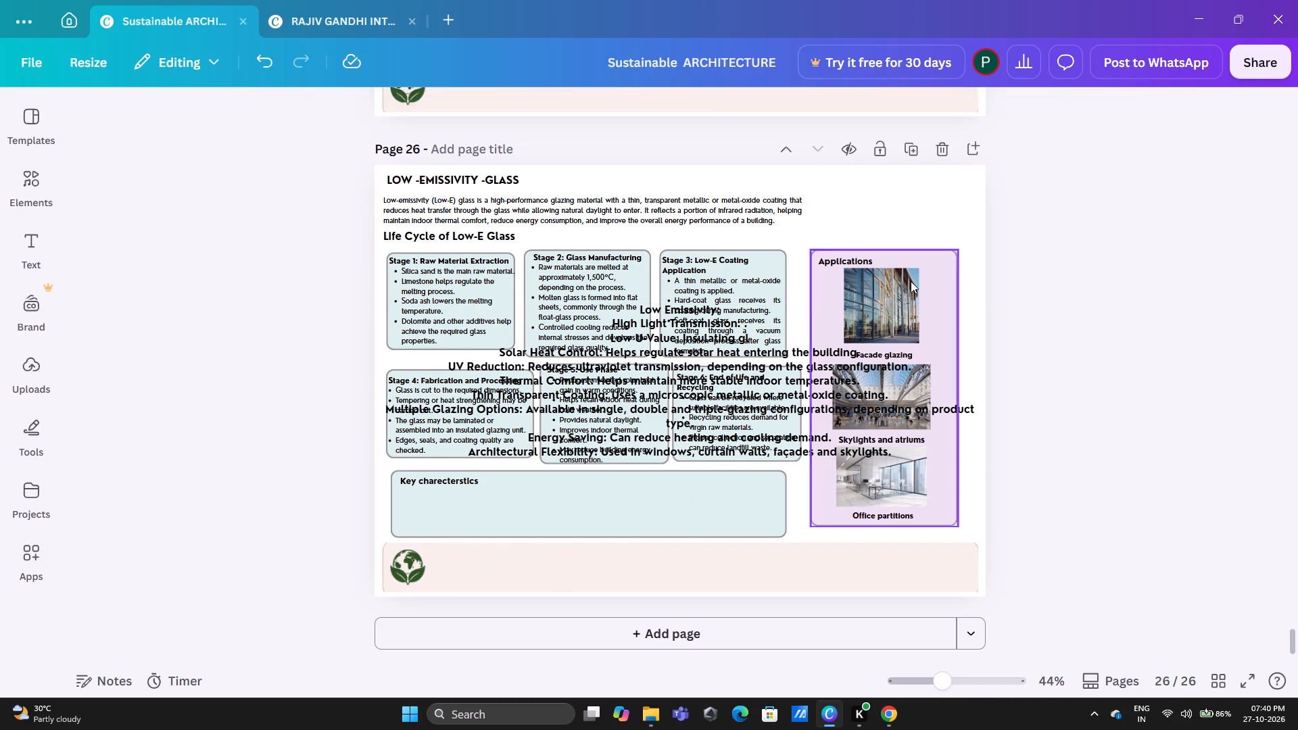
drag(769, 370, 721, 524)
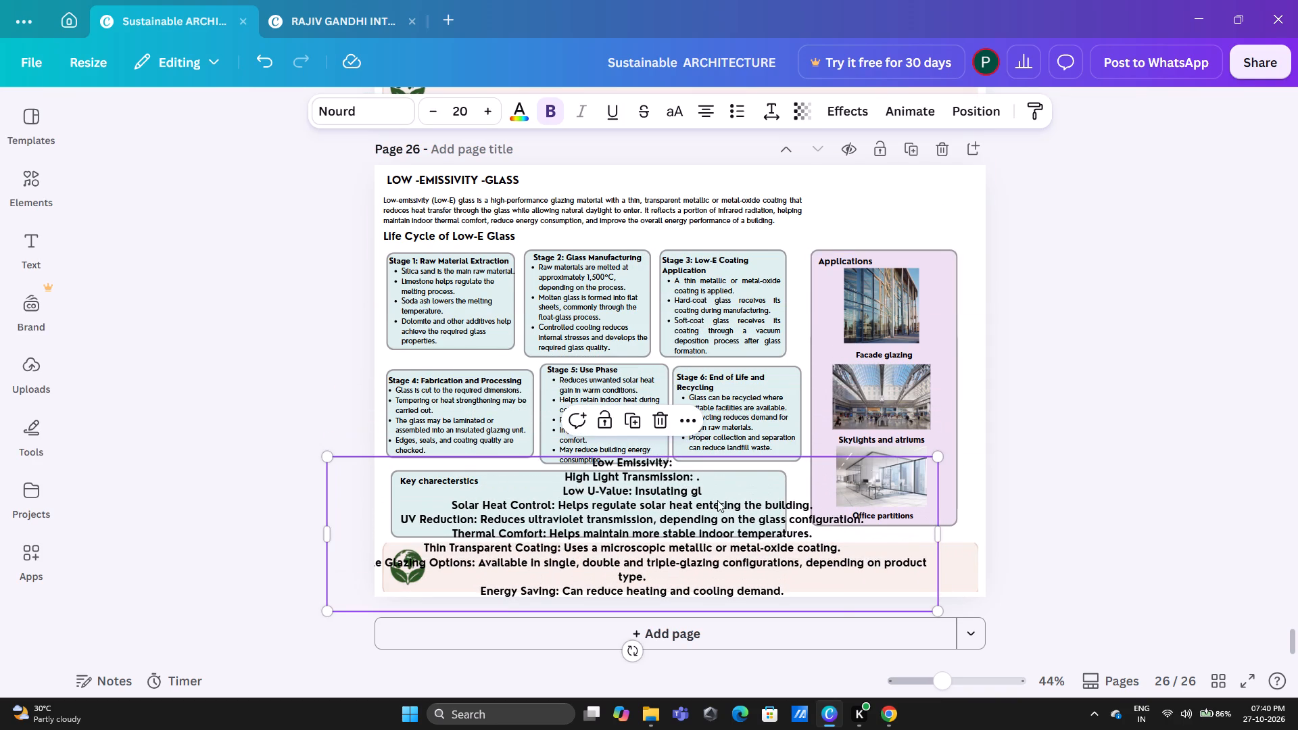
Delete the leftover "Insulating gl" after "Low U-Value:" in the characteristics list.
click(717, 492)
key(BackSpace)
key(BackSpace)
key(BackSpace)
key(BackSpace)
key(BackSpace)
key(BackSpace)
key(BackSpace)
key(BackSpace)
key(BackSpace)
key(BackSpace)
key(BackSpace)
key(BackSpace)
key(BackSpace)
key(BackSpace)
key(BackSpace)
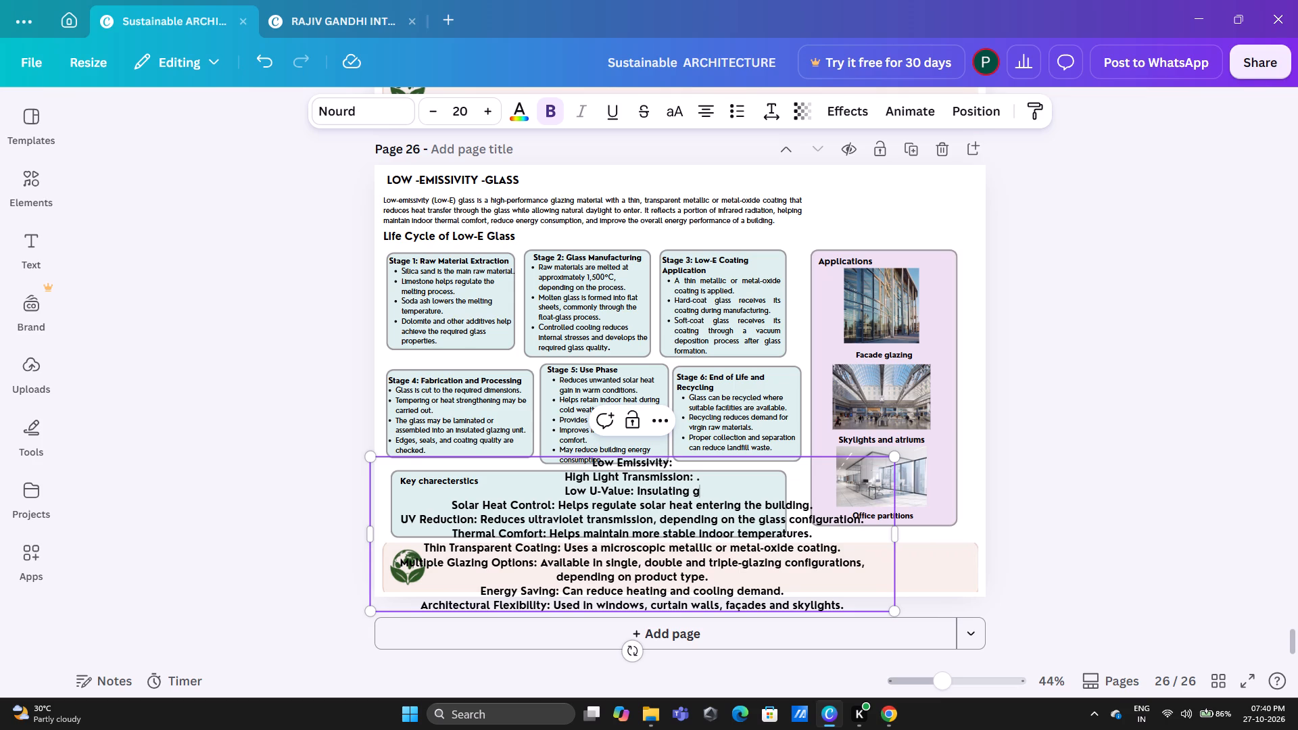
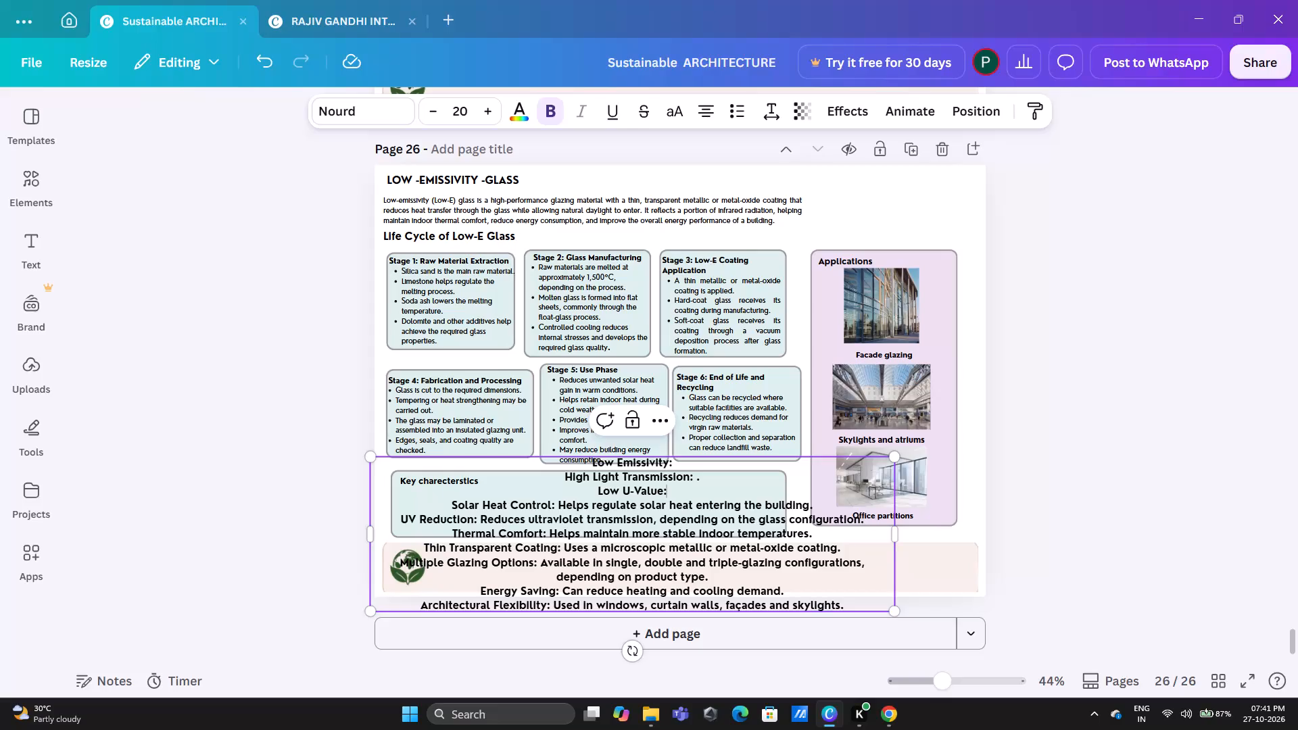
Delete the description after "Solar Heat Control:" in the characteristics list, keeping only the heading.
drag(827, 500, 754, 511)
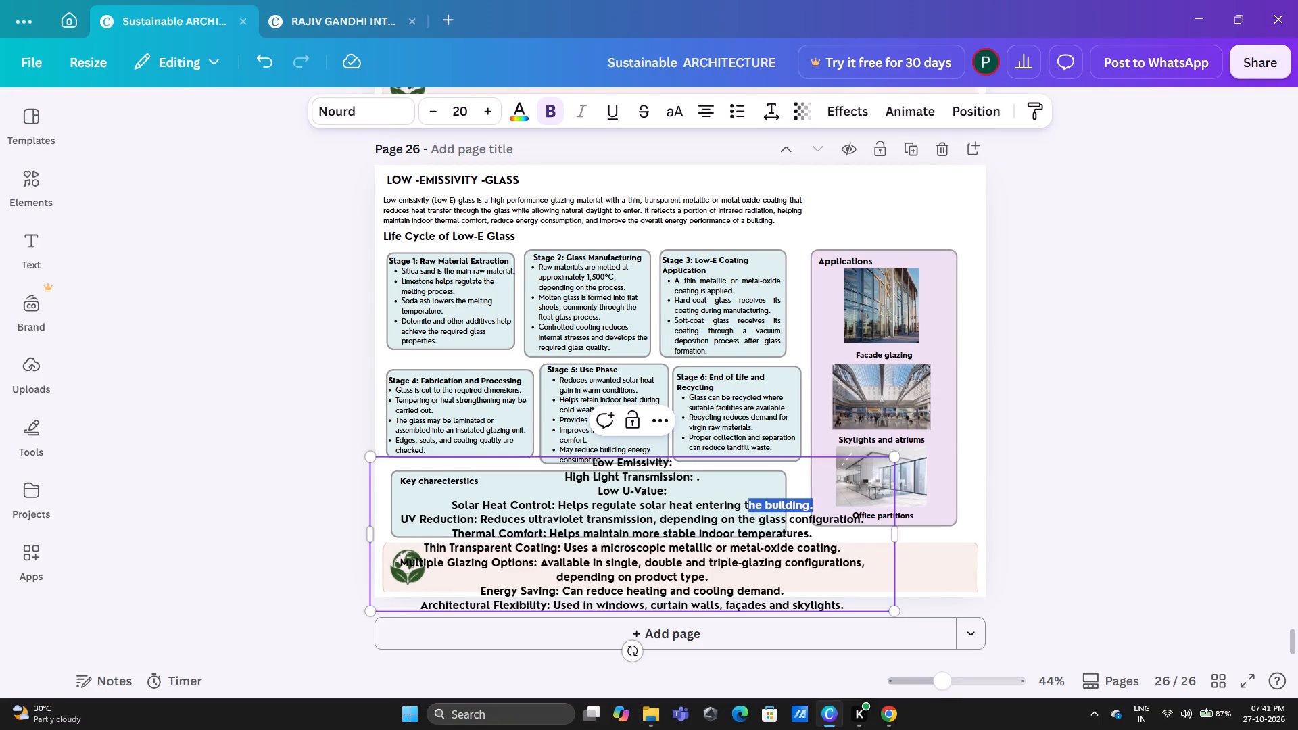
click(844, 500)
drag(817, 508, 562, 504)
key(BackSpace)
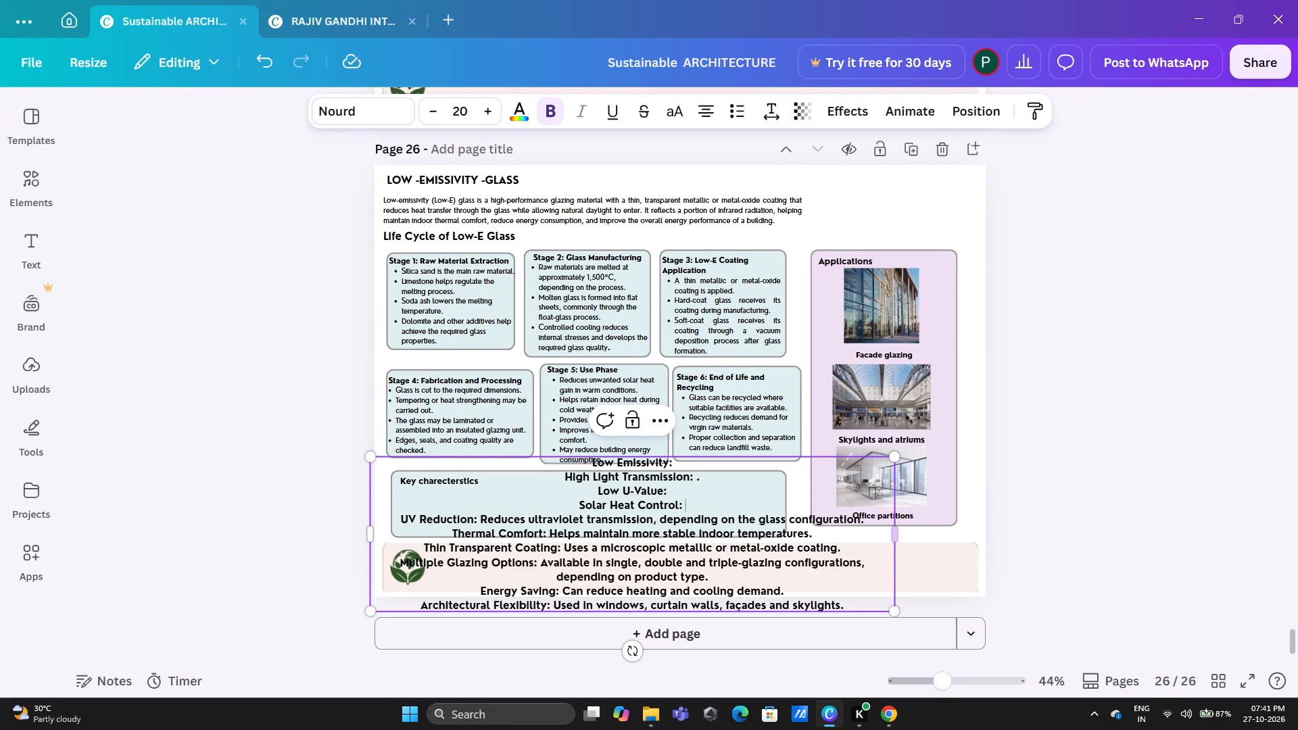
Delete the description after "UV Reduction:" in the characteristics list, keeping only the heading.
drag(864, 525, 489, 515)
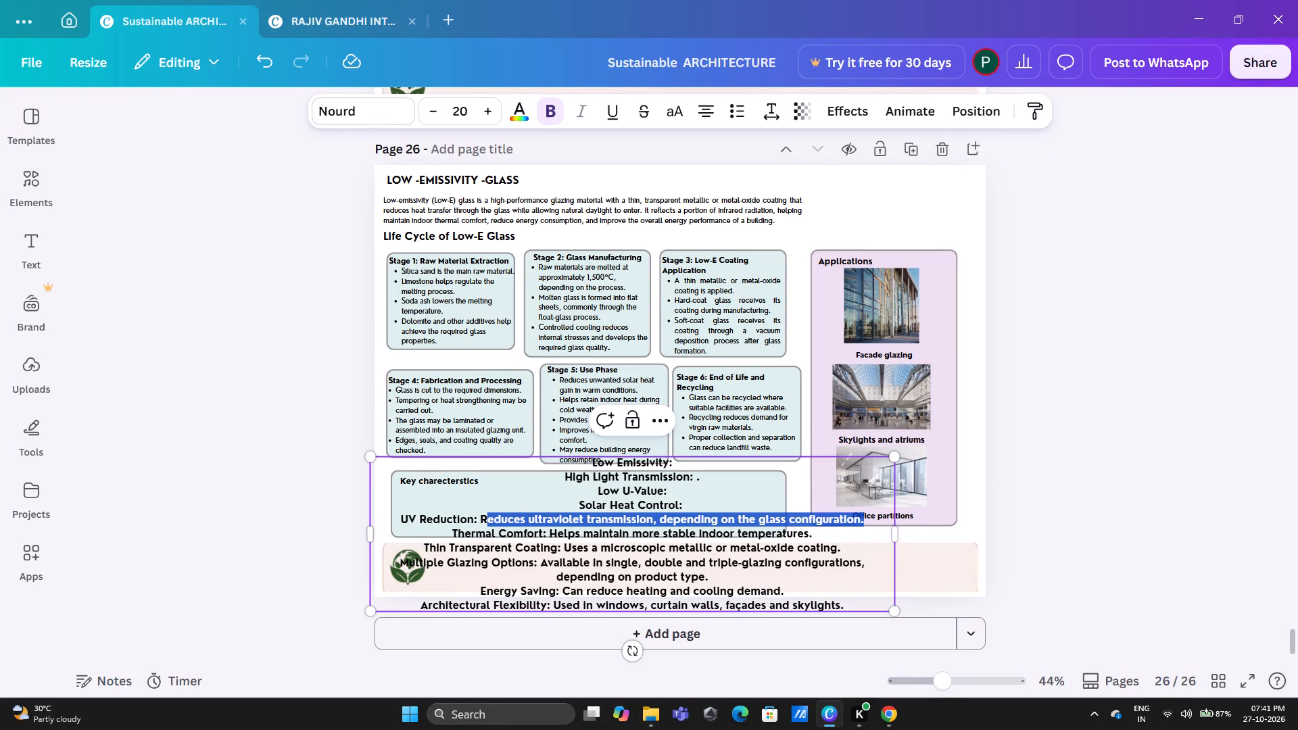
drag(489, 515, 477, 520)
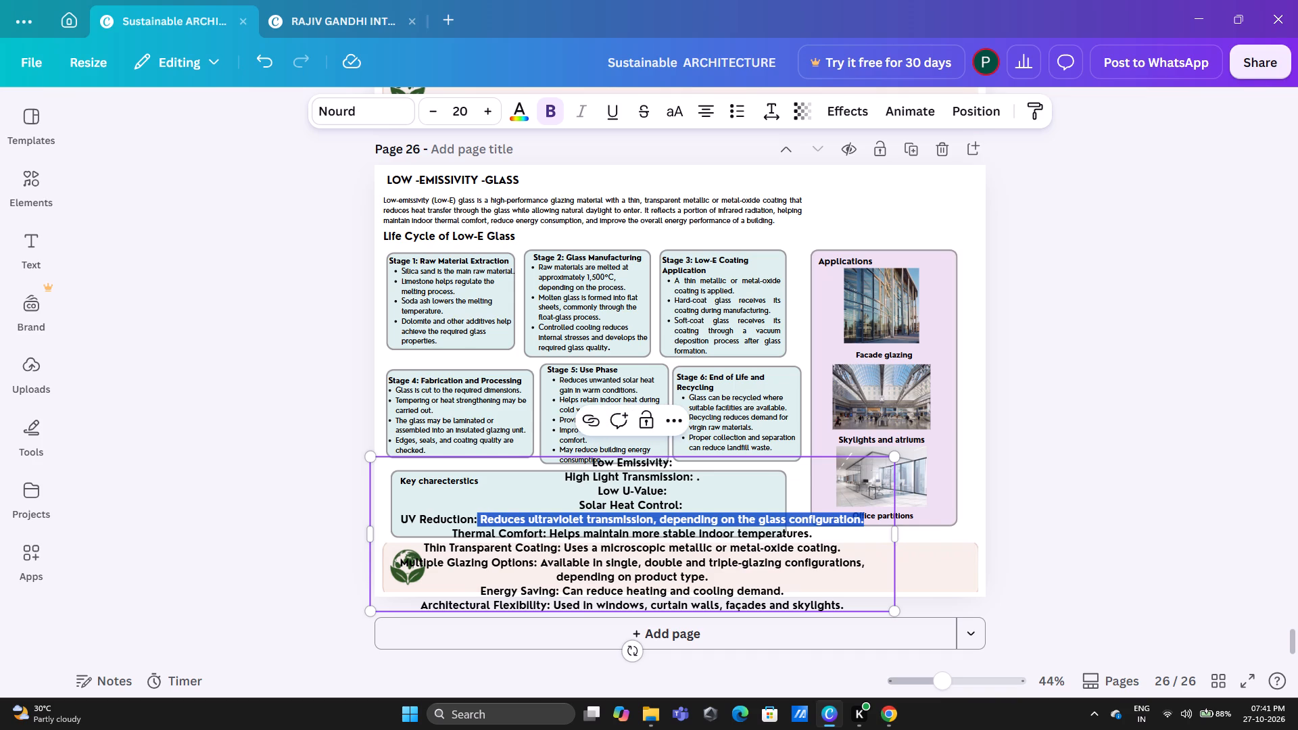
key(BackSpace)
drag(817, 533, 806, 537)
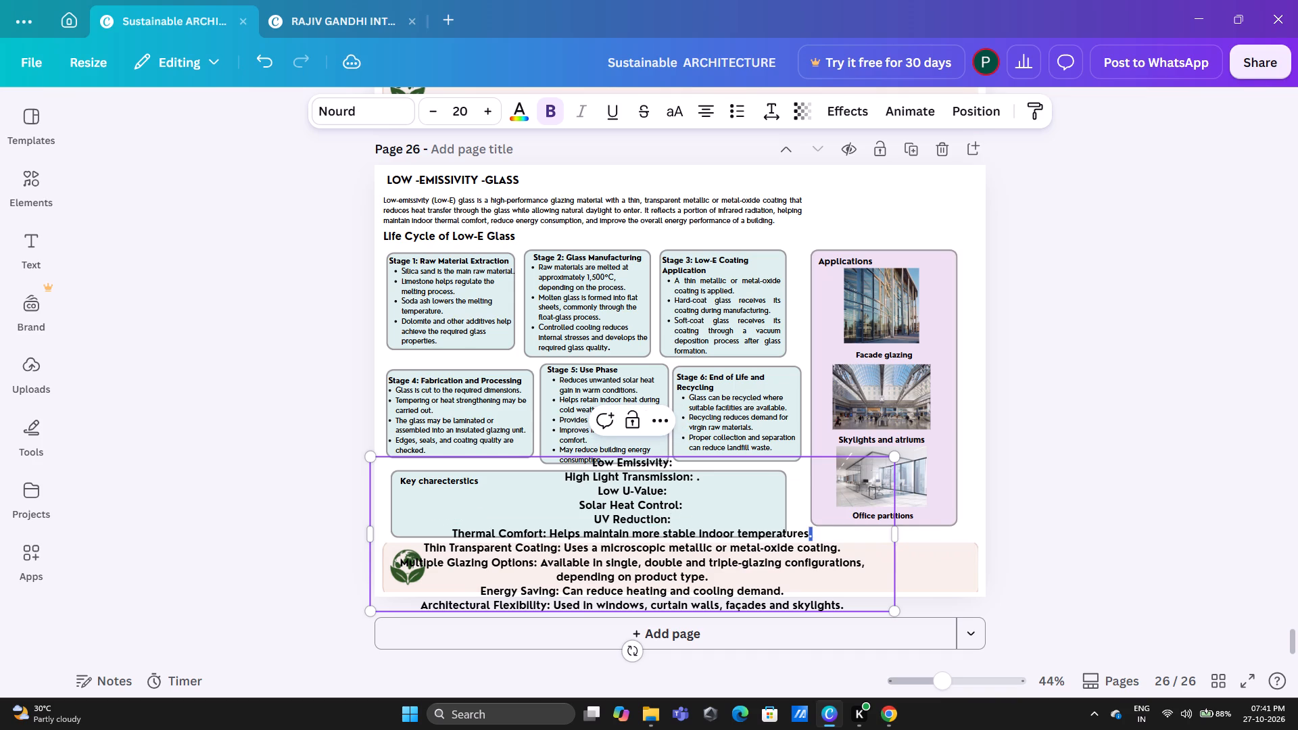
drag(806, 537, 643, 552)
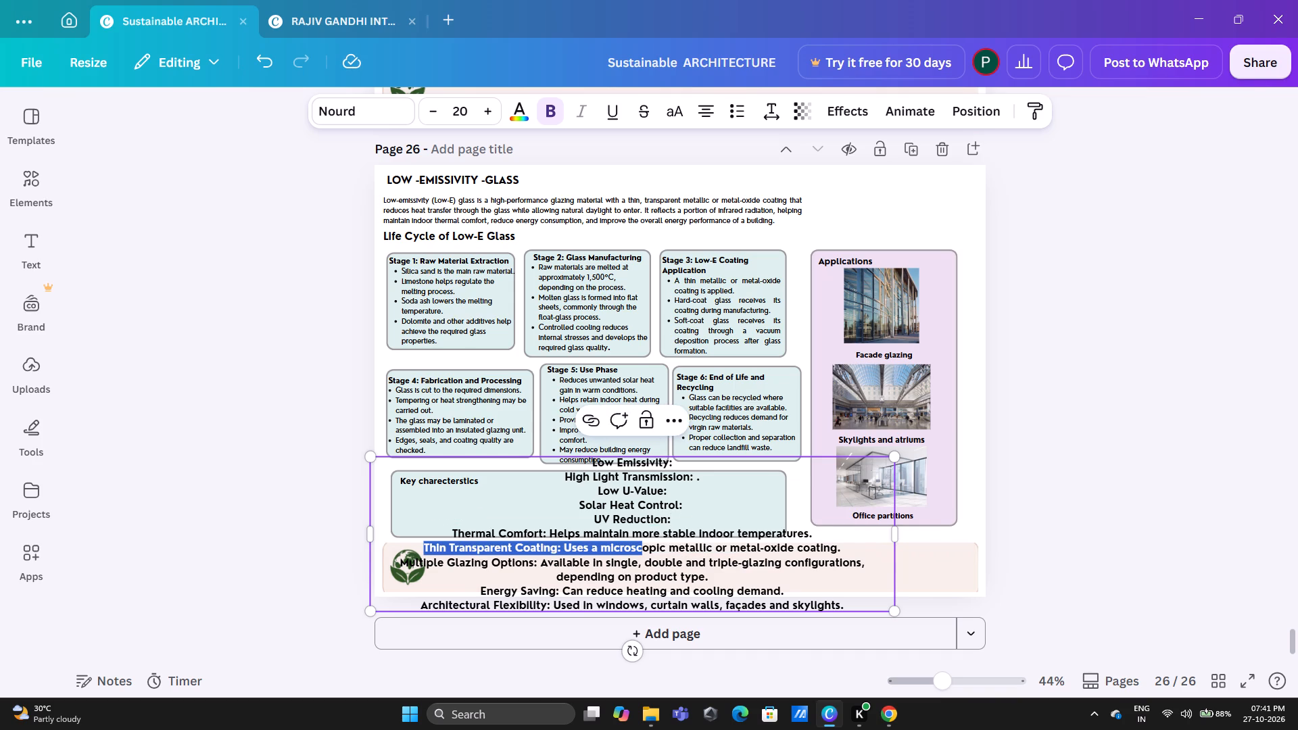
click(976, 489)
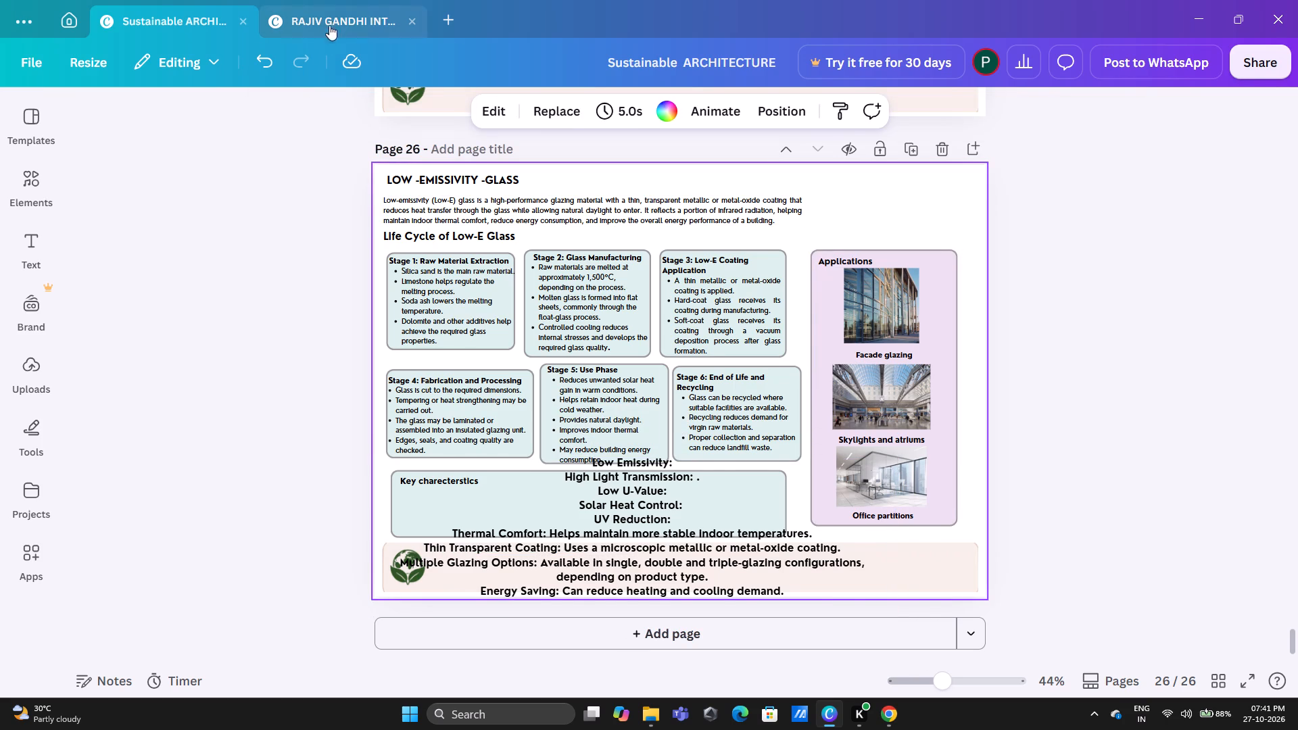
Check how the key characteristics are worded in the Rajiv Gandhi International Airport design and return to the Sustainable Architecture design.
click(333, 19)
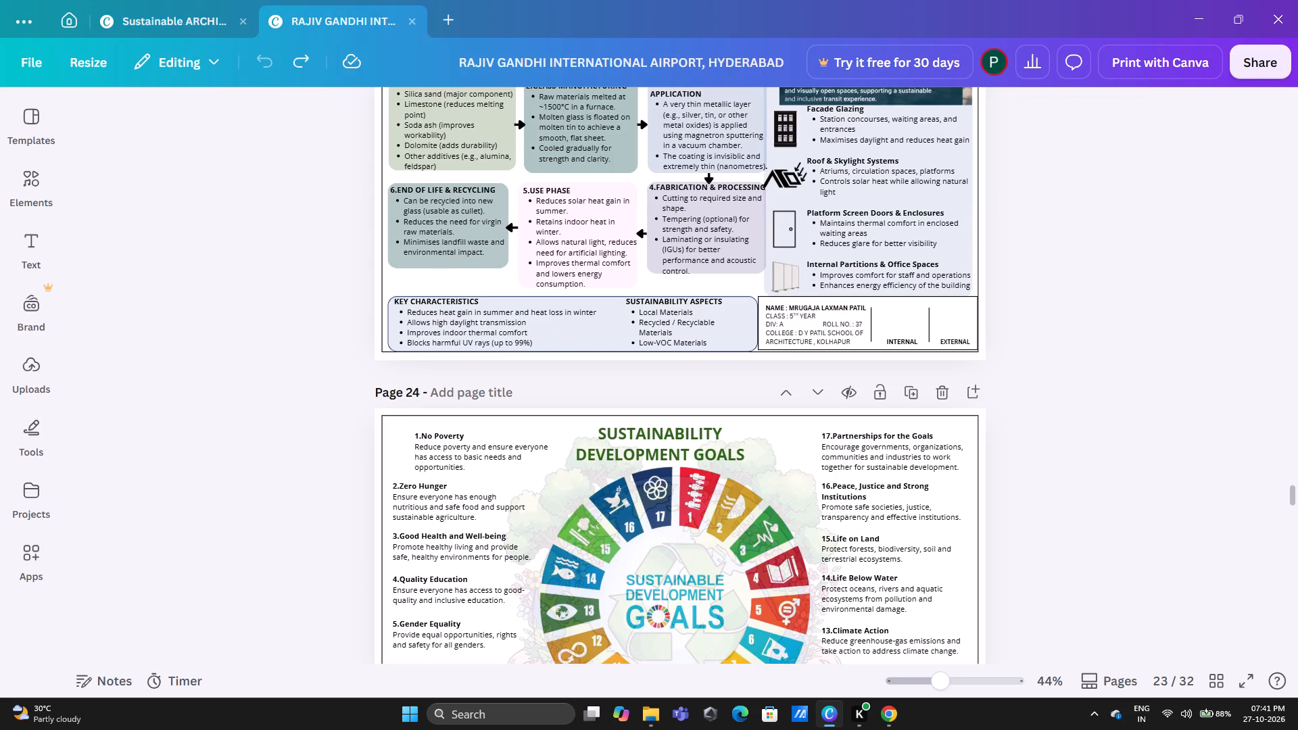
click(175, 11)
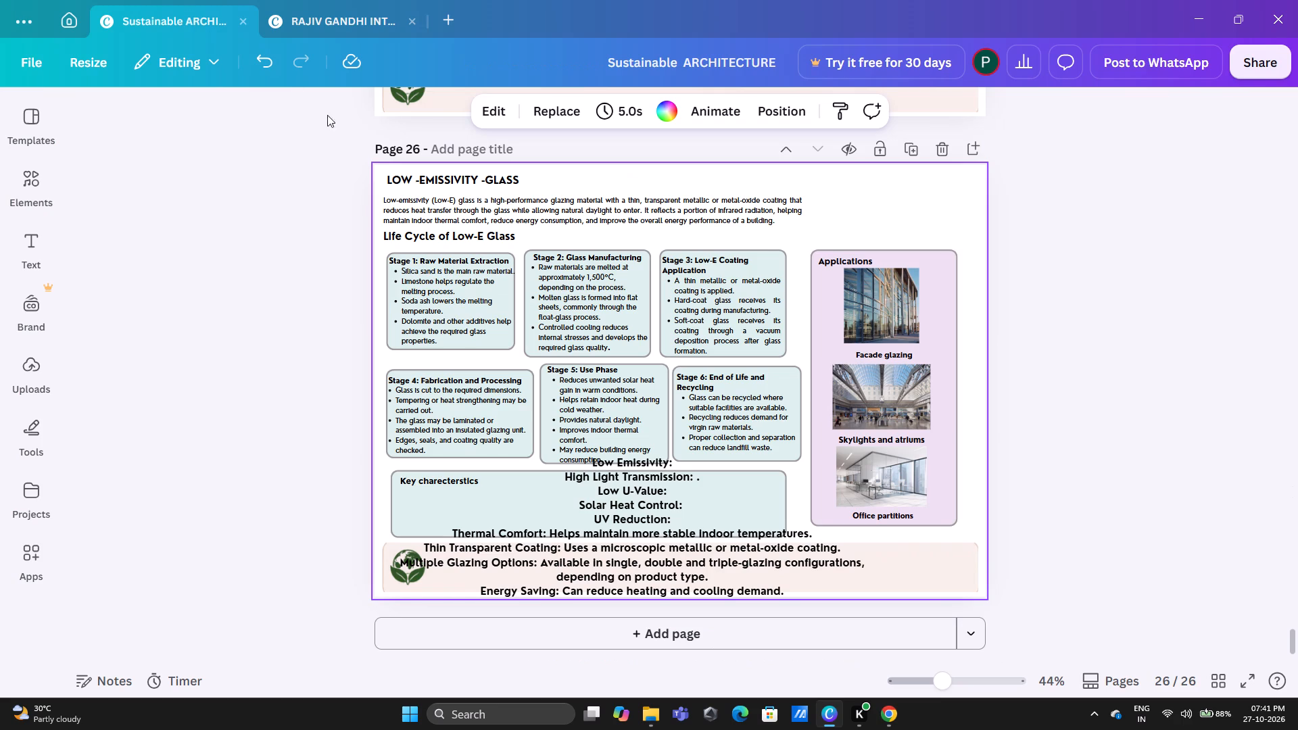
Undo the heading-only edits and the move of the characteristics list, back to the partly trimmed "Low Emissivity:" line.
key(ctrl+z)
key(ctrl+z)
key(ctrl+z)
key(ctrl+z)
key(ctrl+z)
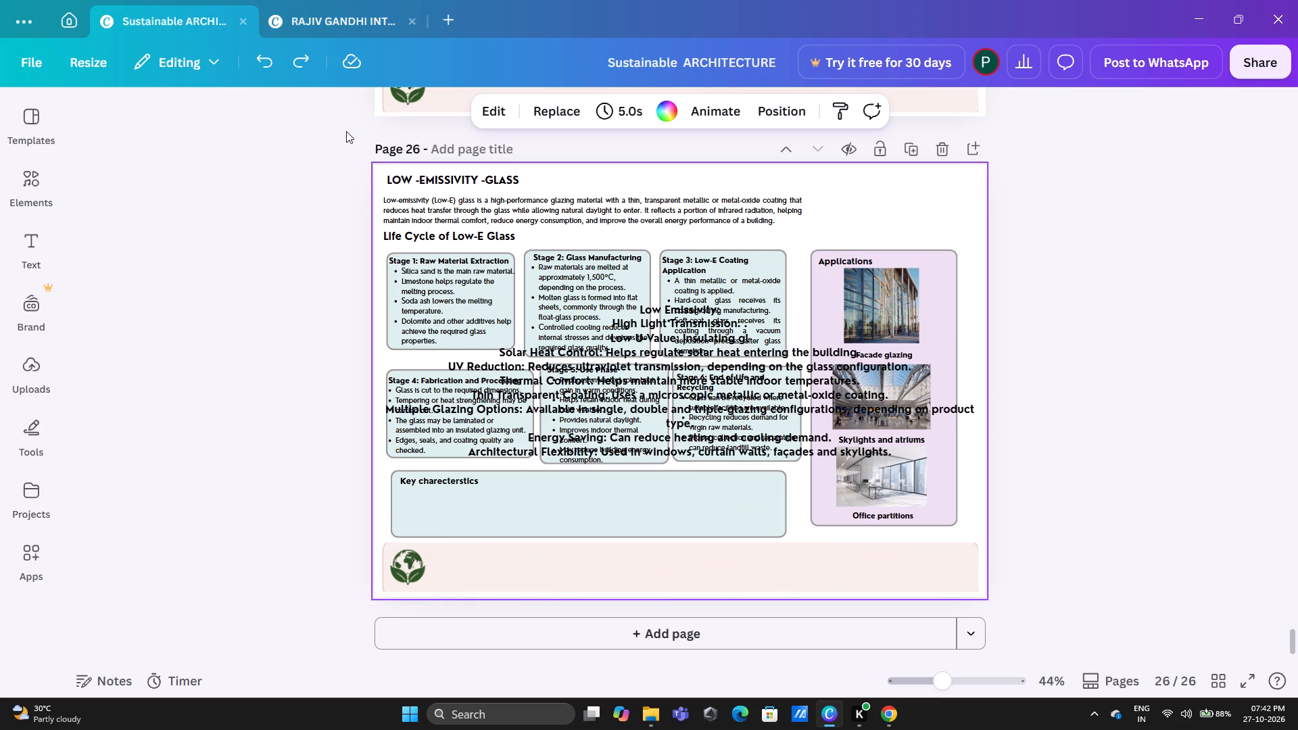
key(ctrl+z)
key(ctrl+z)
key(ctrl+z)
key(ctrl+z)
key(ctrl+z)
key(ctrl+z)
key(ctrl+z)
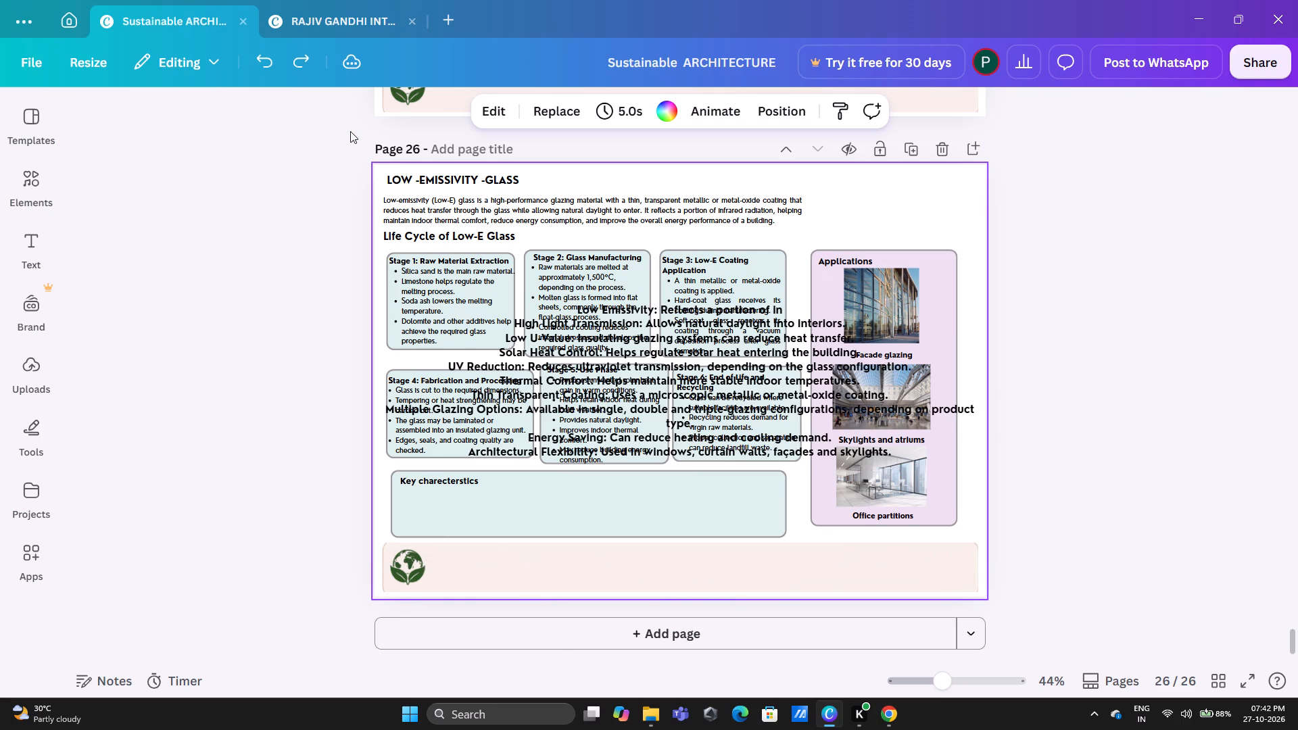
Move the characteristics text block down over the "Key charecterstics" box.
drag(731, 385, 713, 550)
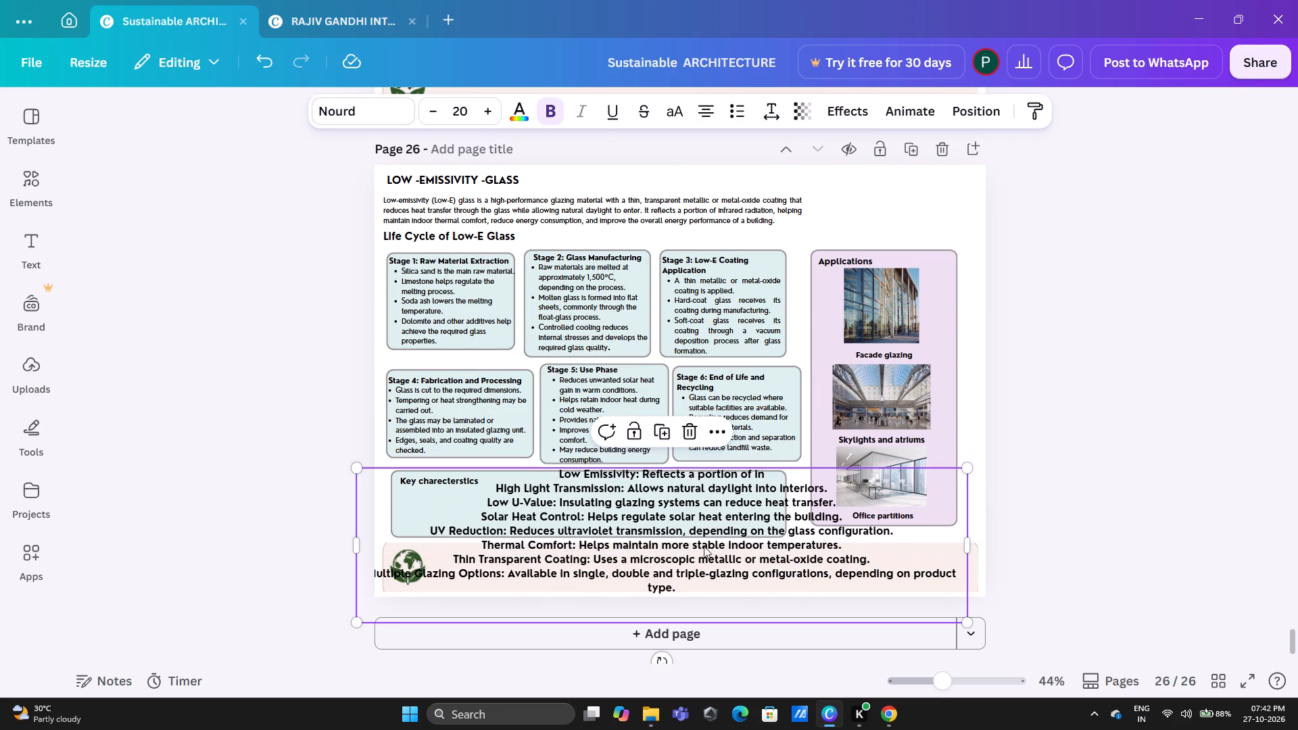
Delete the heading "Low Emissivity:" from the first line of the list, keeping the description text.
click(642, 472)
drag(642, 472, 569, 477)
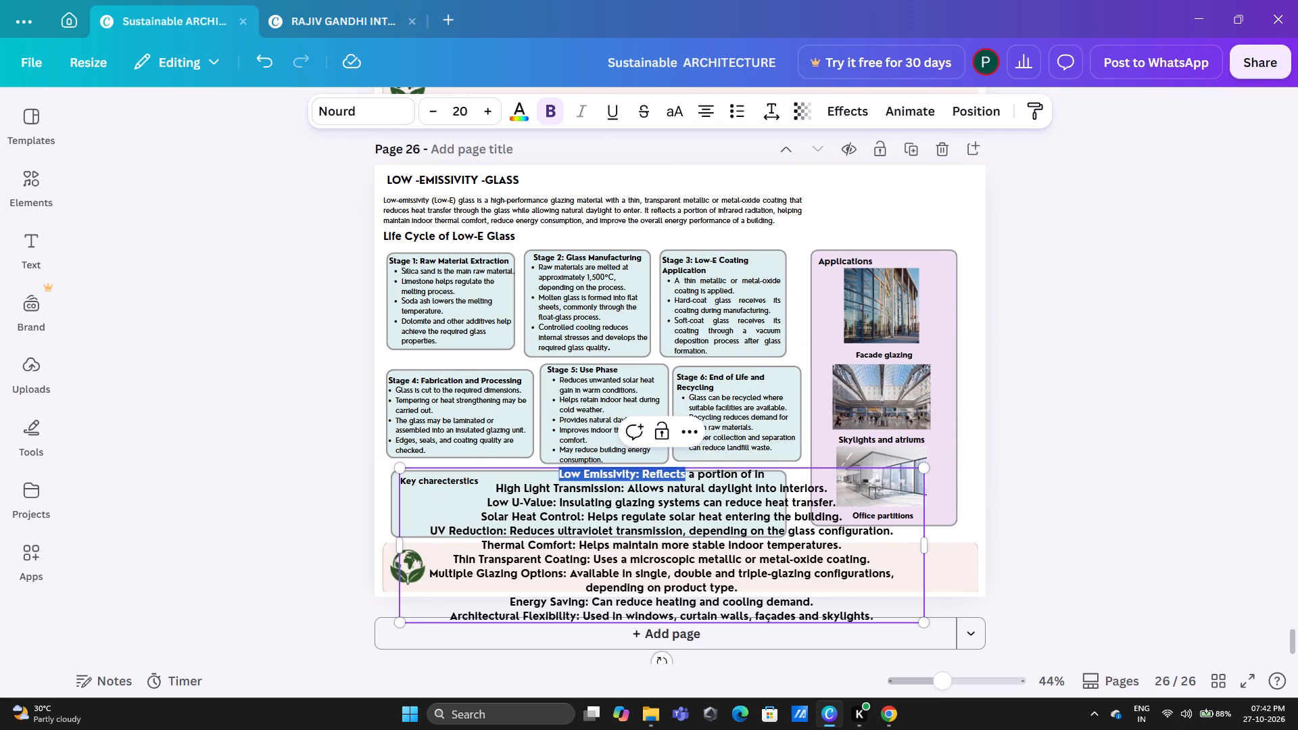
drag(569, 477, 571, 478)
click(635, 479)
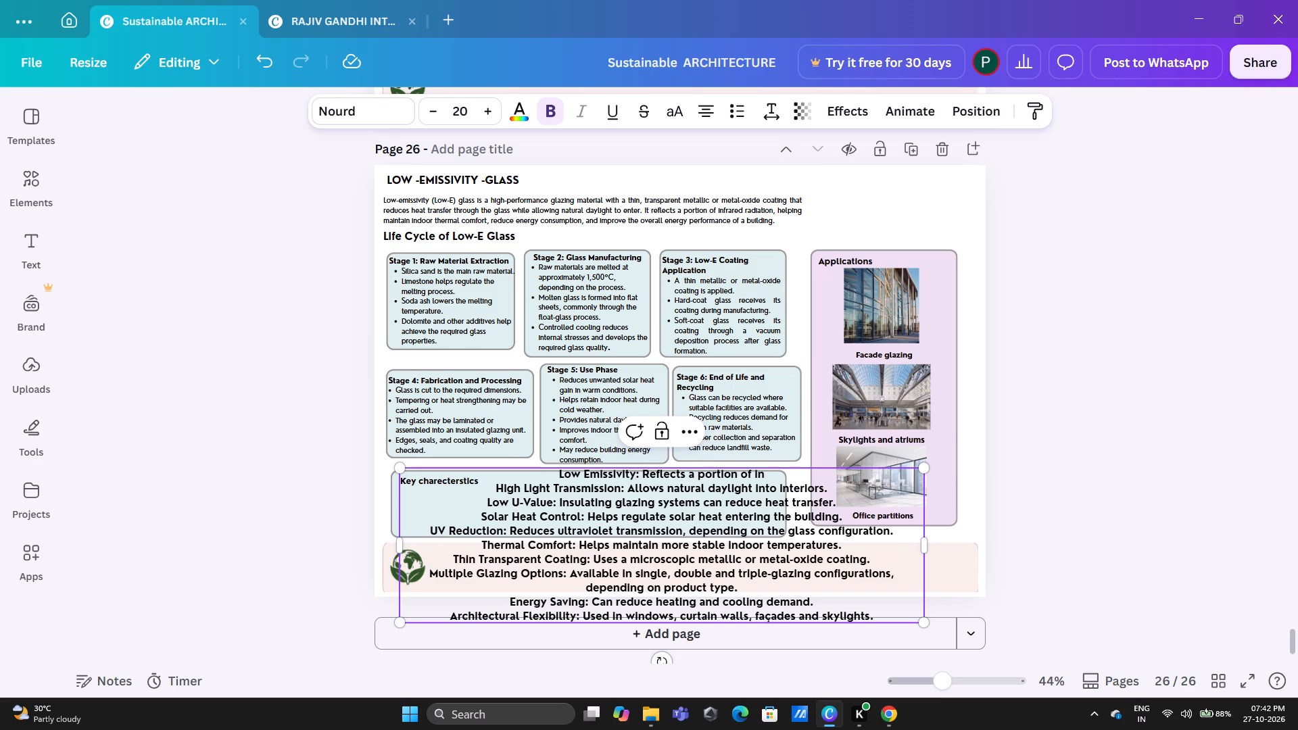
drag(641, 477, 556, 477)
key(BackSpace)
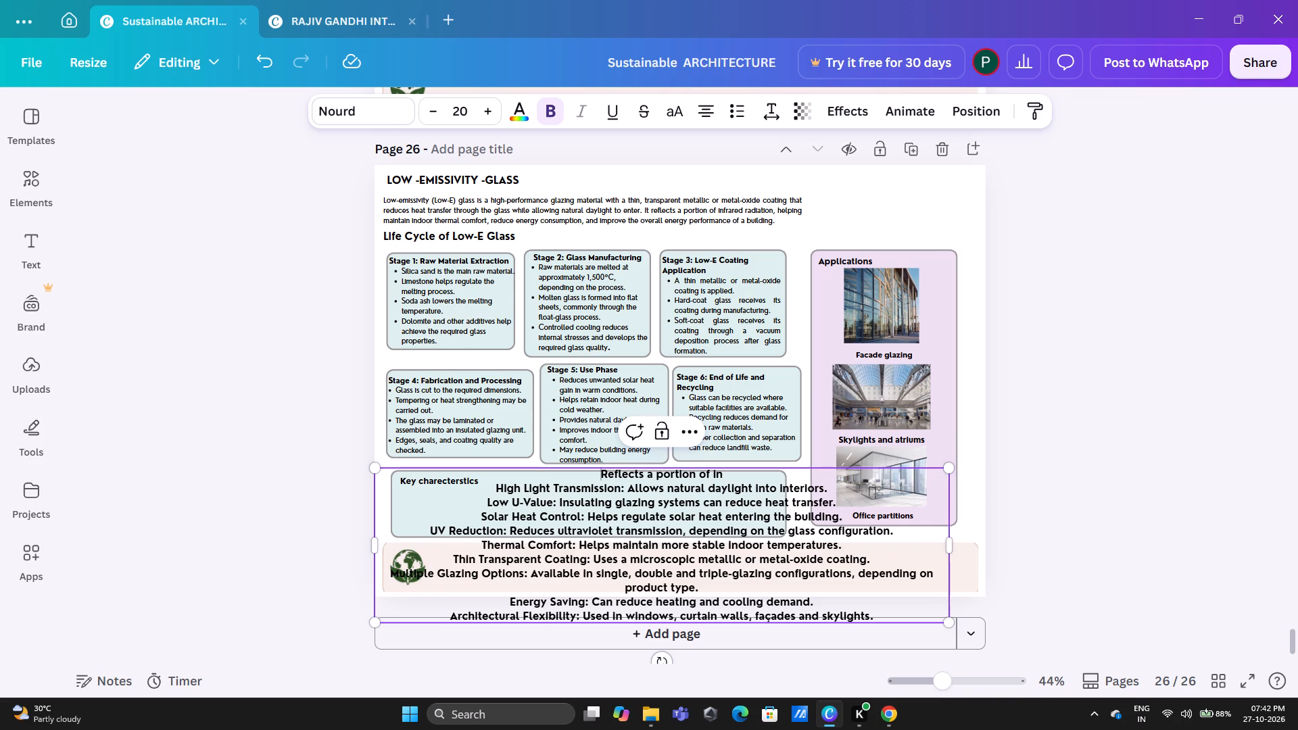
right_drag(30, 101, 41, 153)
click(886, 716)
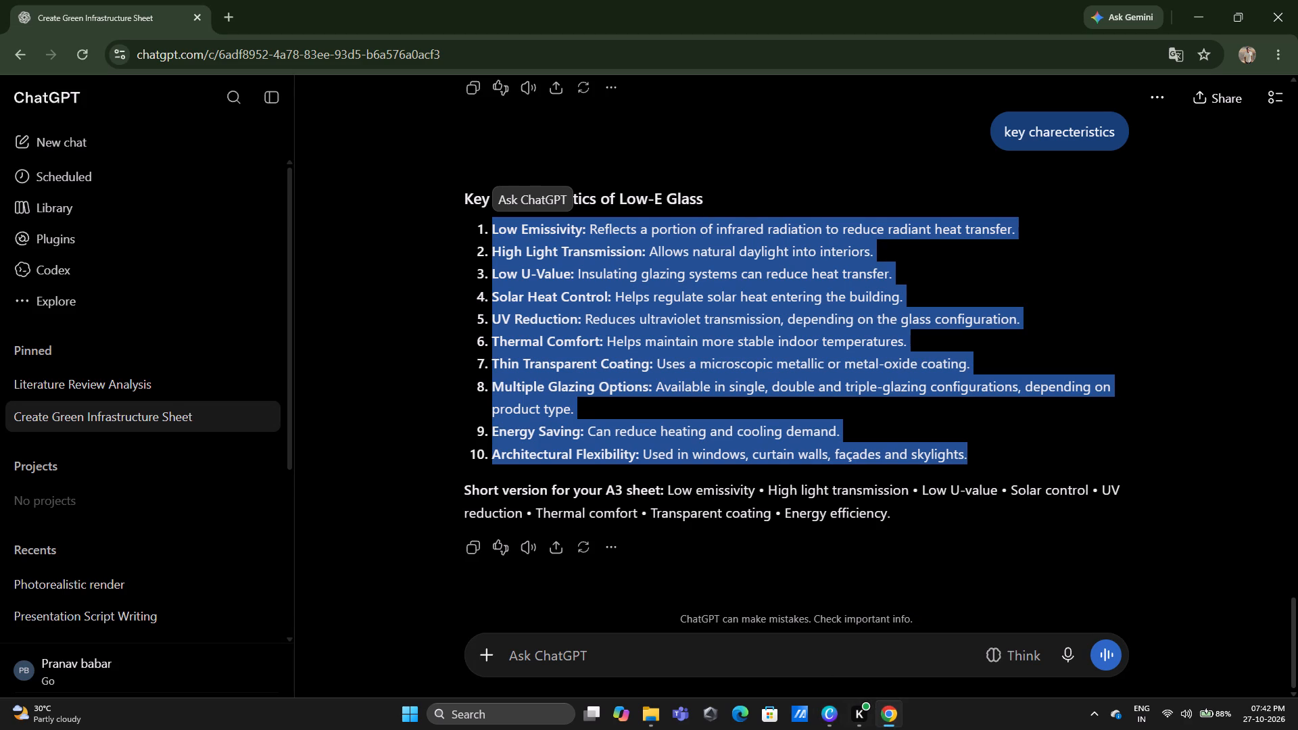
click(1087, 293)
click(823, 714)
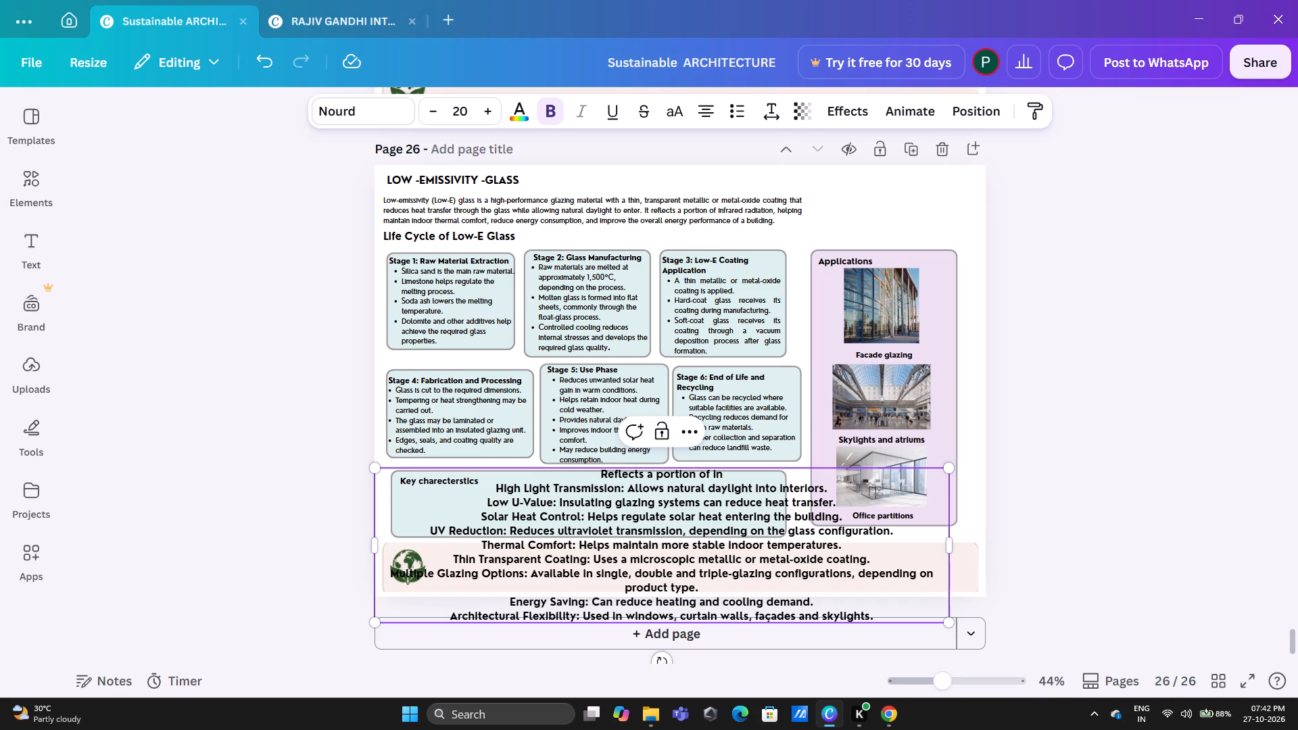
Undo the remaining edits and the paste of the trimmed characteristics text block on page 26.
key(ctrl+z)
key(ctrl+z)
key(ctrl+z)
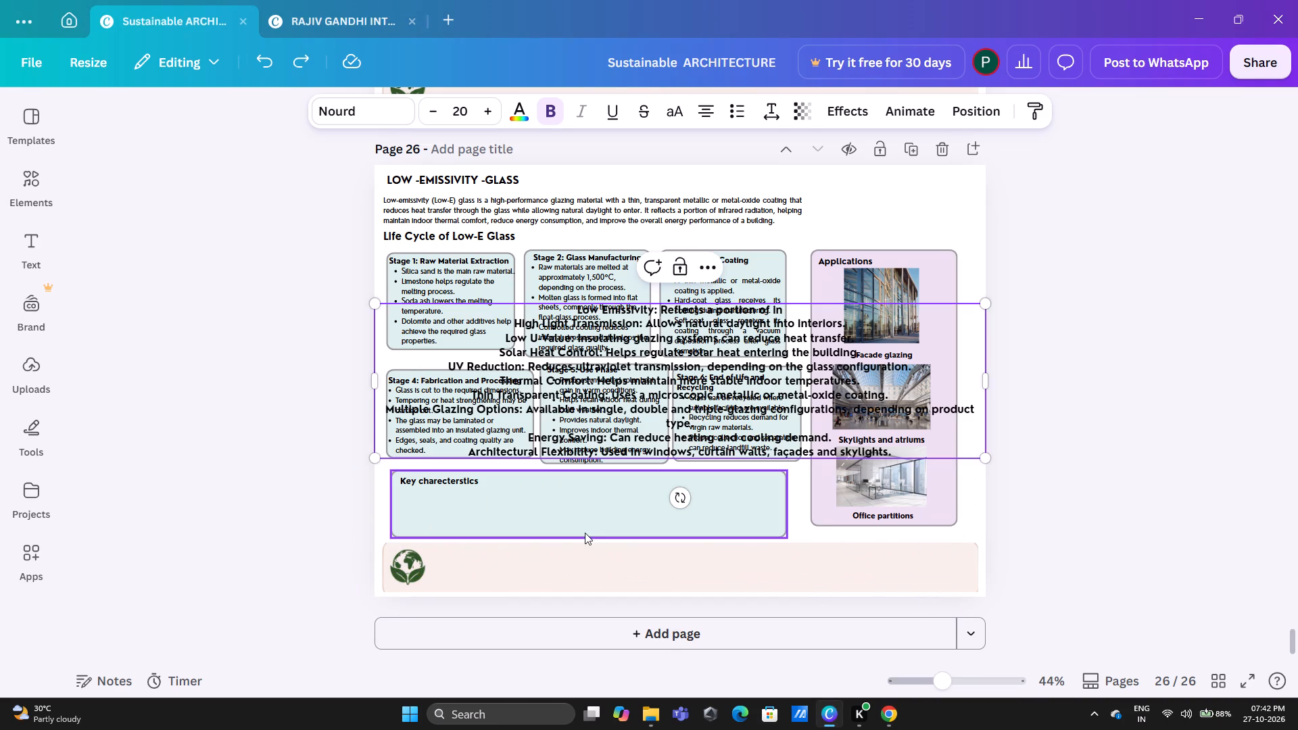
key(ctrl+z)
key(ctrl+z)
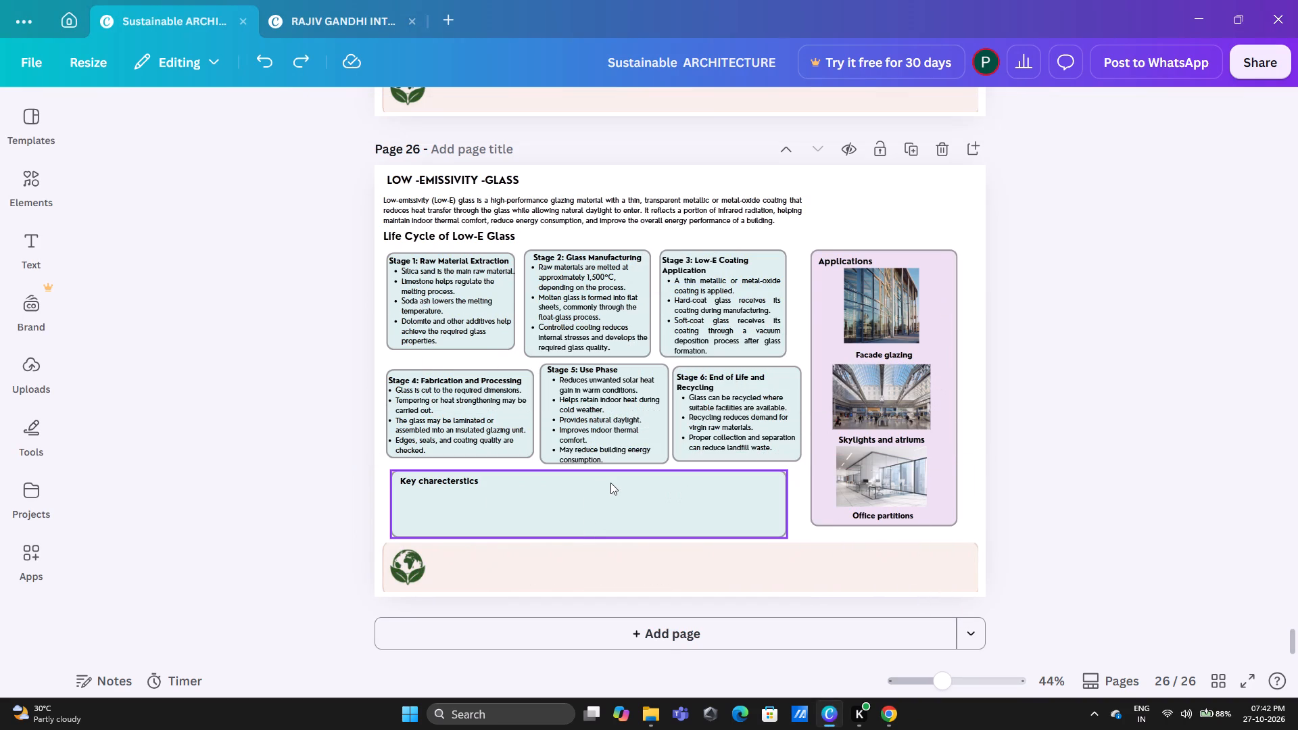
Paste the full ten-point key characteristics list copied from ChatGPT onto the Low-Emissivity Glass page.
key(ctrl+v)
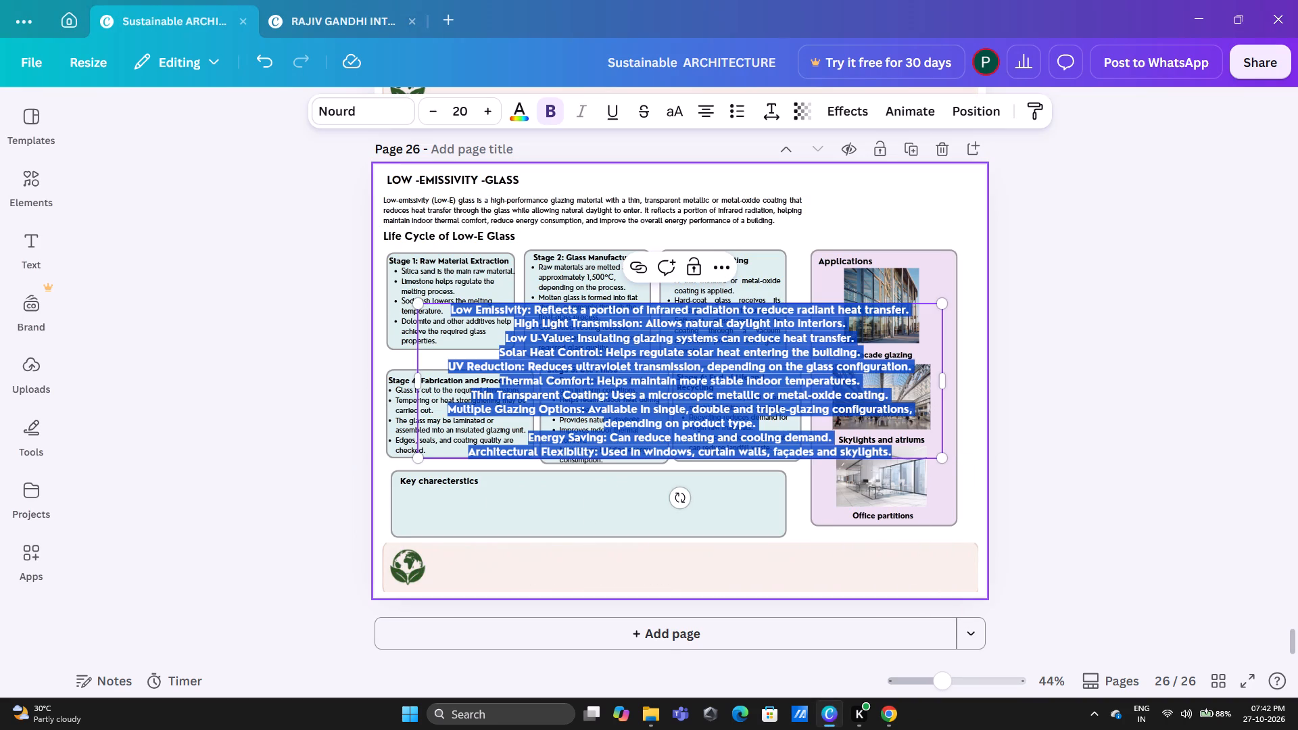
Delete the heading "Low Emissivity:" from the first line of the pasted list, keeping its description.
click(530, 311)
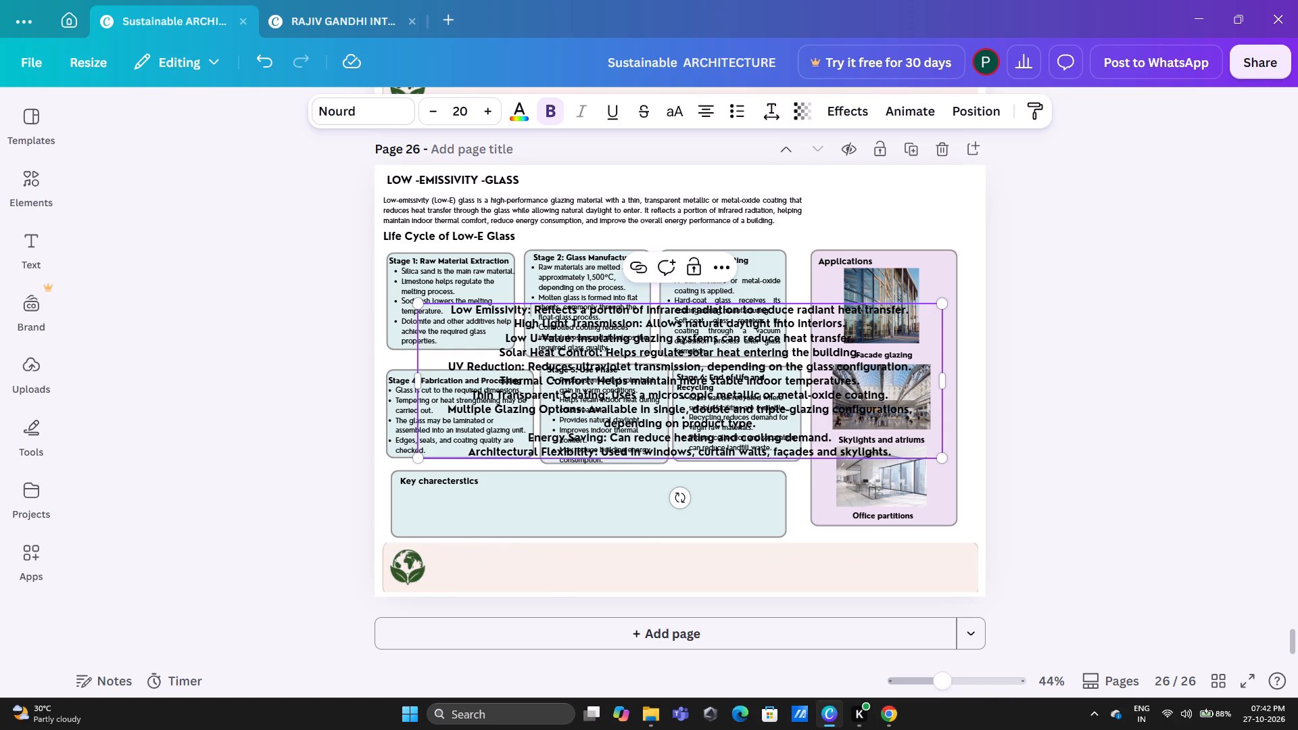
key(BackSpace)
key(BackSpace)
key(BackSpace)
key(BackSpace)
key(BackSpace)
key(BackSpace)
key(BackSpace)
key(BackSpace)
key(BackSpace)
key(BackSpace)
key(BackSpace)
key(BackSpace)
key(BackSpace)
key(BackSpace)
key(BackSpace)
key(BackSpace)
key(BackSpace)
key(BackSpace)
key(BackSpace)
key(BackSpace)
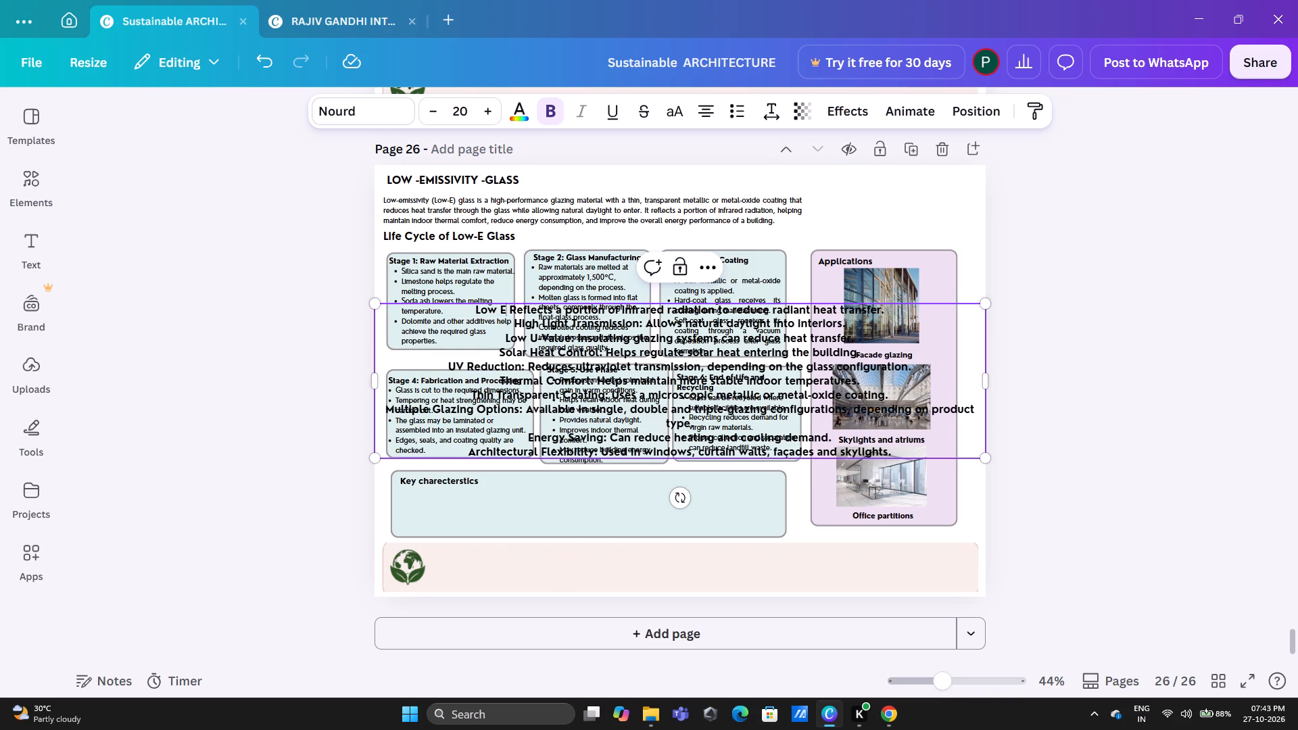
key(BackSpace)
key(BackSpace)
key(BackSpace)
key(BackSpace)
key(BackSpace)
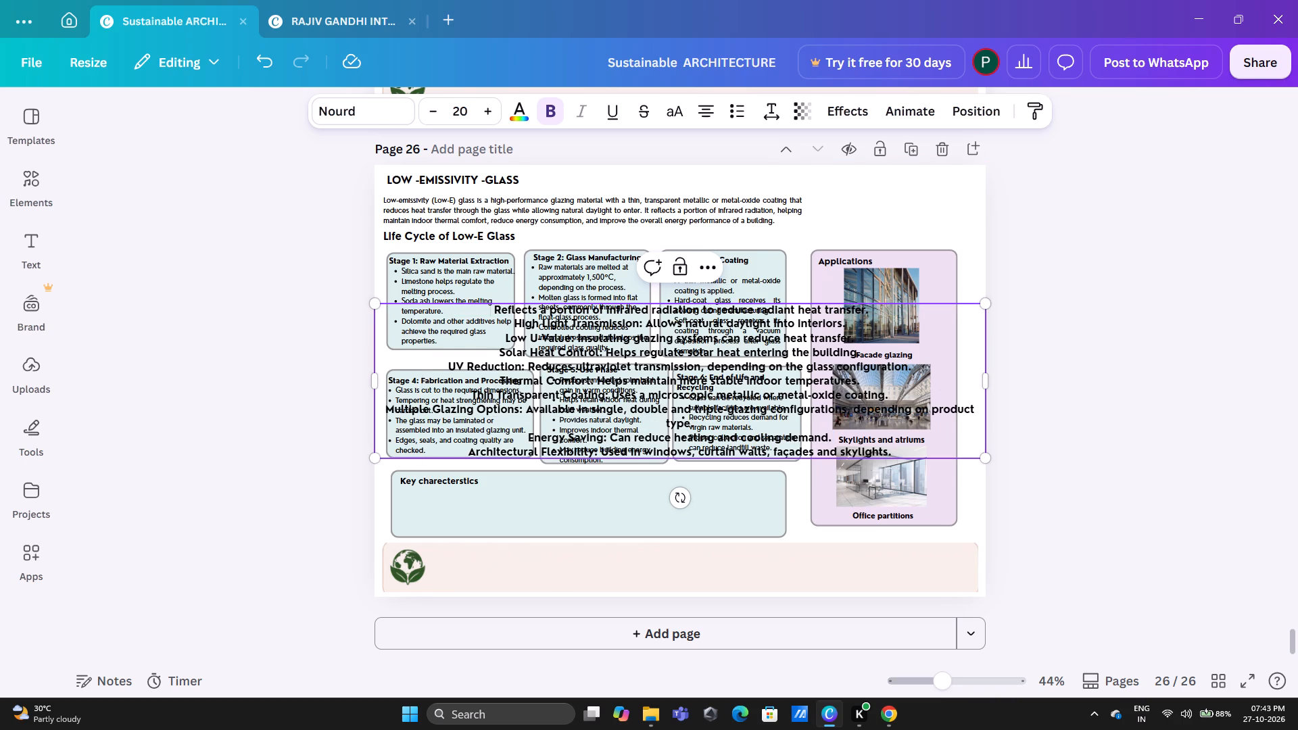
Delete the heading "High Light Transmission:" from the second line of the list, keeping "Allows natural daylight into interiors." on its own line.
click(644, 320)
key(BackSpace)
key(BackSpace)
key(BackSpace)
key(BackSpace)
key(BackSpace)
key(BackSpace)
key(BackSpace)
key(BackSpace)
key(BackSpace)
key(BackSpace)
key(BackSpace)
key(BackSpace)
key(BackSpace)
key(BackSpace)
key(BackSpace)
key(BackSpace)
key(BackSpace)
key(BackSpace)
key(BackSpace)
key(BackSpace)
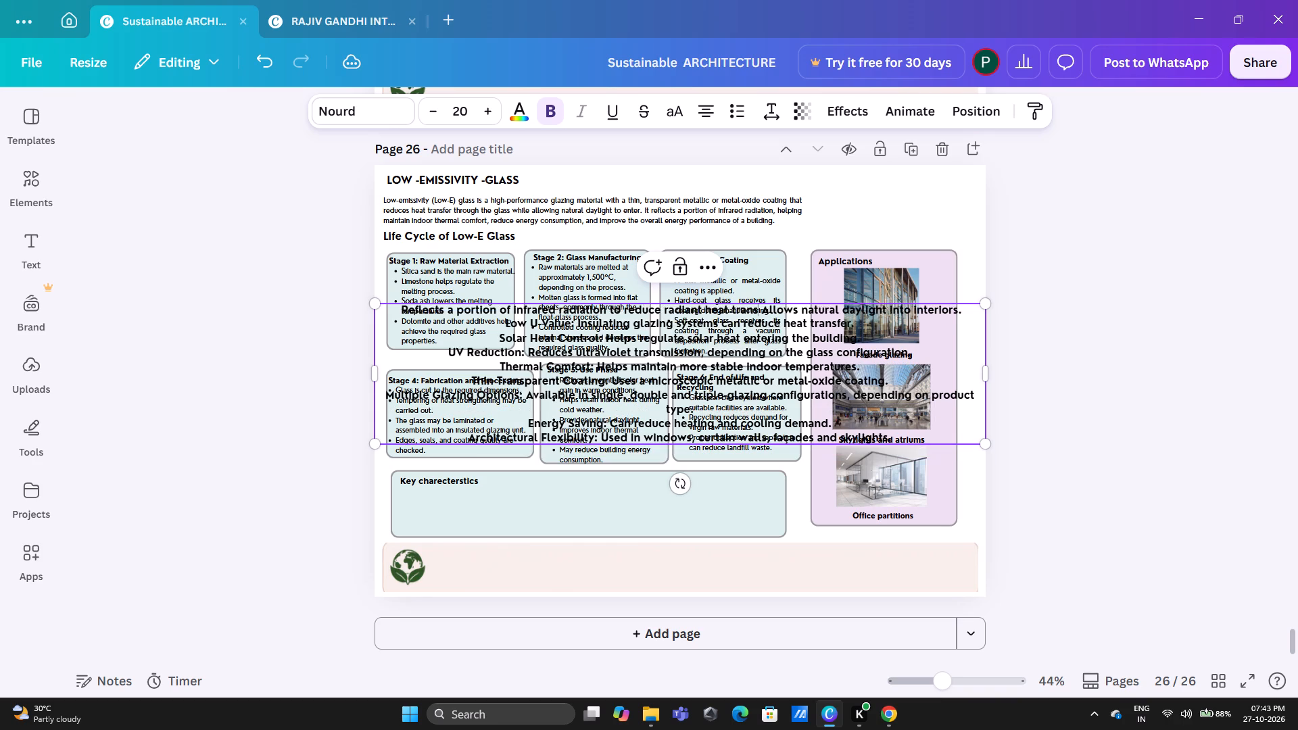
key(ctrl+z)
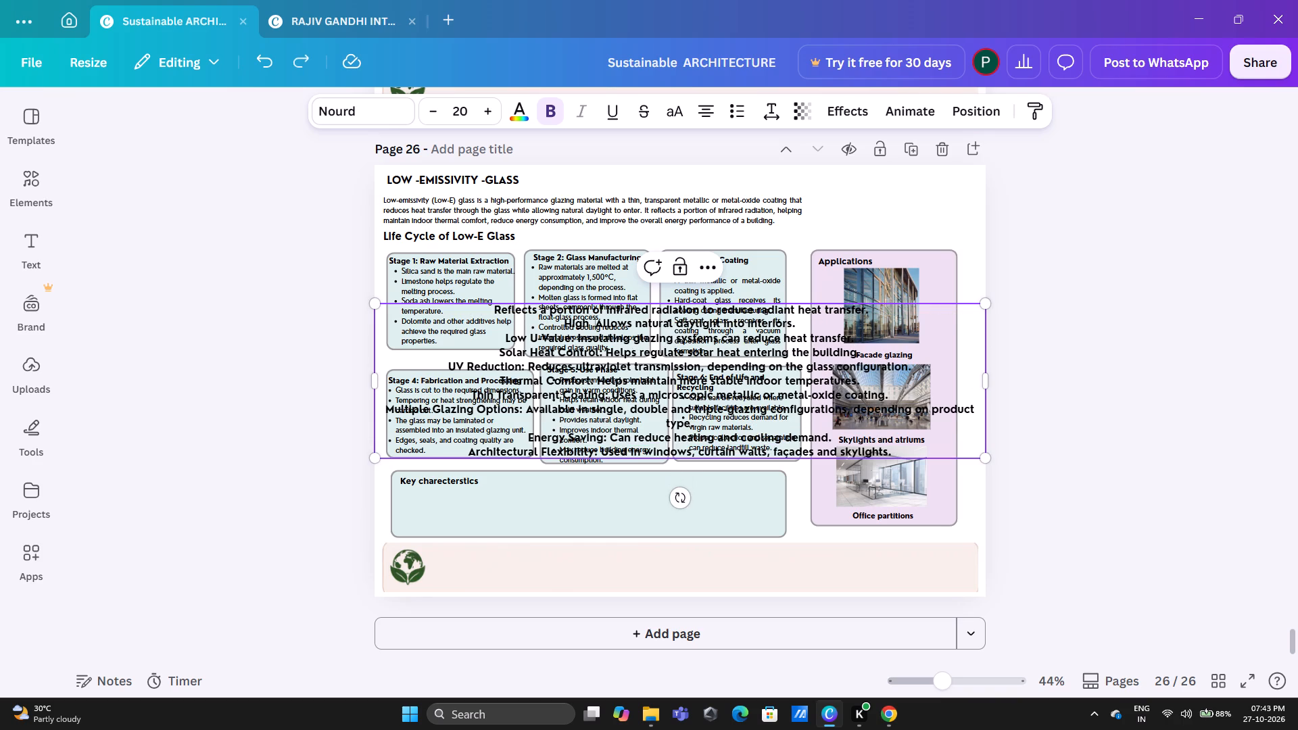
key(ctrl+z)
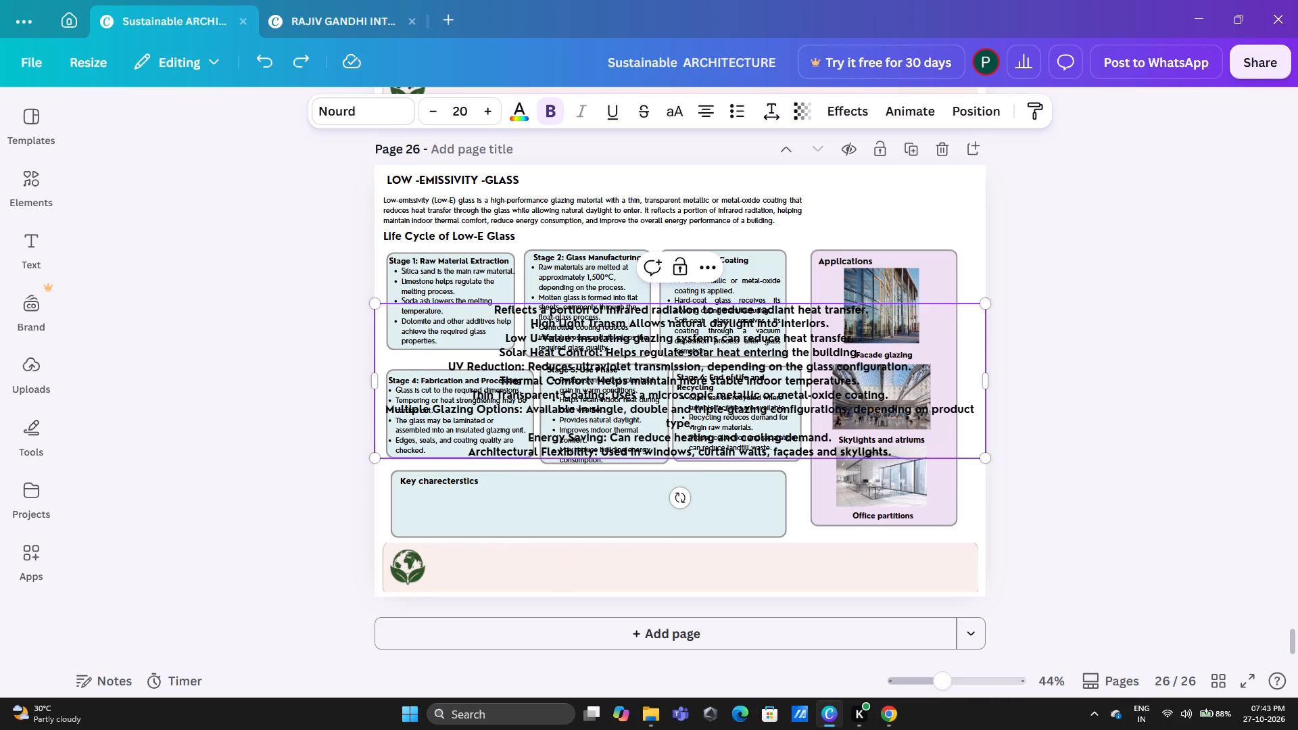
key(ctrl+z)
key(BackSpace)
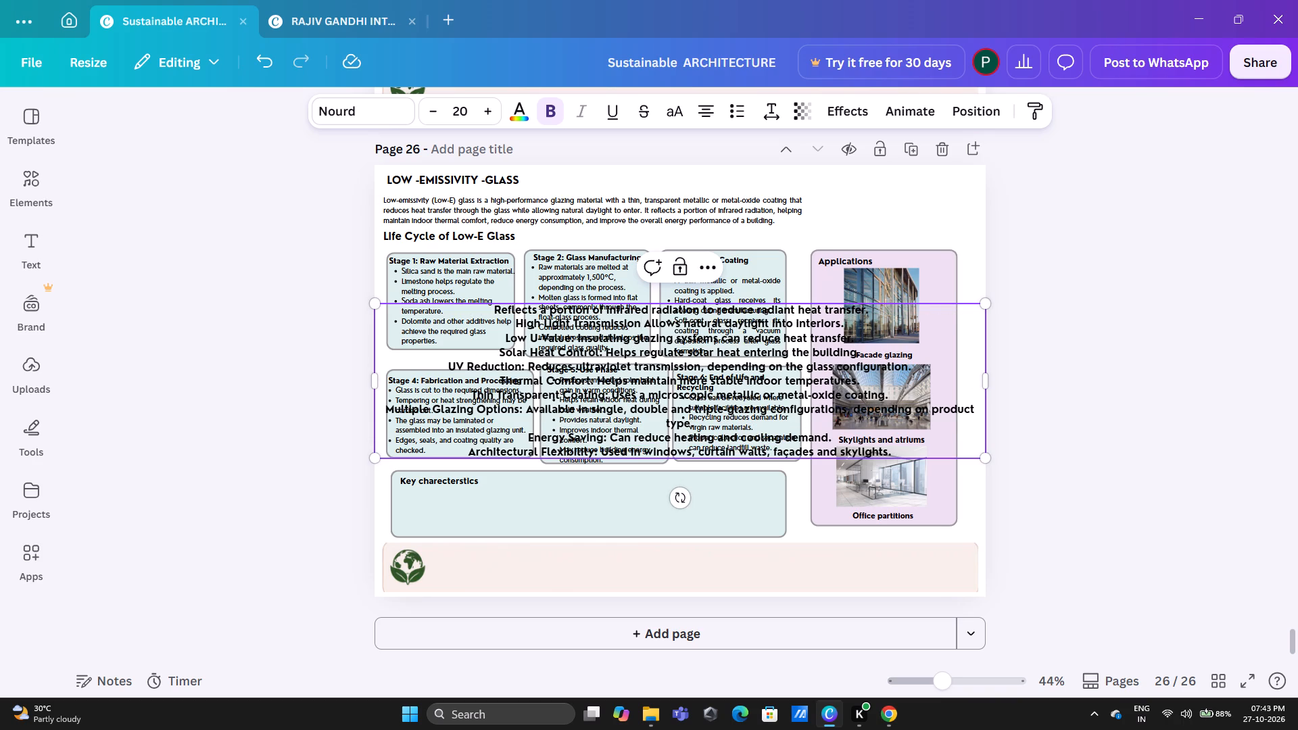
key(BackSpace)
key(BackSpace)
key(BackSpace)
key(BackSpace)
key(BackSpace)
key(BackSpace)
key(BackSpace)
key(BackSpace)
key(BackSpace)
key(BackSpace)
key(BackSpace)
key(BackSpace)
key(BackSpace)
key(BackSpace)
key(BackSpace)
key(BackSpace)
key(BackSpace)
key(BackSpace)
key(BackSpace)
key(BackSpace)
key(BackSpace)
key(BackSpace)
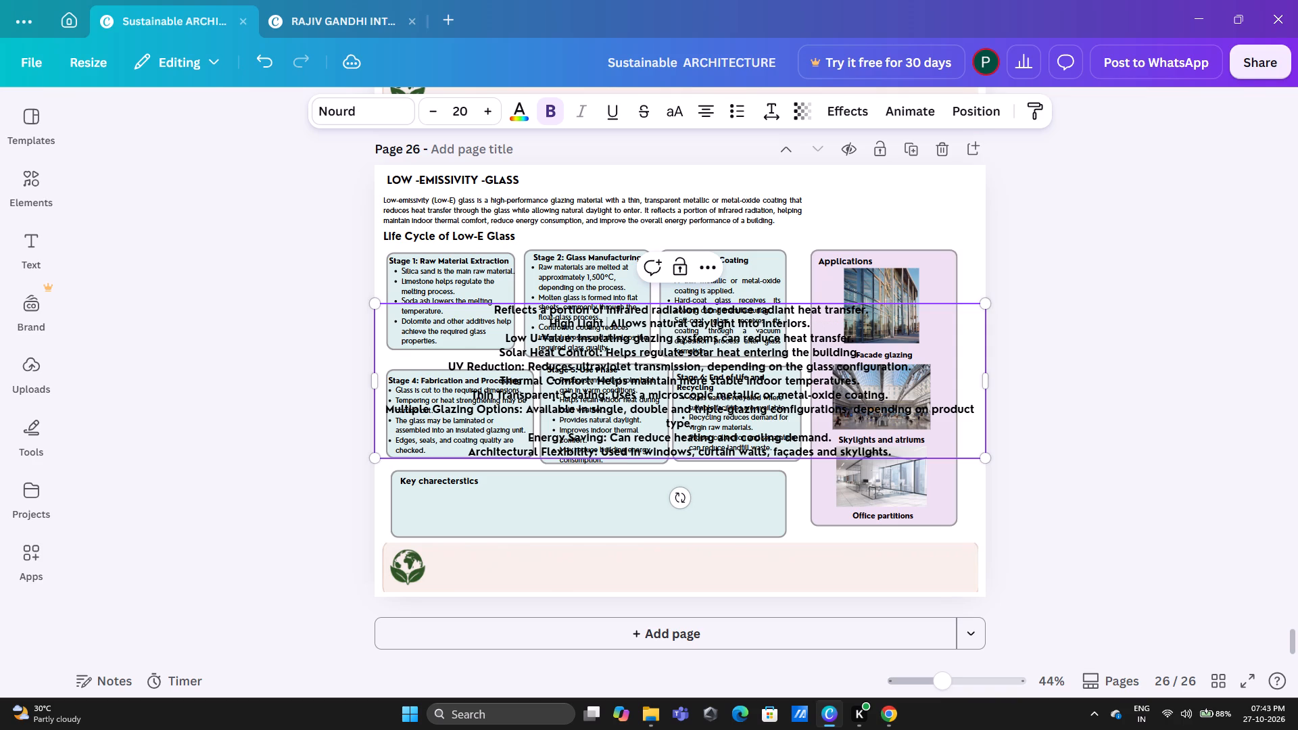
key(BackSpace)
key(BackSpace)
key(BackSpace)
key(BackSpace)
key(BackSpace)
key(BackSpace)
key(BackSpace)
key(BackSpace)
key(BackSpace)
key(BackSpace)
key(BackSpace)
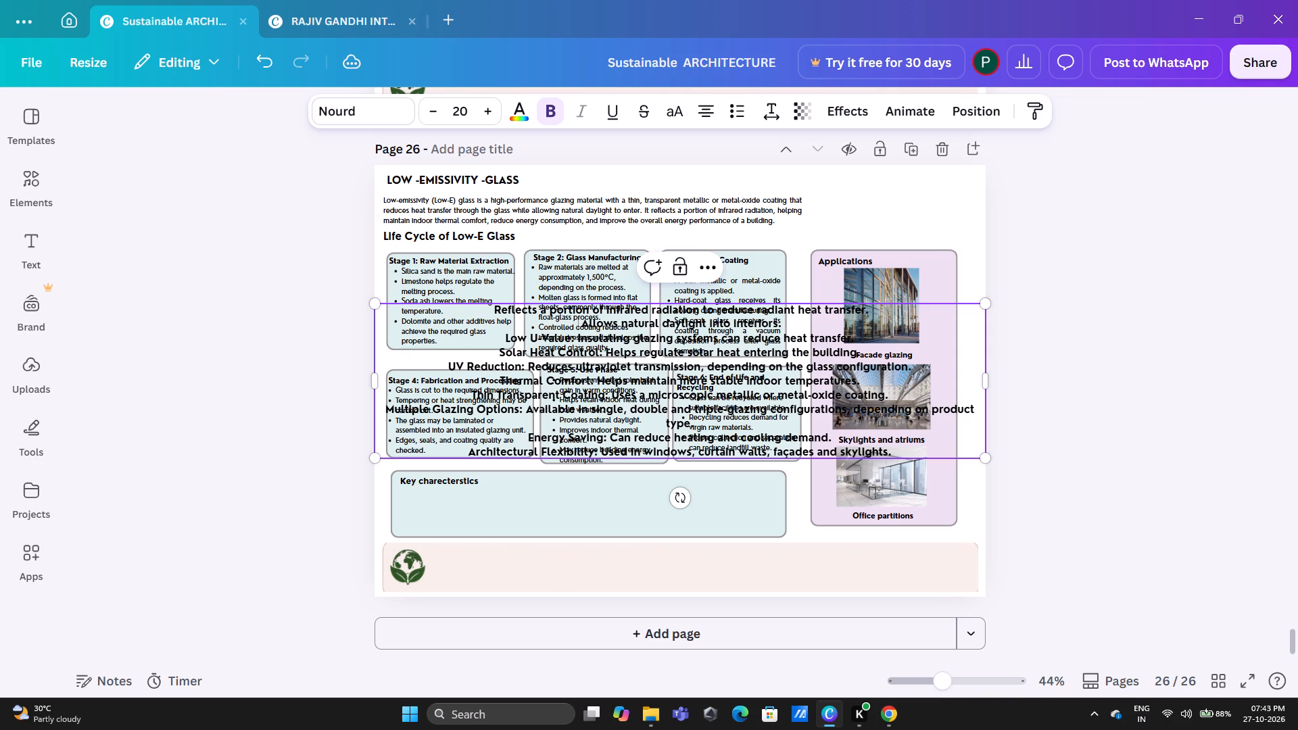
key(BackSpace)
key(Return)
click(1086, 260)
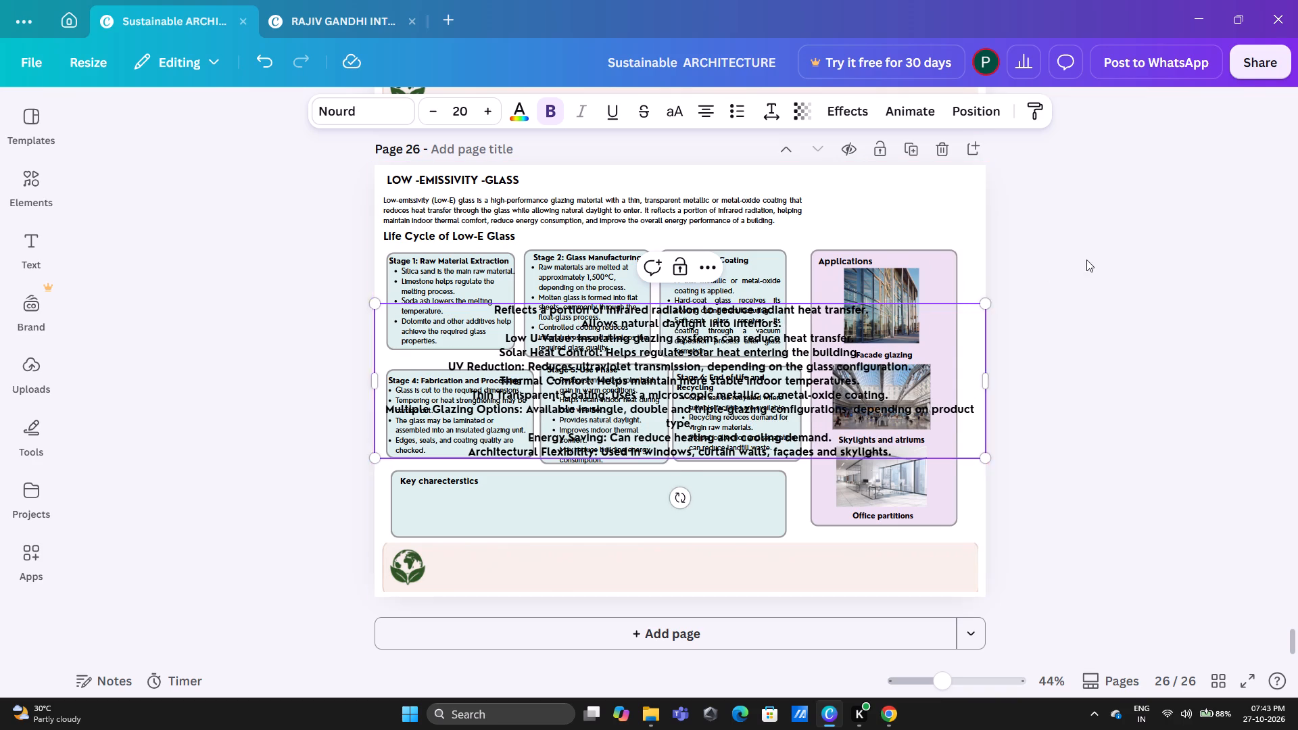
Move the list down over the key characteristics box and delete its headings "Low U-Value:" and "Solar Heat Control:", keeping the descriptions.
drag(725, 354, 706, 499)
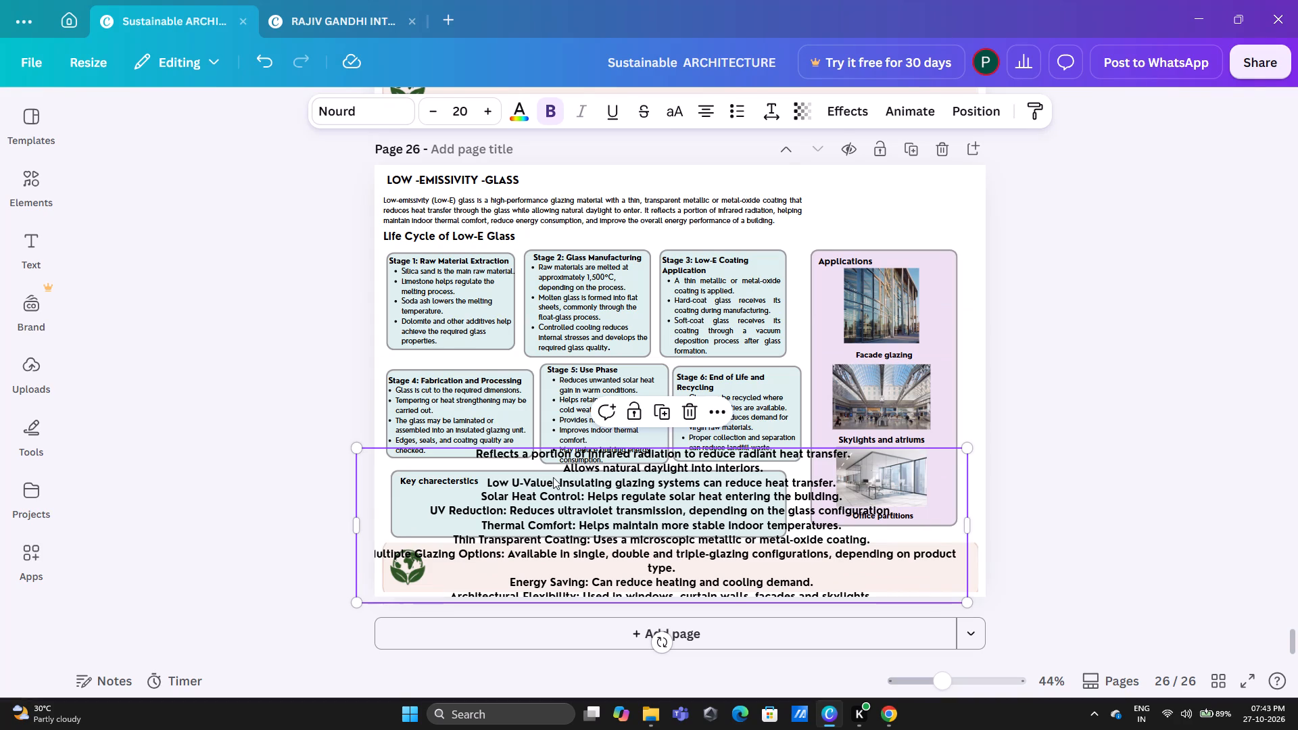
click(562, 483)
drag(558, 483, 496, 481)
key(BackSpace)
key(BackSpace)
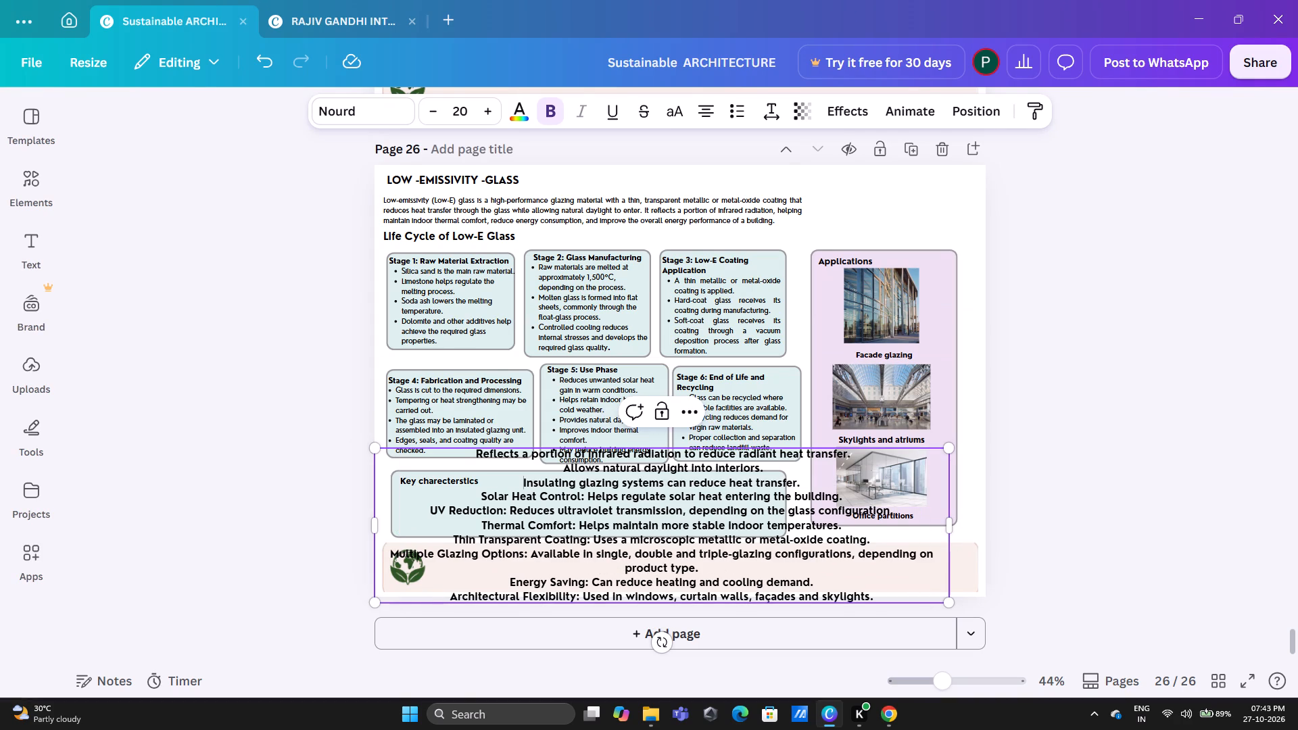
drag(587, 498, 481, 491)
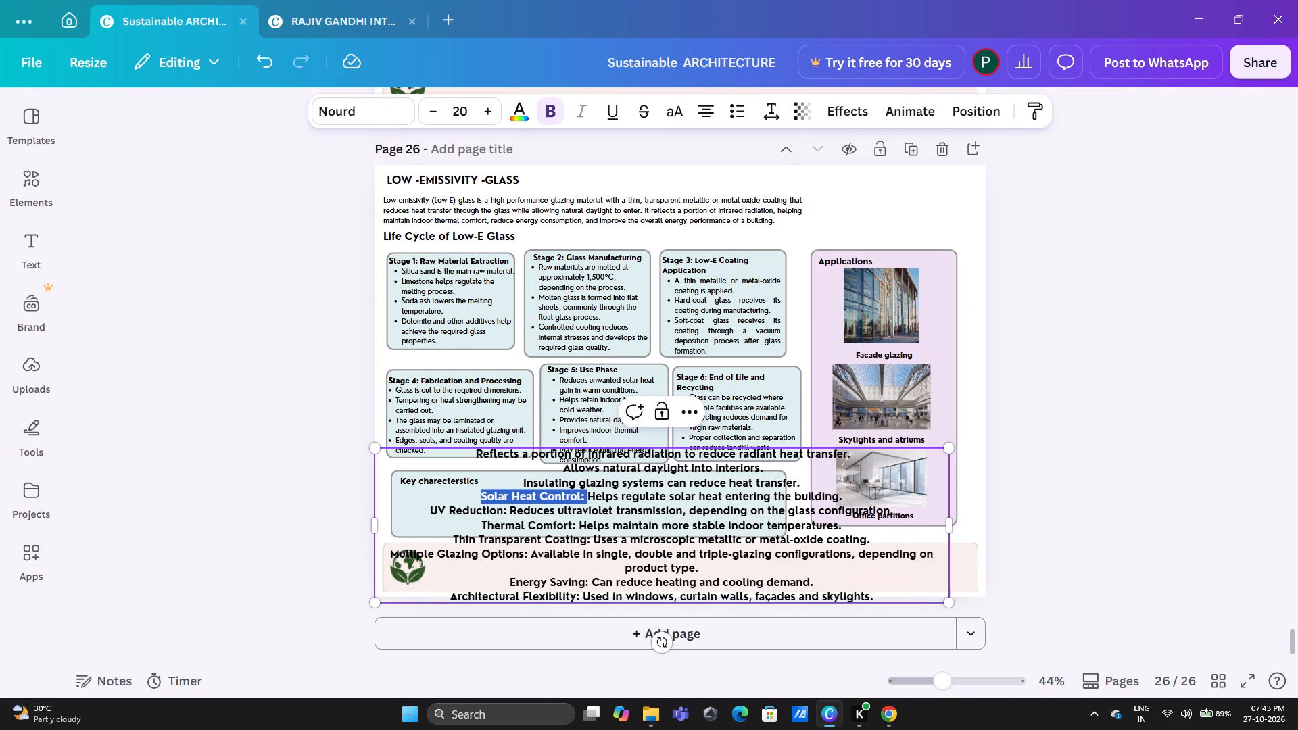
drag(481, 491, 483, 493)
key(BackSpace)
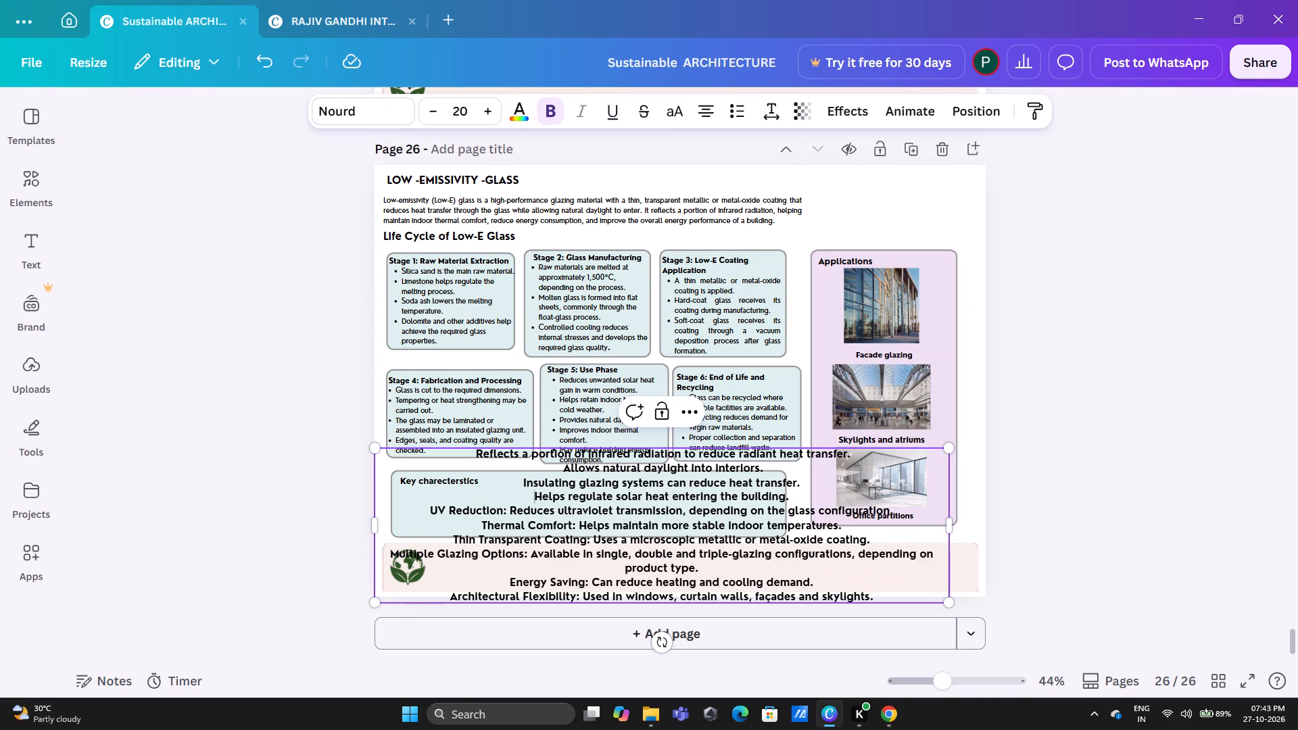
Delete the headings "UV Reduction:", "Thermal Comfort:" and "Thin Transparent Coating:" from the list, keeping their descriptions.
drag(507, 512, 431, 504)
key(BackSpace)
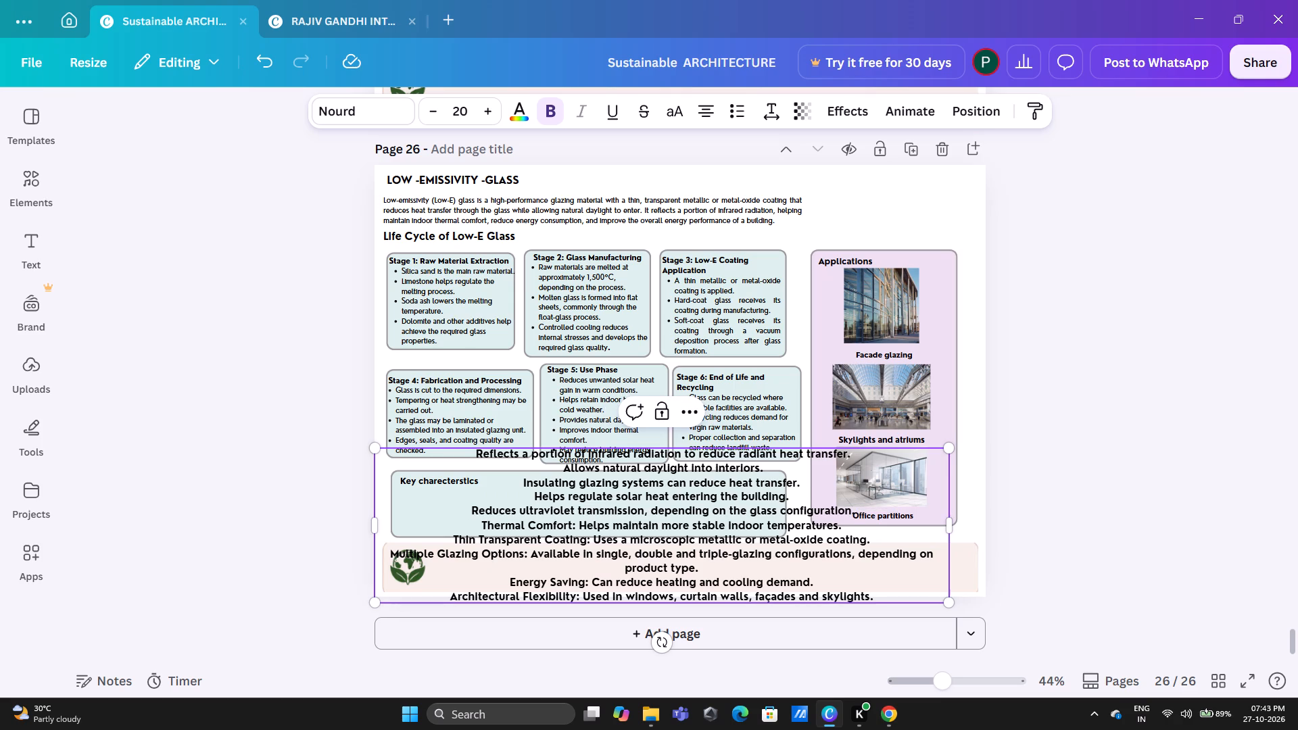
drag(579, 527, 470, 518)
key(BackSpace)
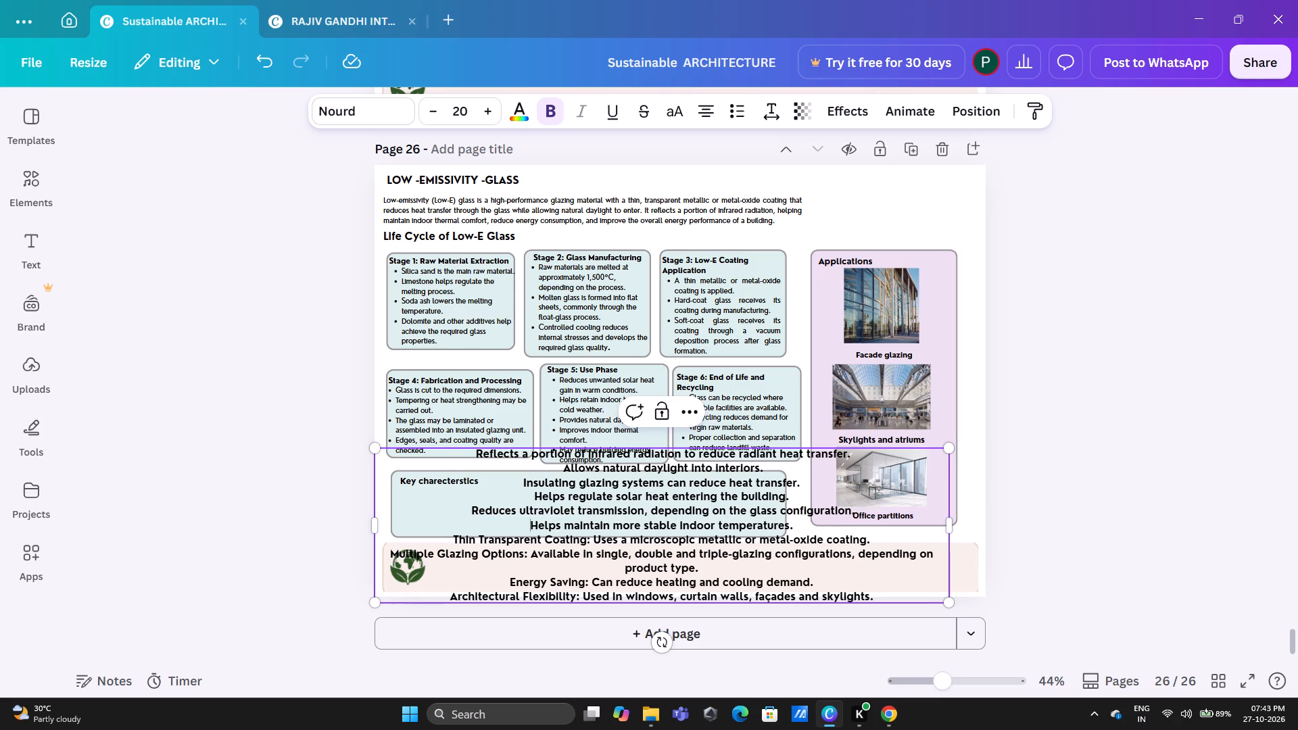
drag(592, 543, 450, 537)
key(BackSpace)
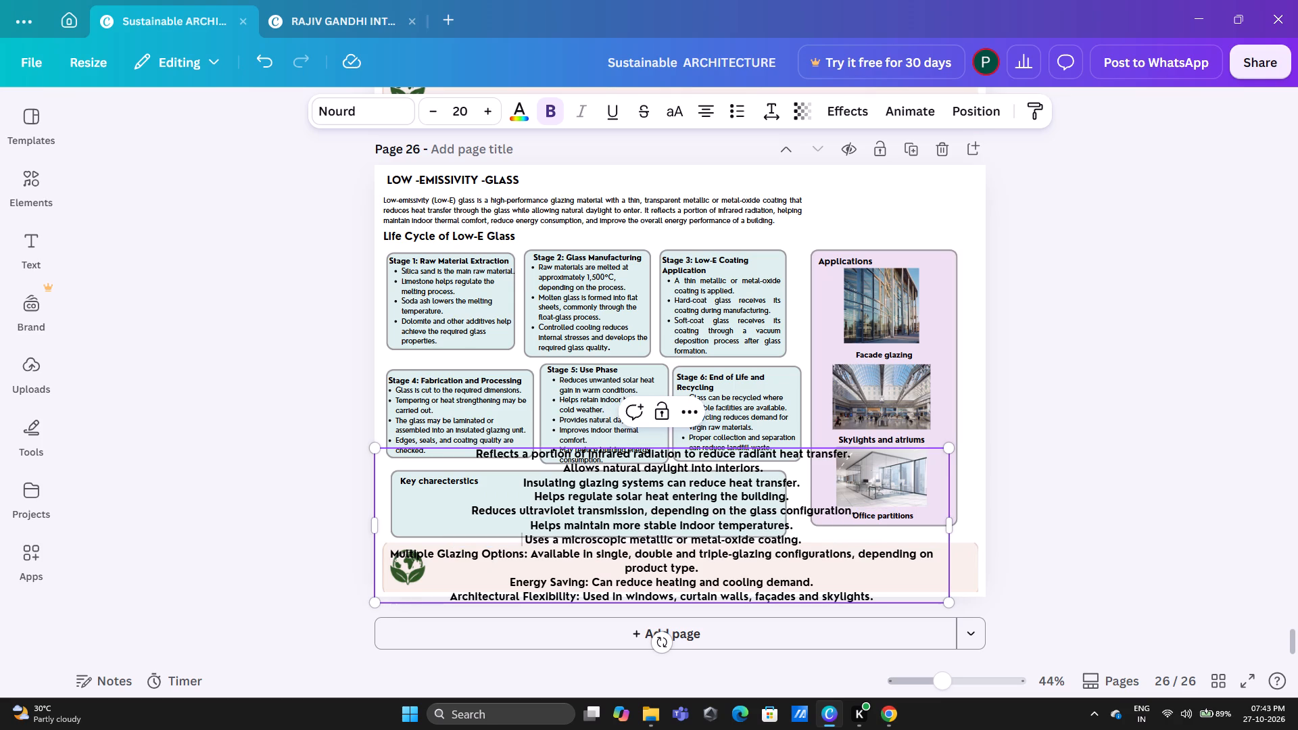
Delete the headings "Multiple Glazing Options:", "Energy Saving:" and "Architectural Flexibility:" from the last three points, keeping their descriptions.
drag(526, 556, 390, 552)
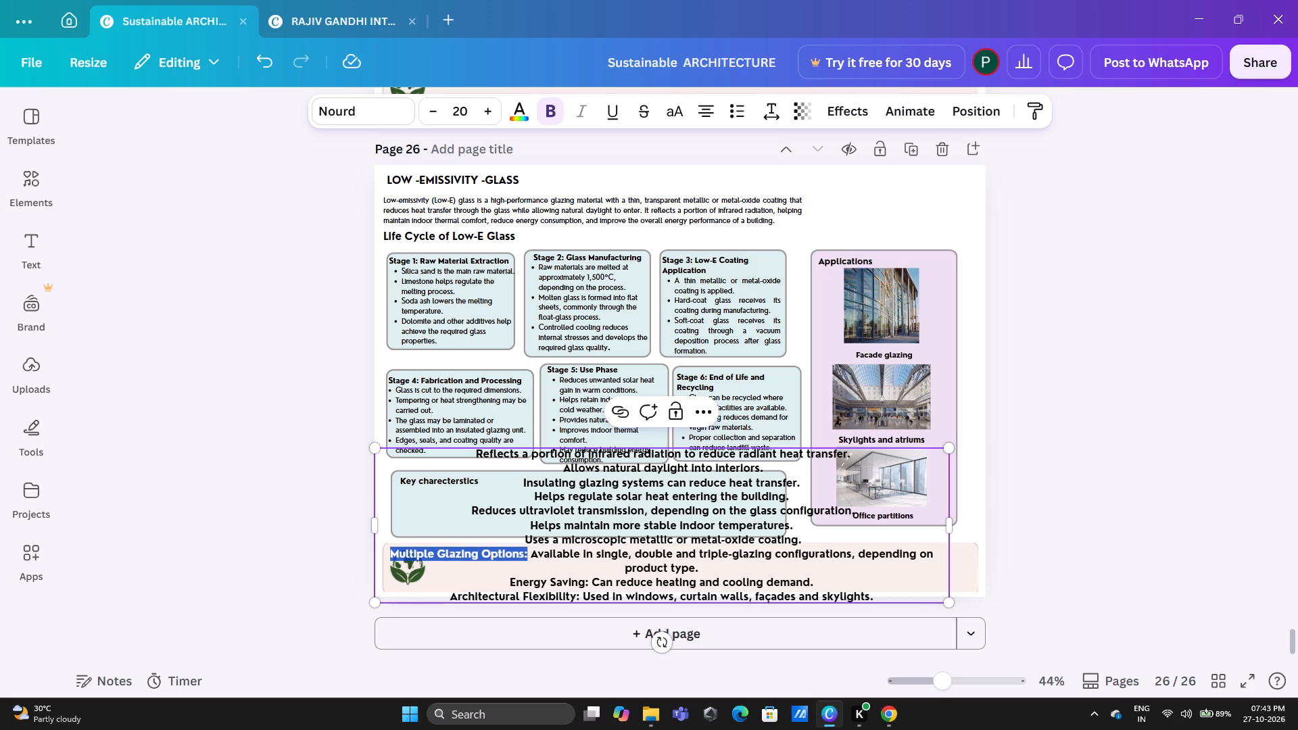
key(BackSpace)
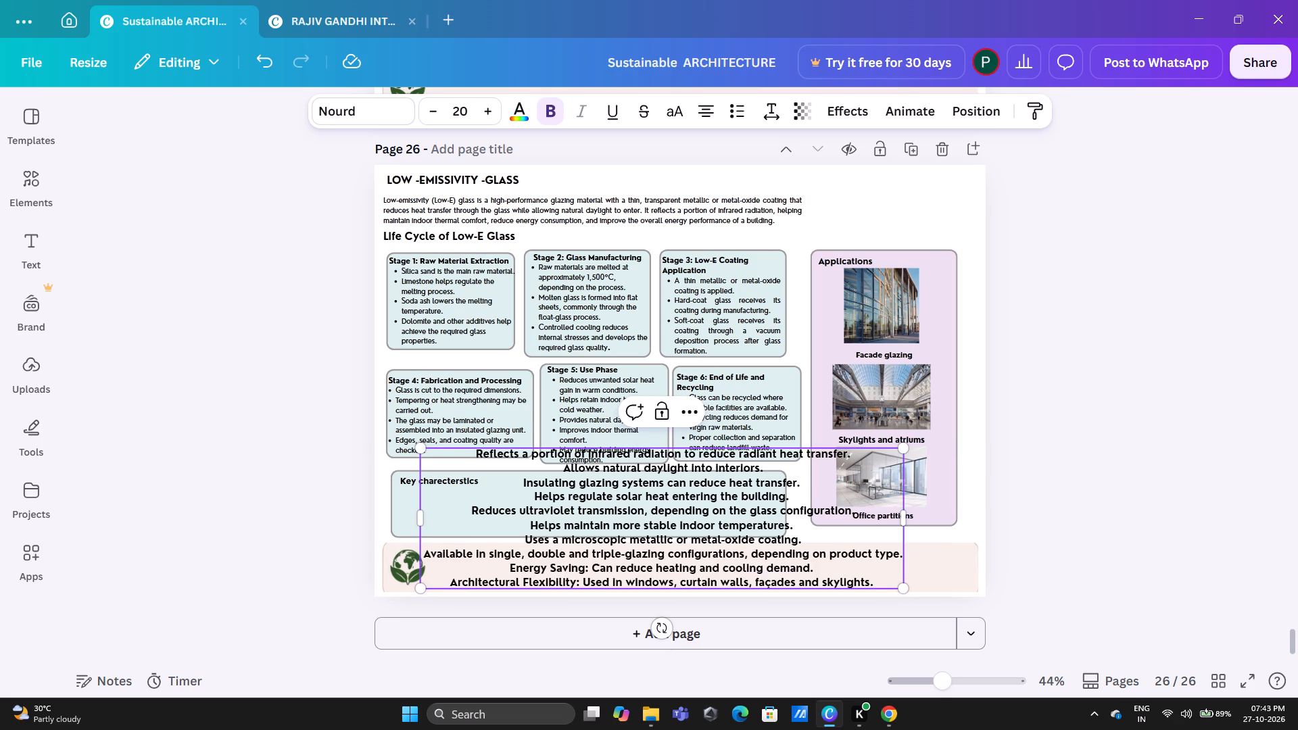
drag(587, 569, 516, 569)
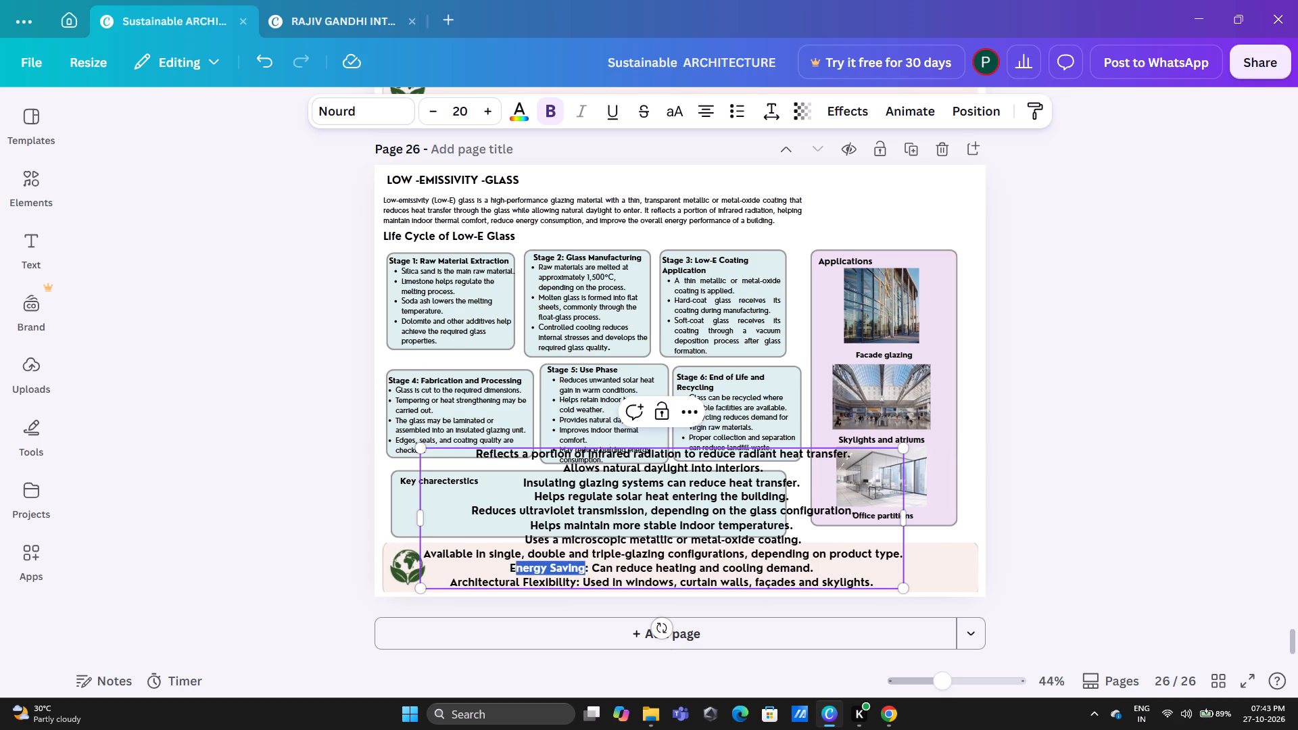
drag(516, 569, 511, 569)
key(BackSpace)
click(549, 566)
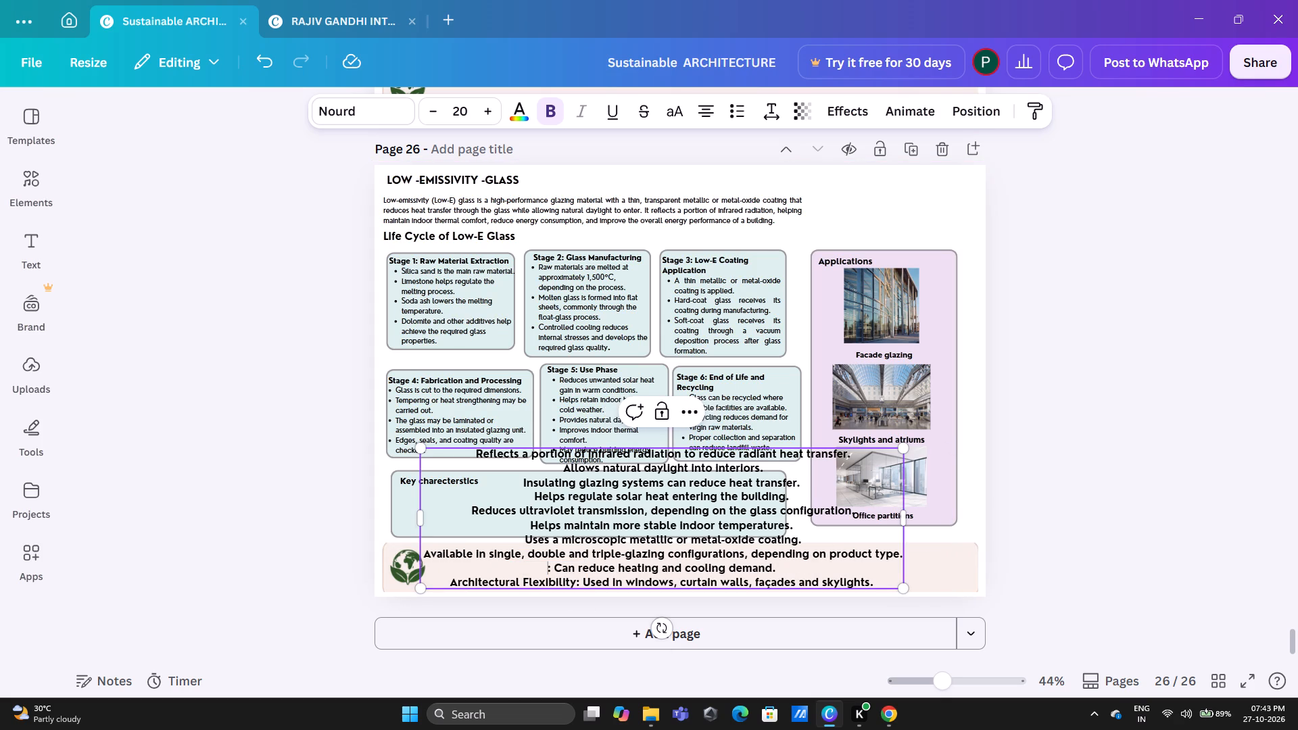
click(553, 568)
key(BackSpace)
key(BackSpace)
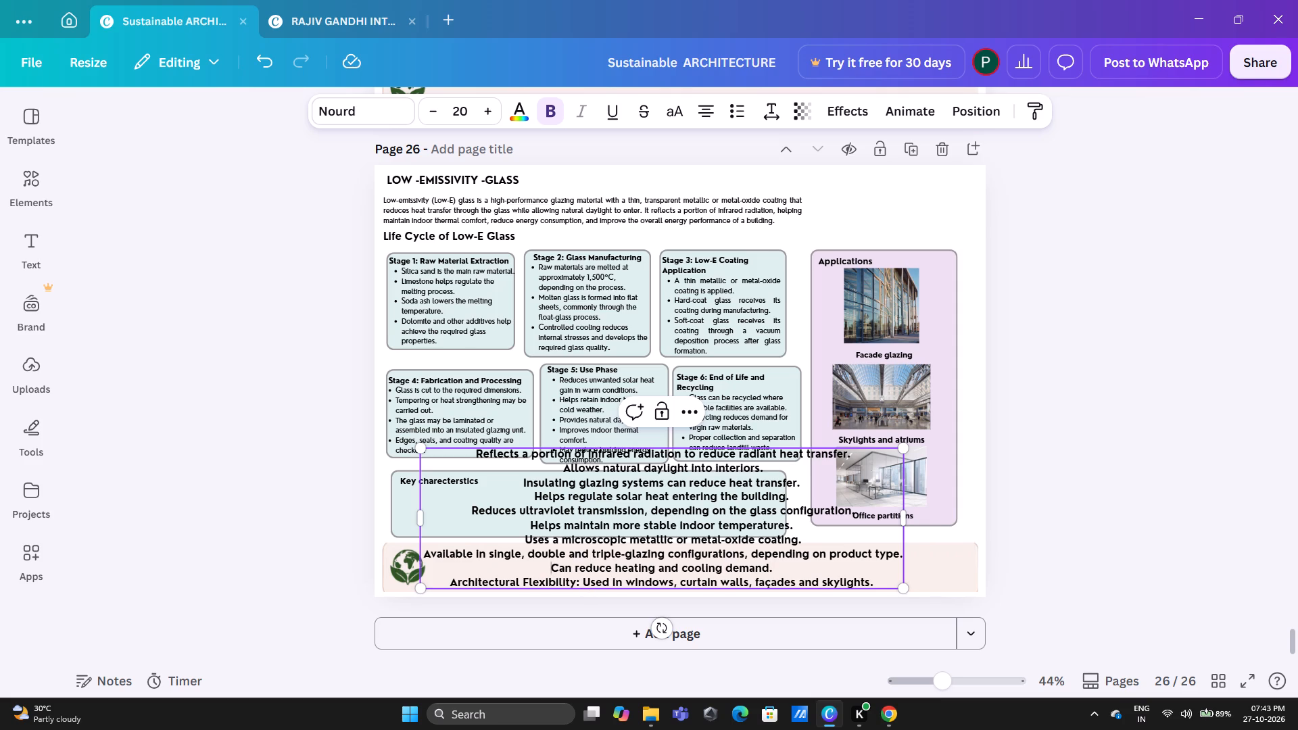
drag(581, 585, 460, 581)
key(BackSpace)
key(BackSpace)
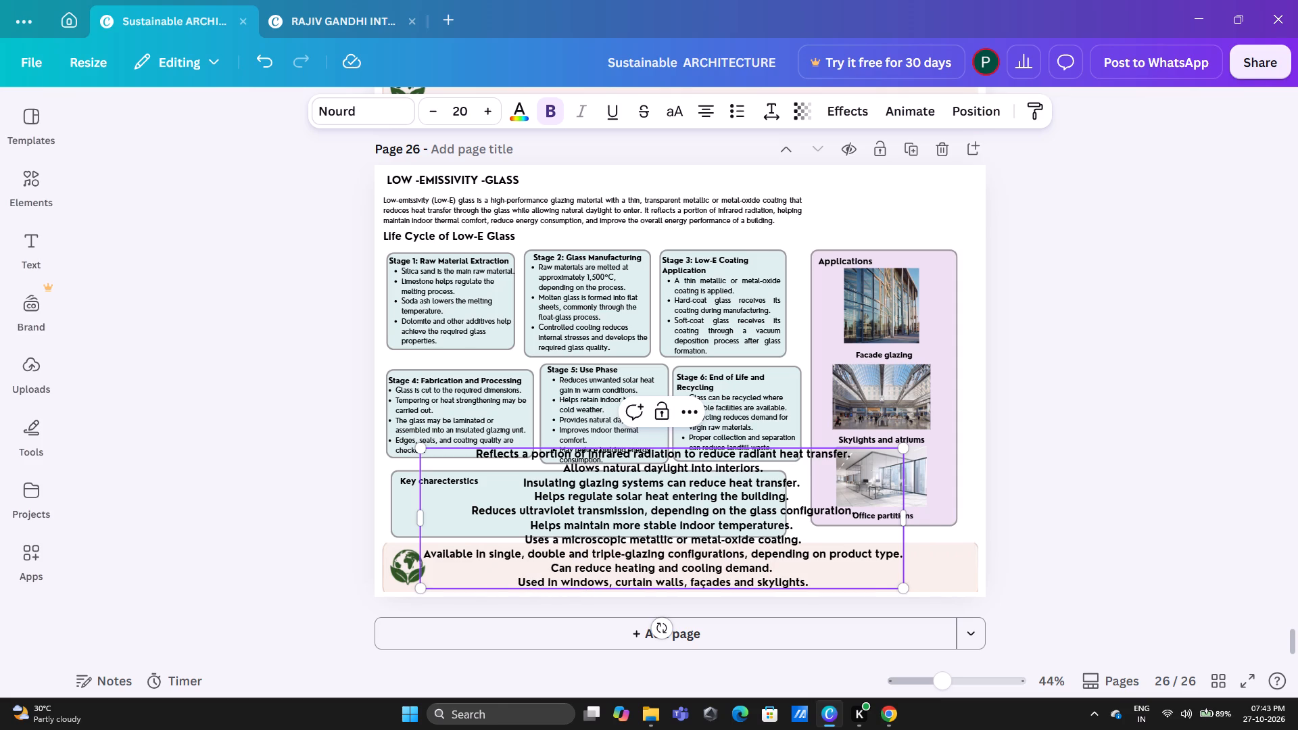
Format the whole characteristics list as size 14, non-bold, bulleted text.
triple_click(686, 520)
click(686, 520)
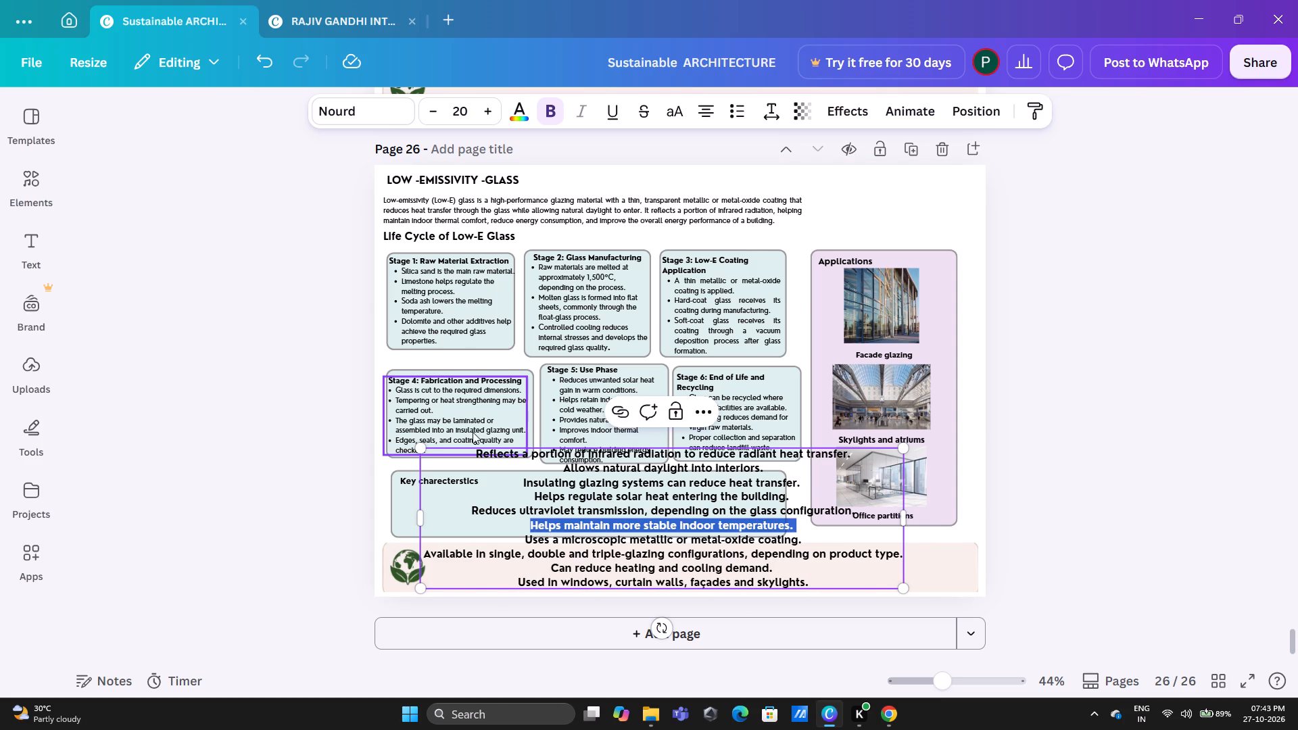
drag(474, 452, 821, 583)
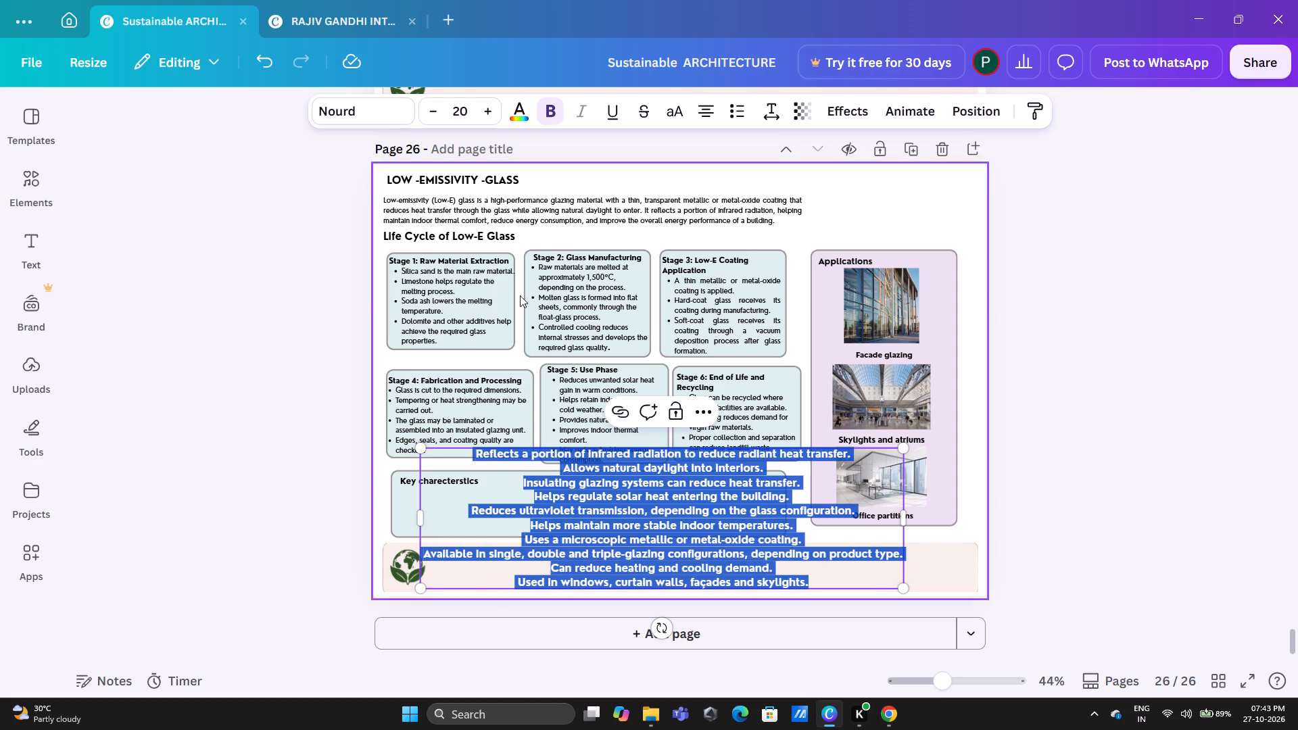
triple_click(425, 109)
double_click(425, 109)
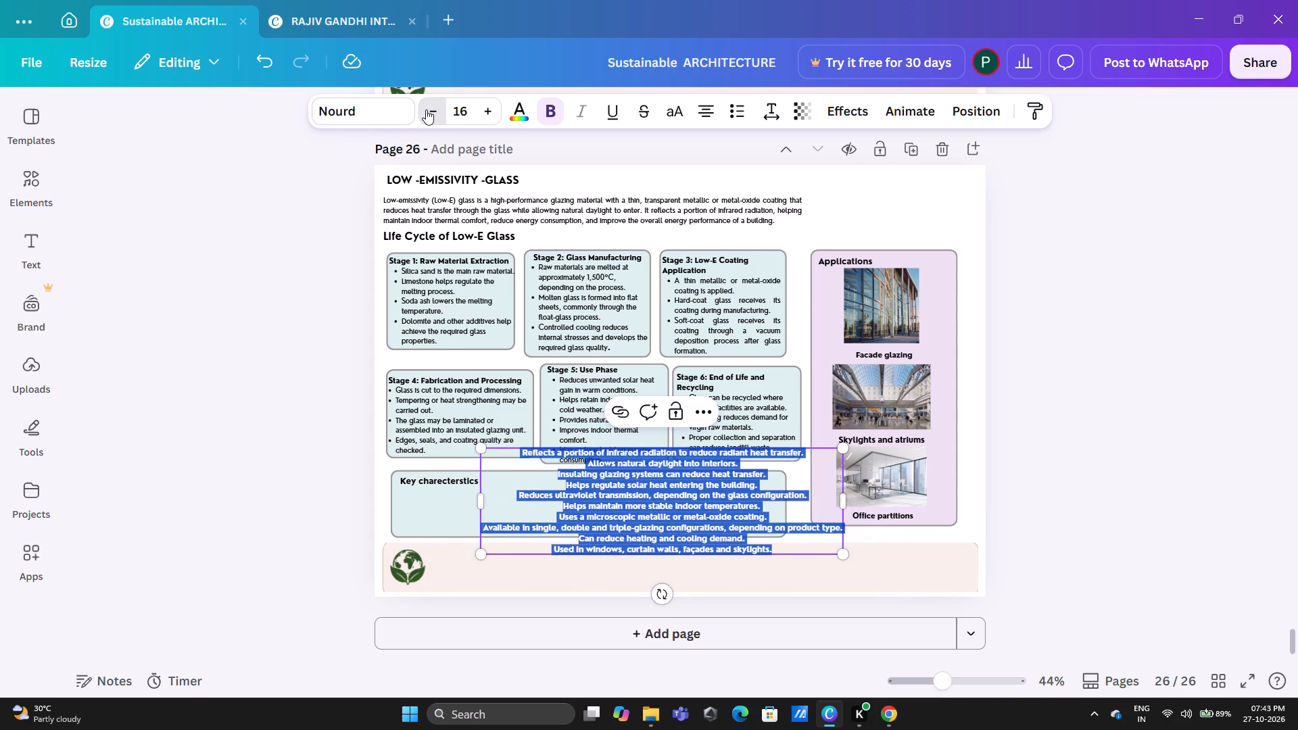
click(426, 109)
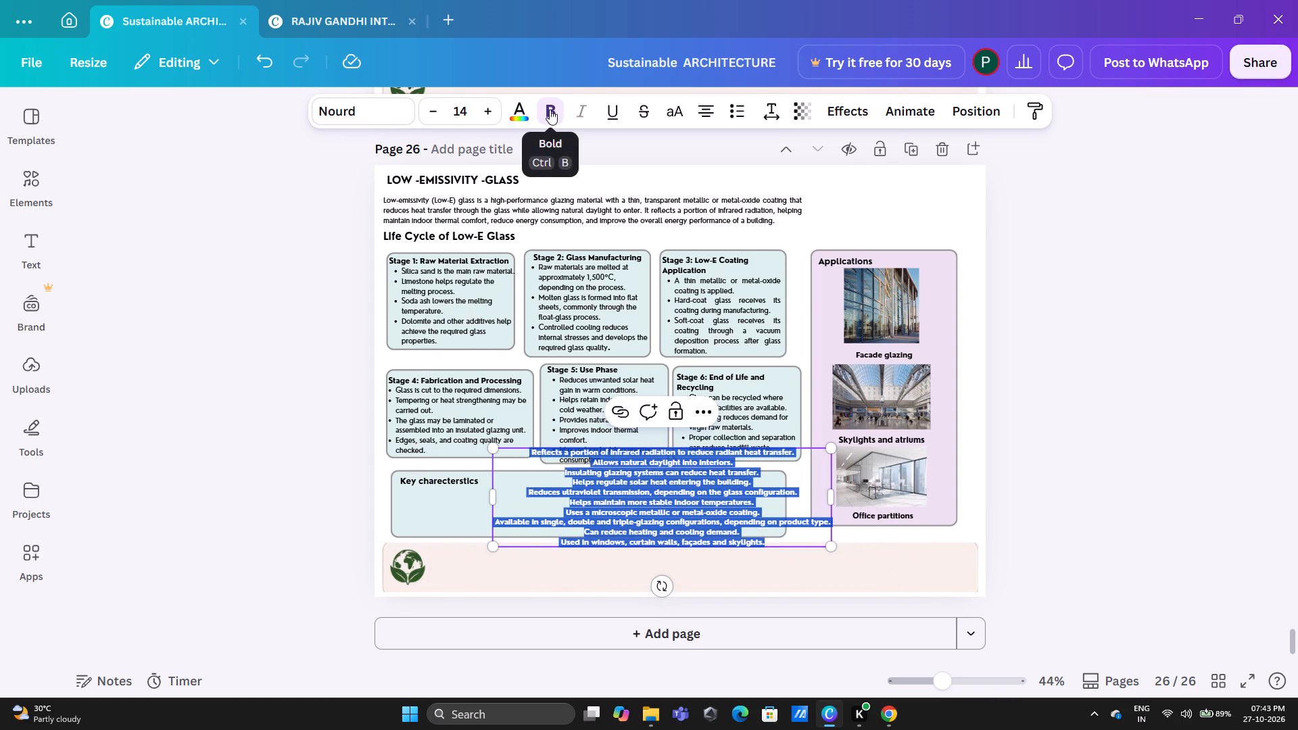
click(550, 109)
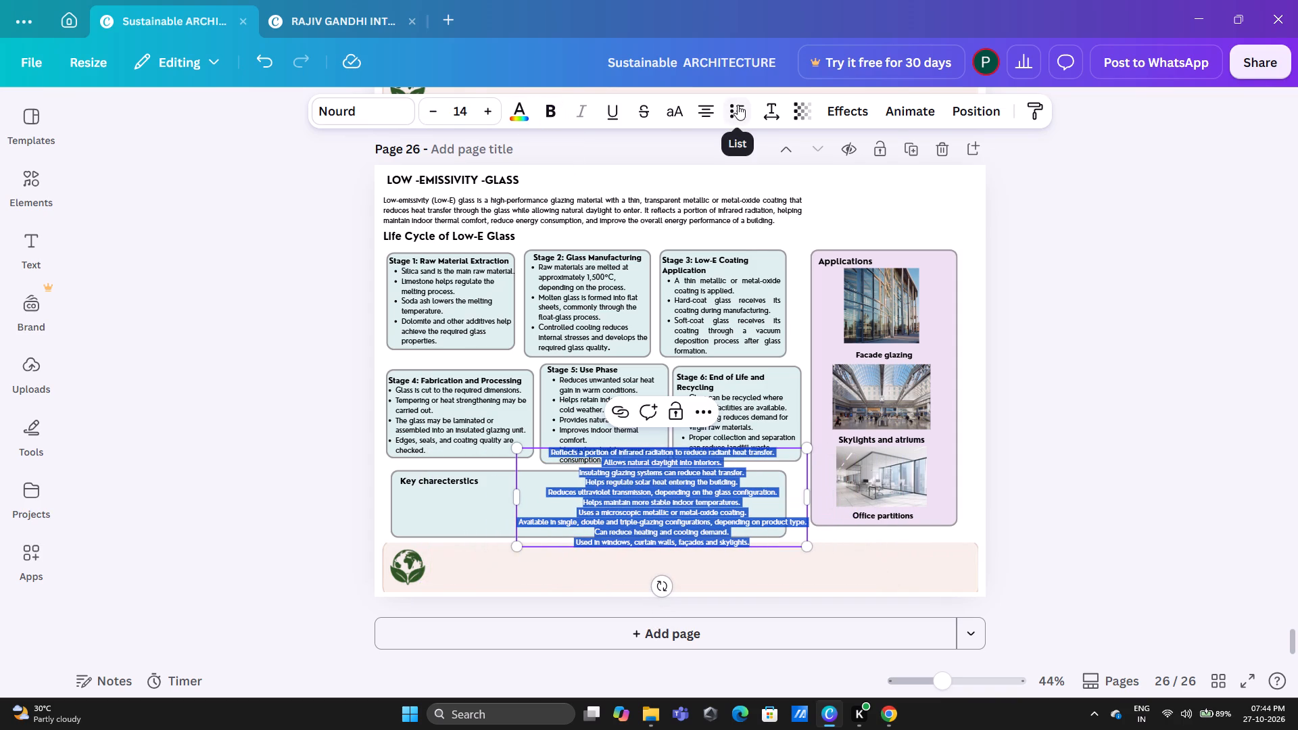
click(738, 105)
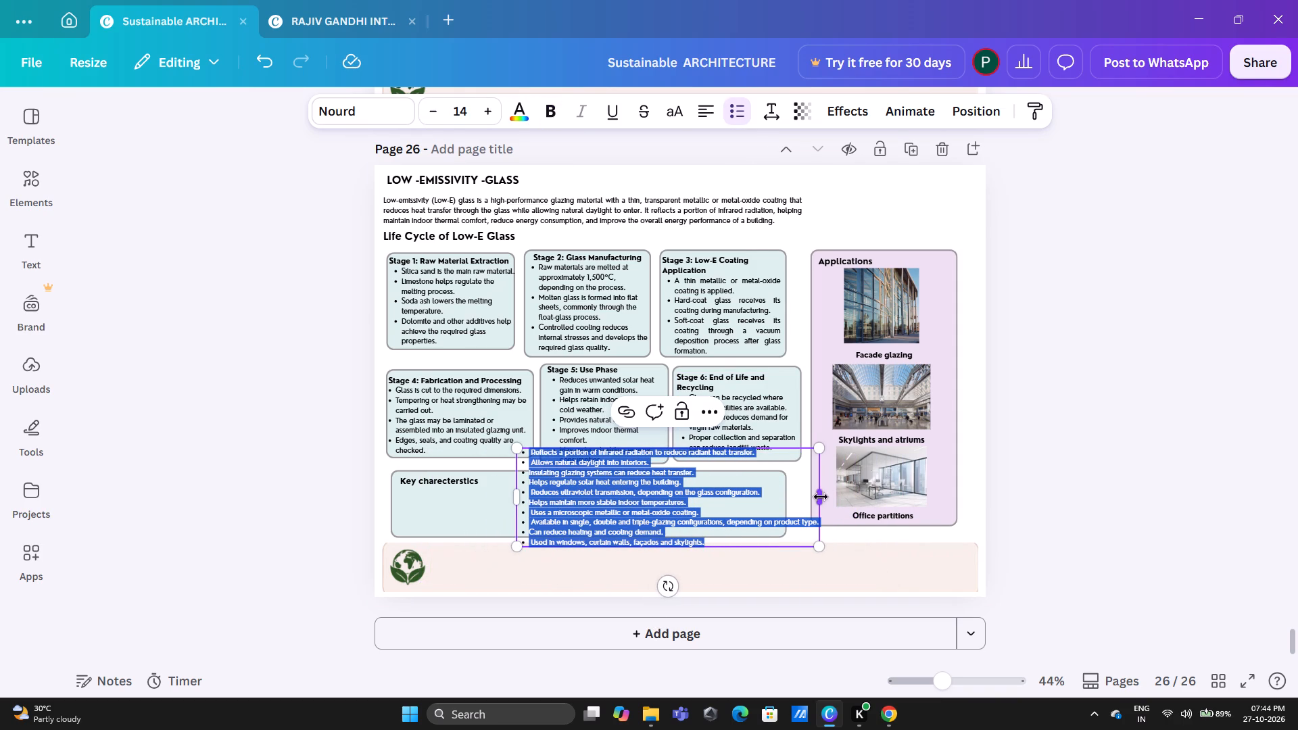
Narrow the bulleted list's text box to a width of about 106 so its lines wrap.
drag(821, 497, 672, 502)
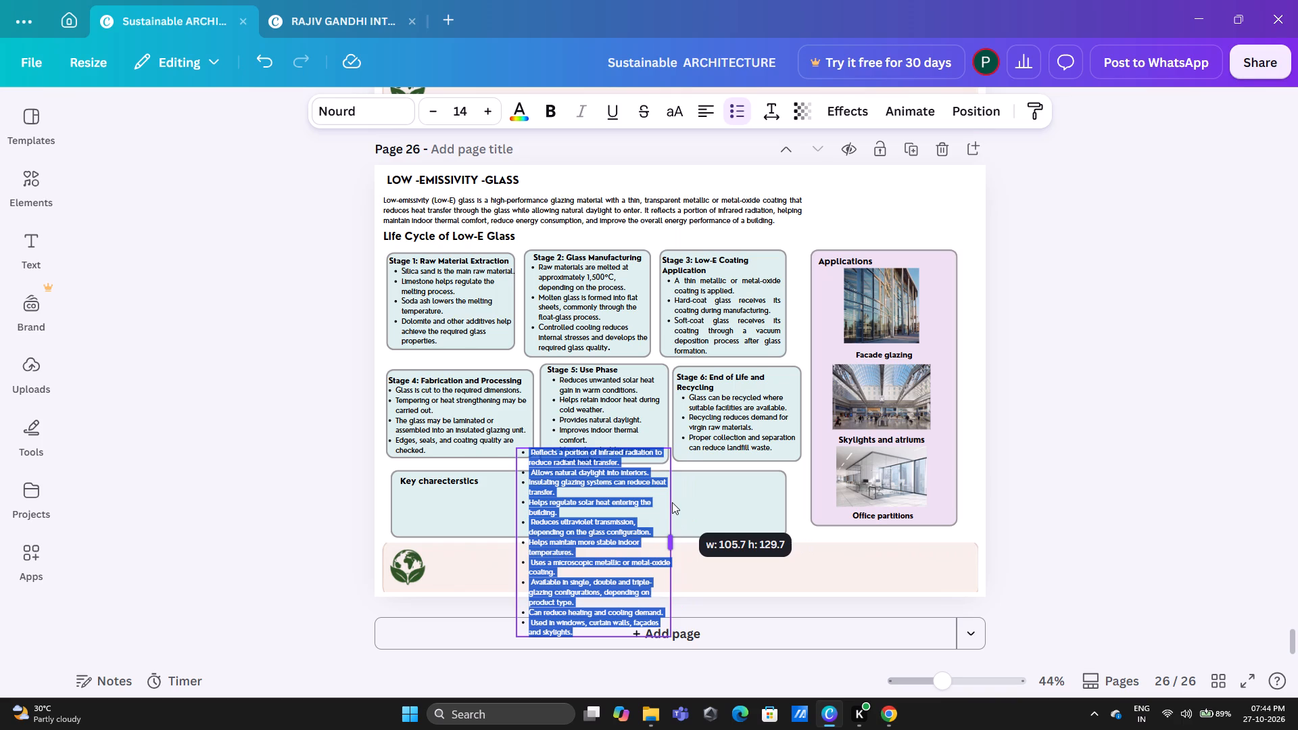
drag(672, 502, 673, 502)
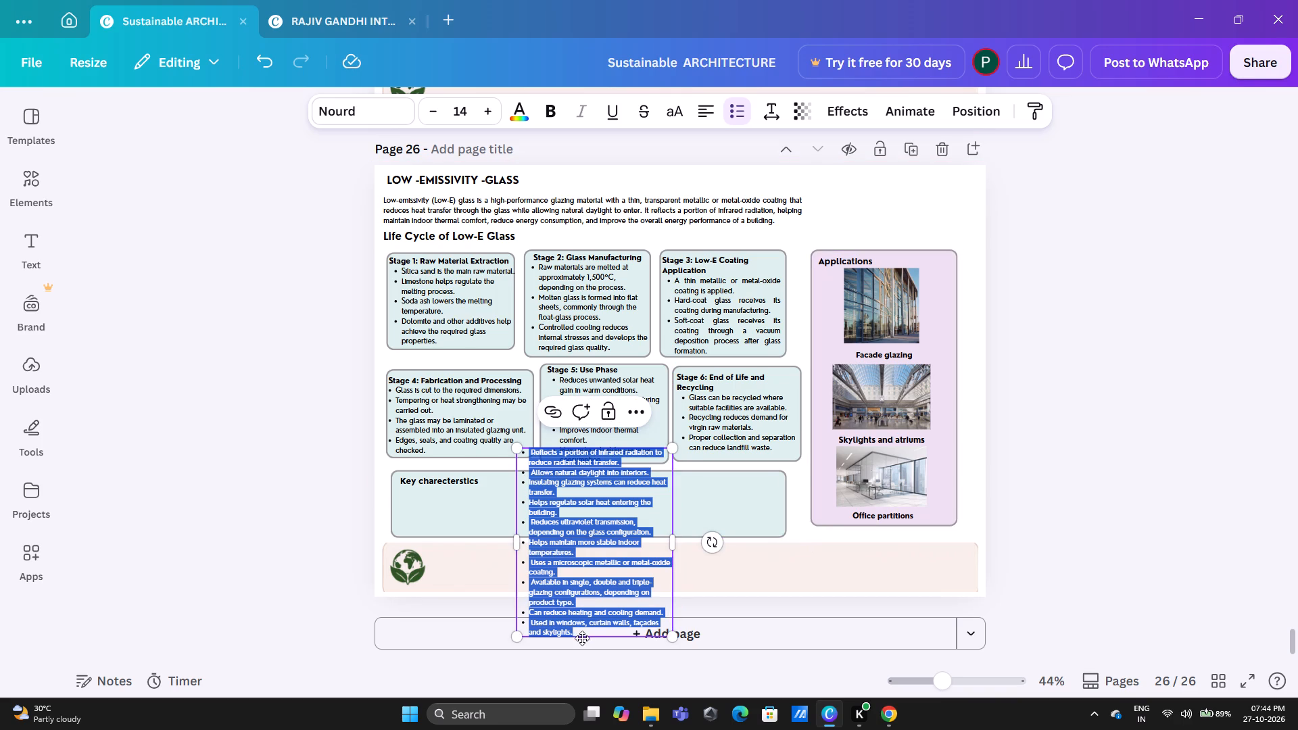
Delete the last three bullets, covering single, double and triple-glazing configurations, heating and cooling demand, and use in windows and curtain walls.
click(579, 631)
drag(579, 631, 532, 615)
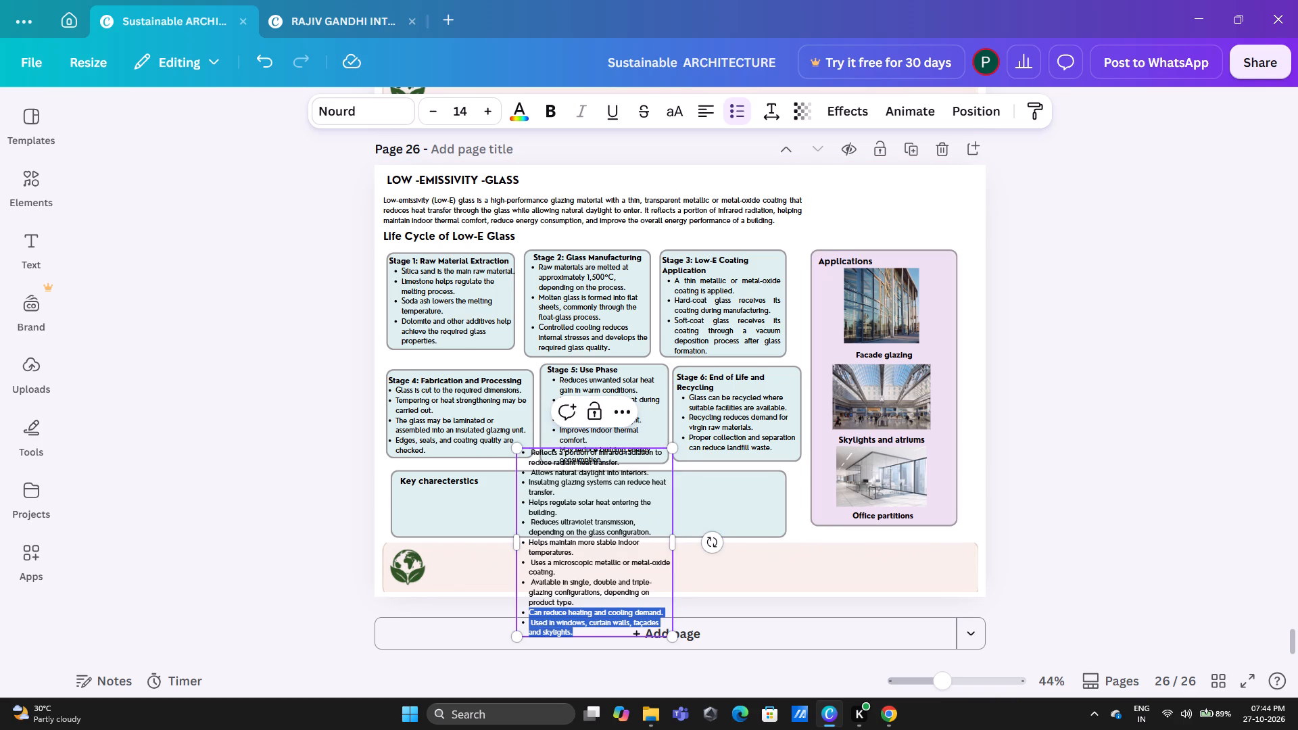
drag(532, 615, 529, 613)
key(BackSpace)
key(BackSpace)
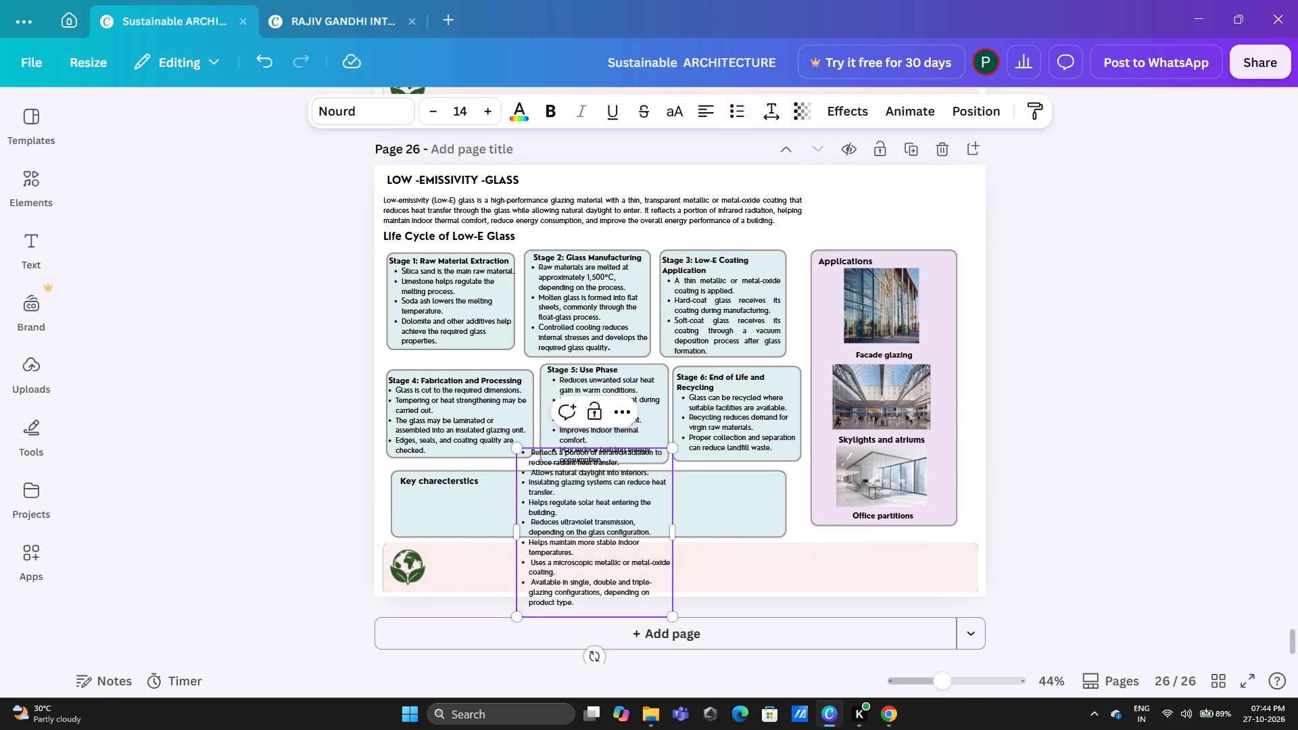
drag(576, 603, 530, 589)
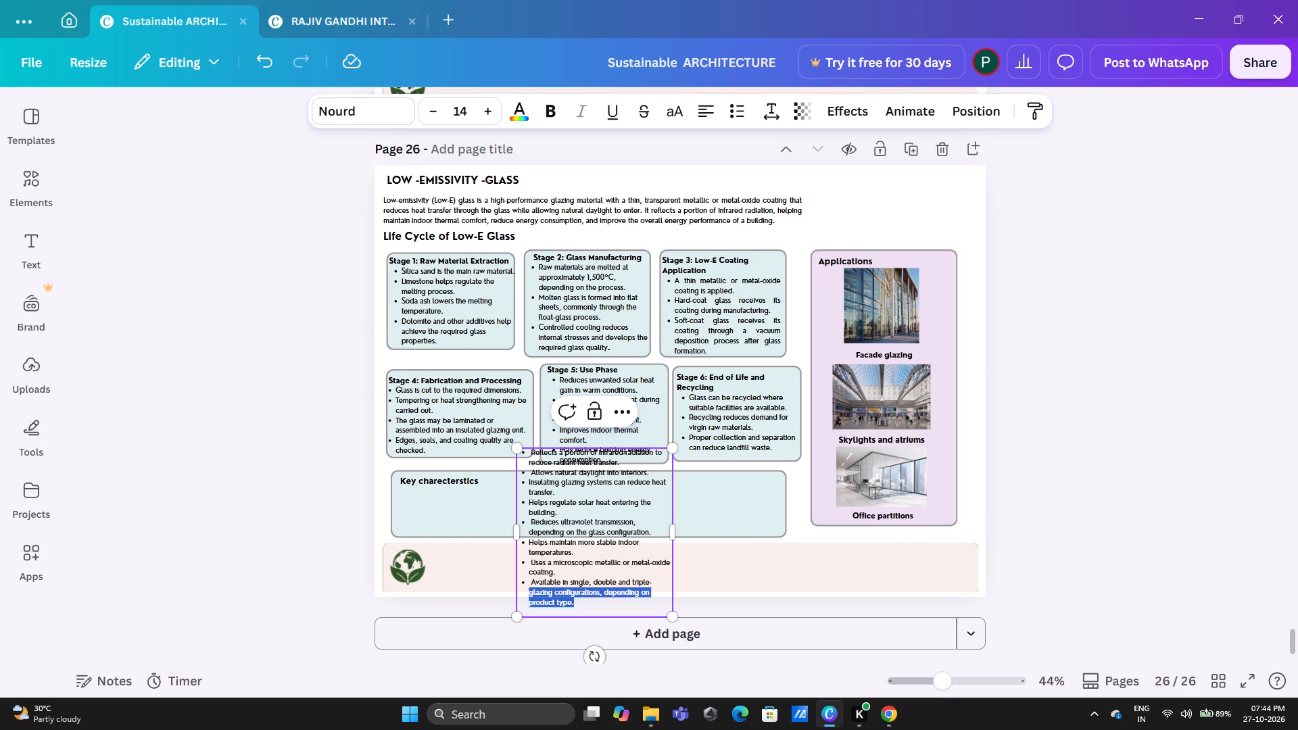
drag(530, 589, 529, 583)
key(BackSpace)
key(BackSpace)
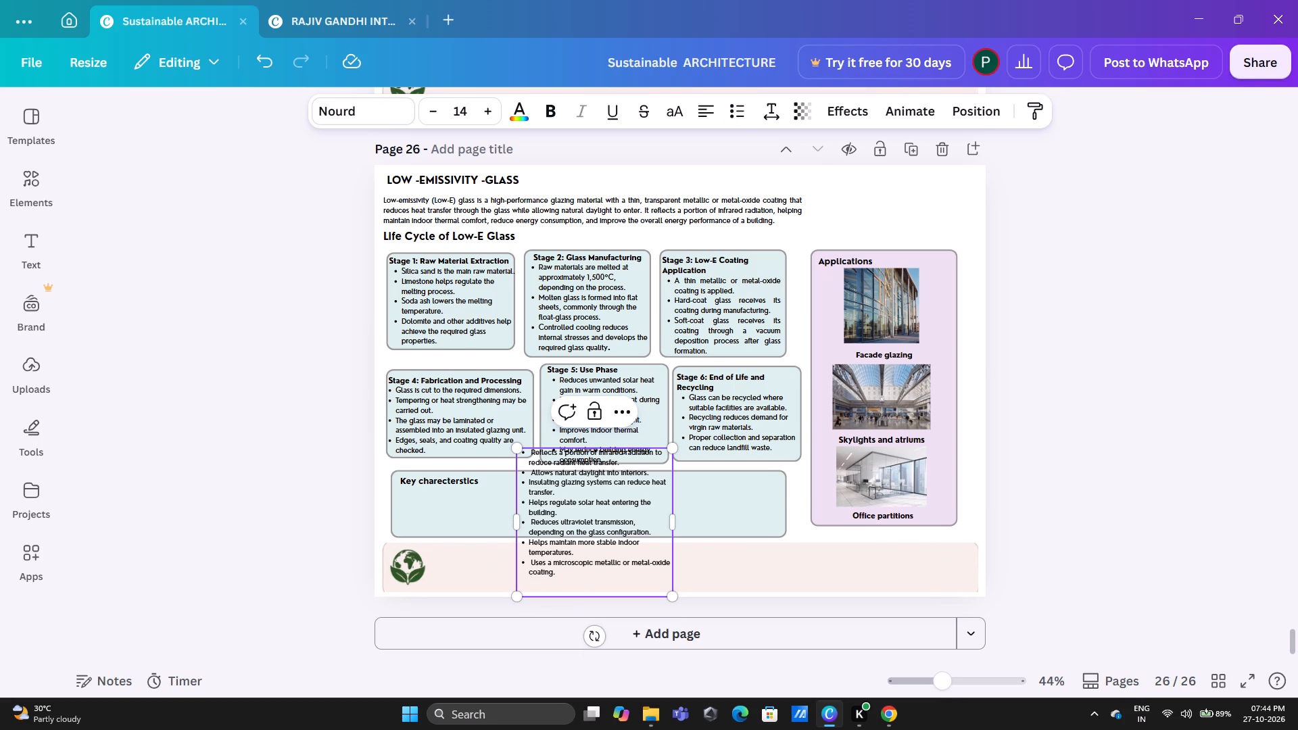
Delete the bullet about reduced ultraviolet transmission together with the empty line it occupies.
drag(648, 531, 529, 525)
key(BackSpace)
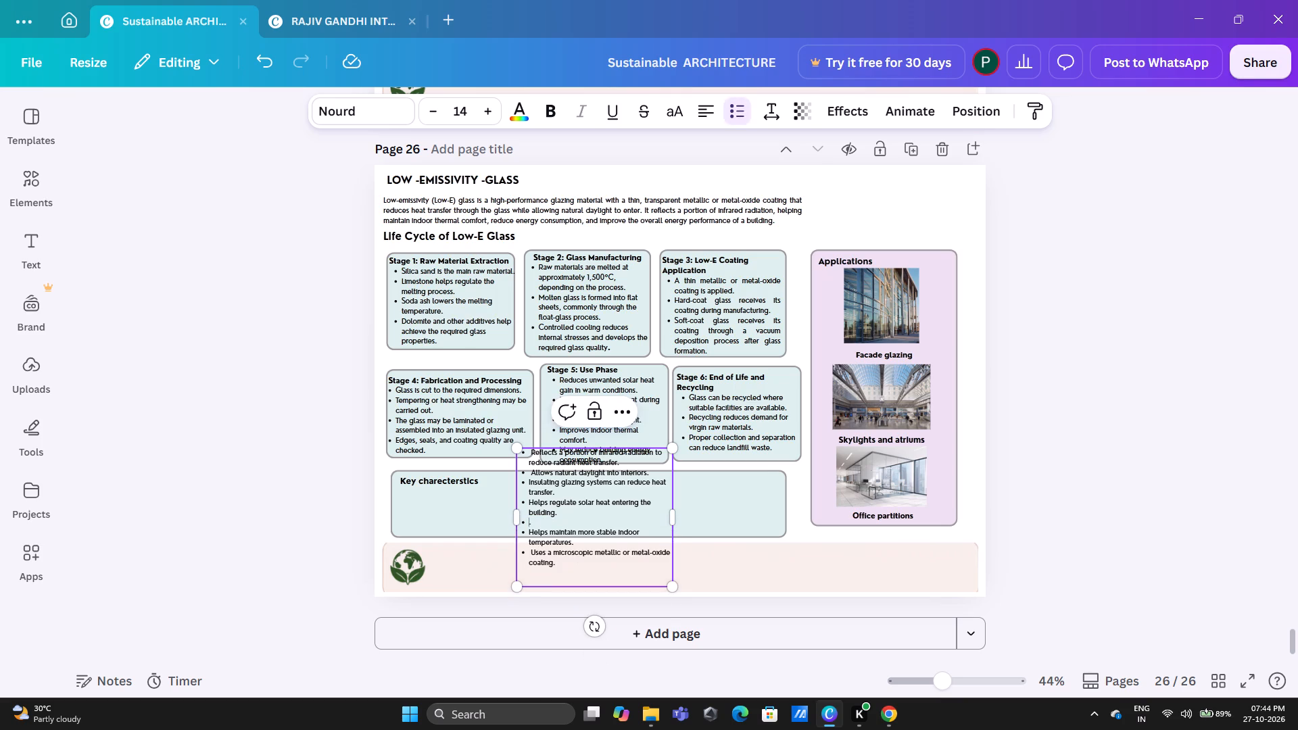
key(BackSpace)
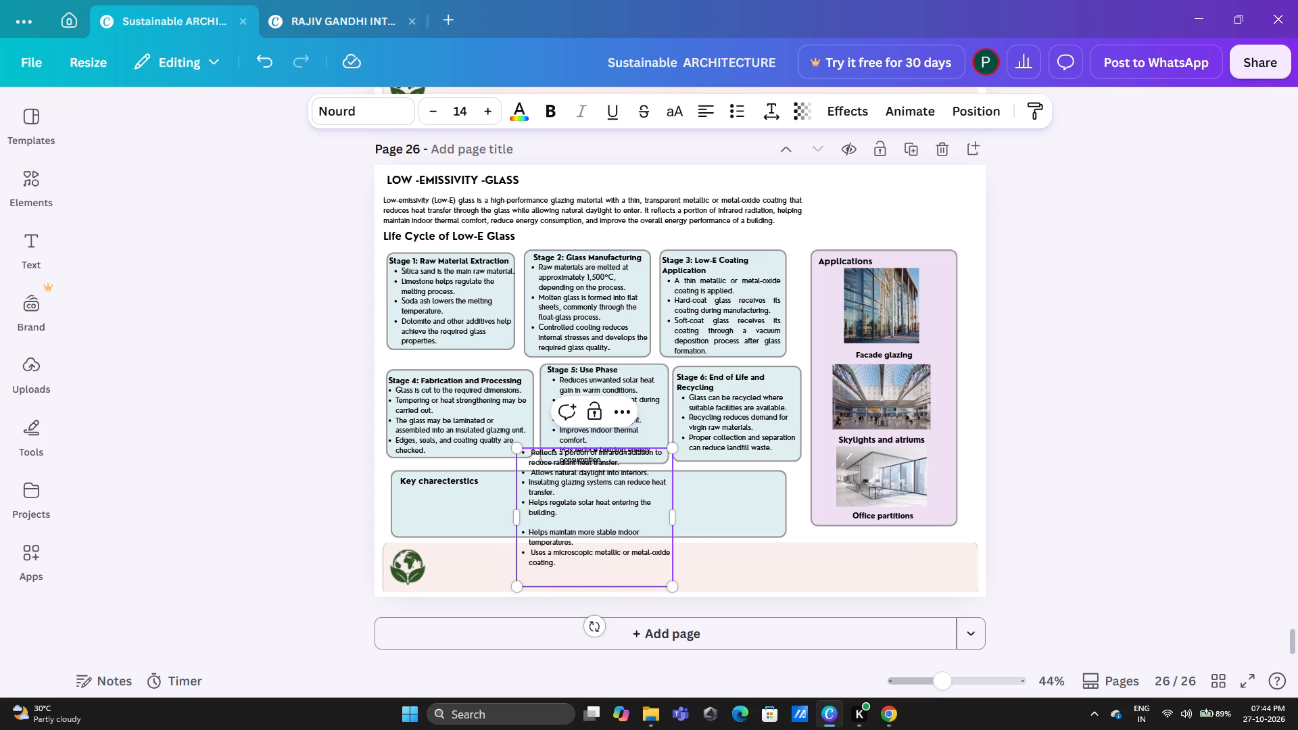
click(542, 521)
key(BackSpace)
click(539, 522)
key(BackSpace)
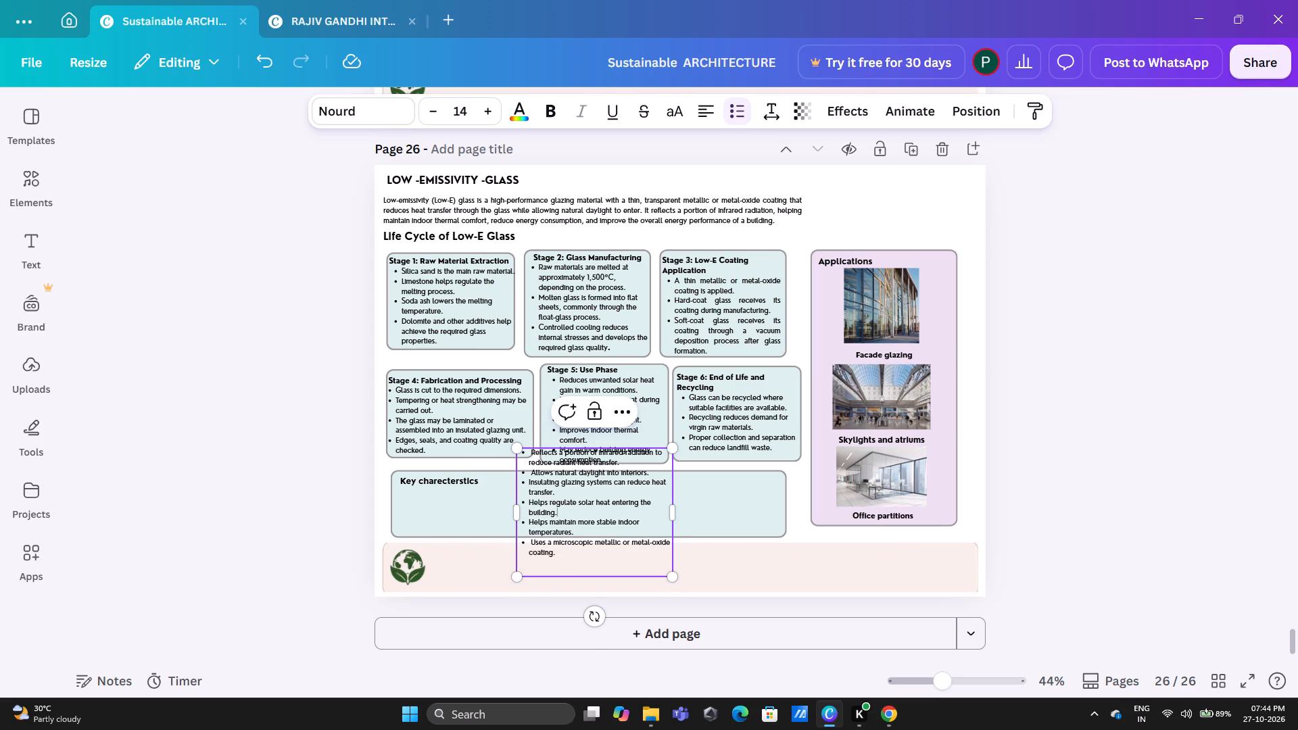
Move the bulleted list onto the Key charecterstics box, with its first bullet level with the heading.
drag(605, 564, 607, 572)
drag(607, 572, 607, 573)
drag(1034, 465, 1021, 471)
drag(570, 496, 550, 527)
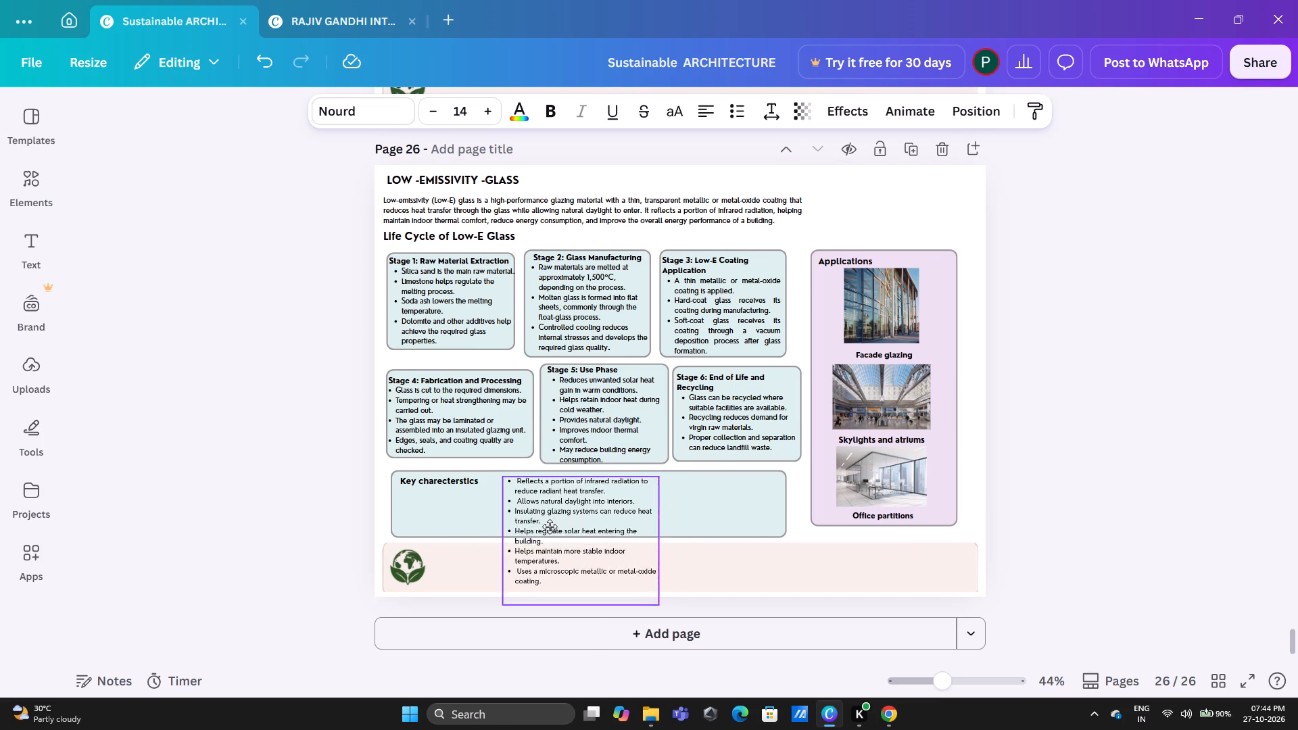
drag(550, 527, 489, 535)
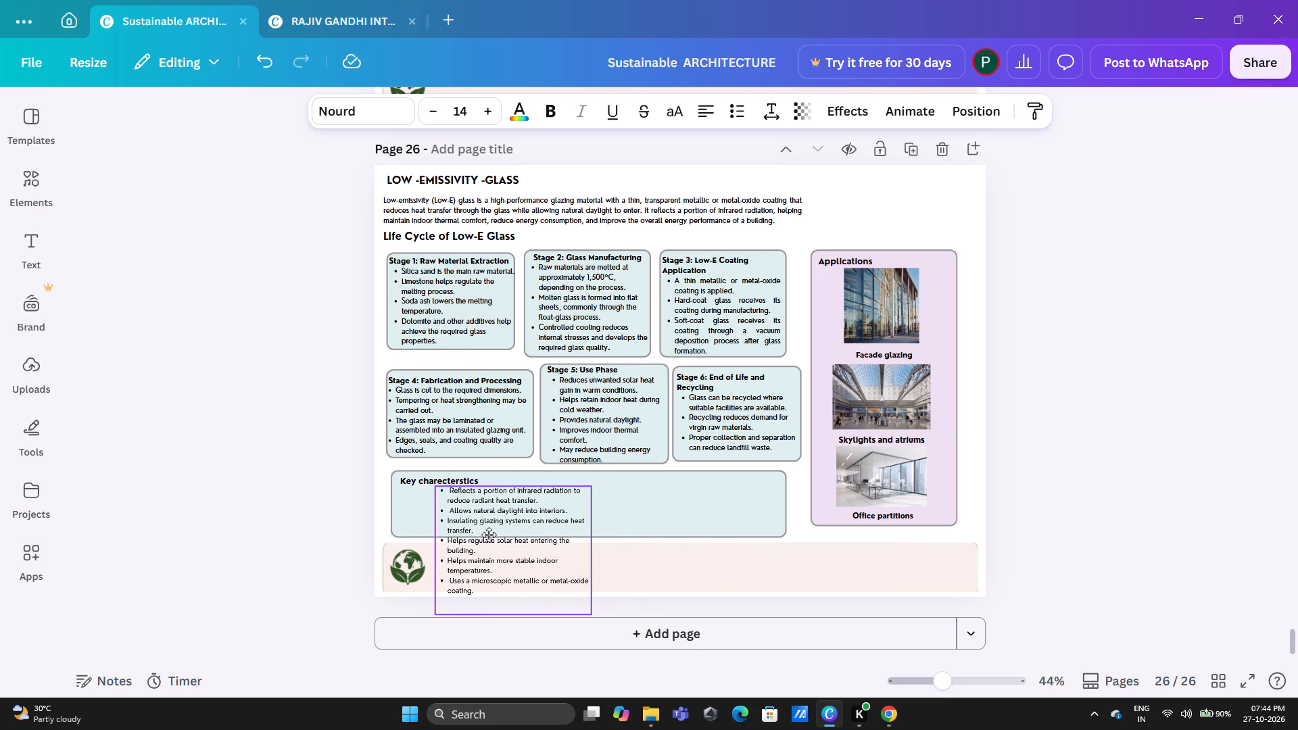
drag(489, 535, 502, 520)
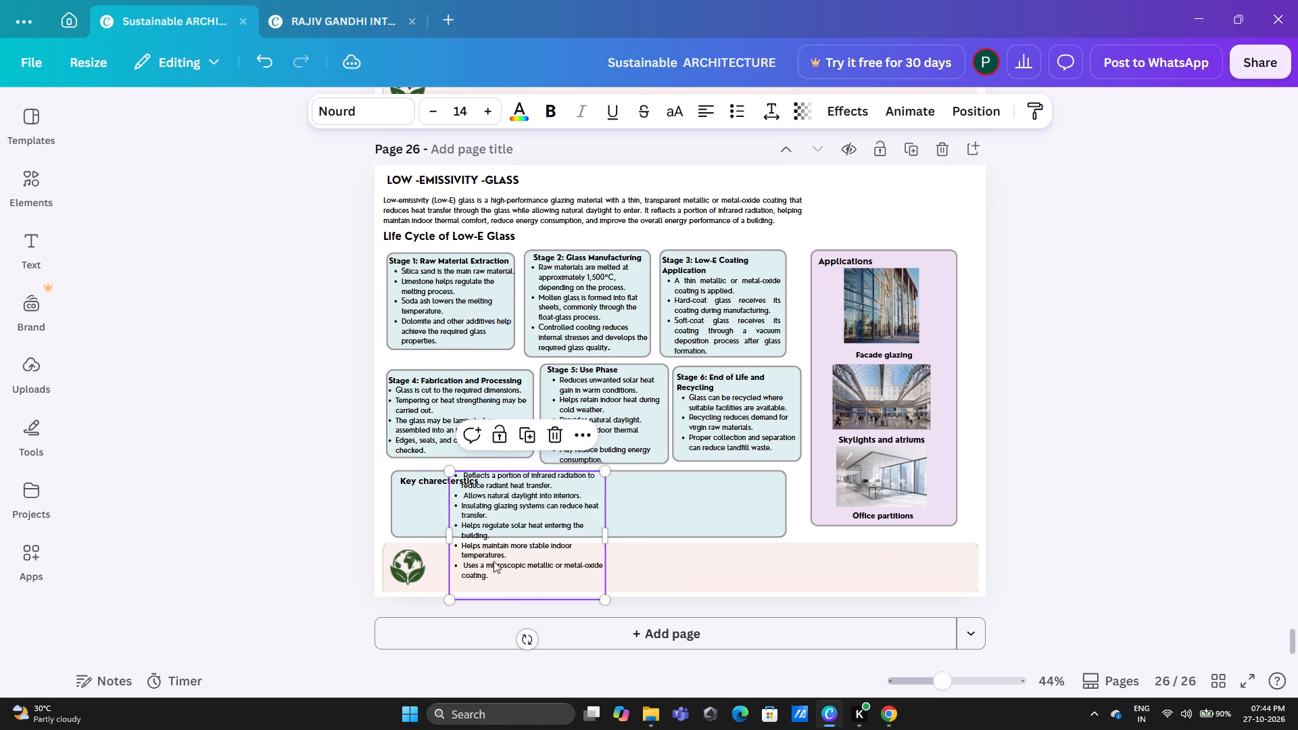
drag(494, 554, 499, 560)
Delete the last bullet, "Uses a microscopic metallic or metal-oxide coating.", and the empty line after the list.
click(498, 583)
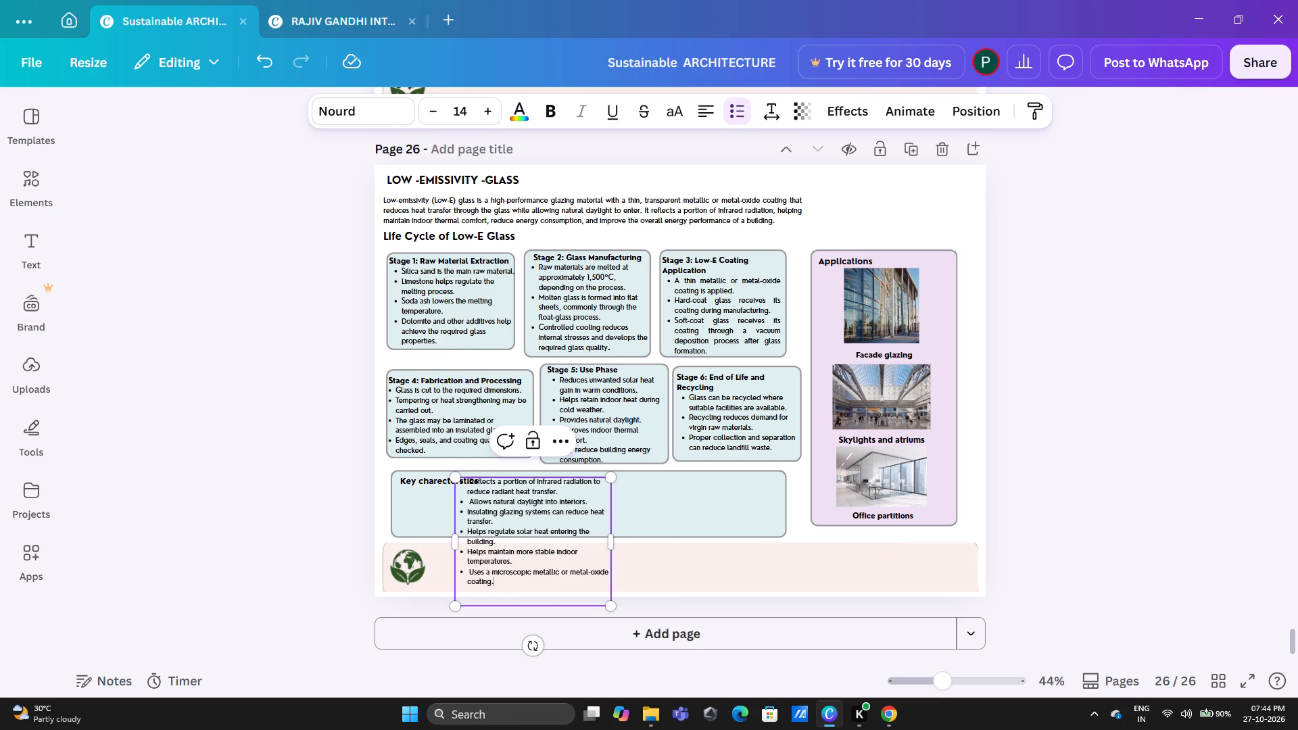
drag(499, 582, 461, 571)
key(BackSpace)
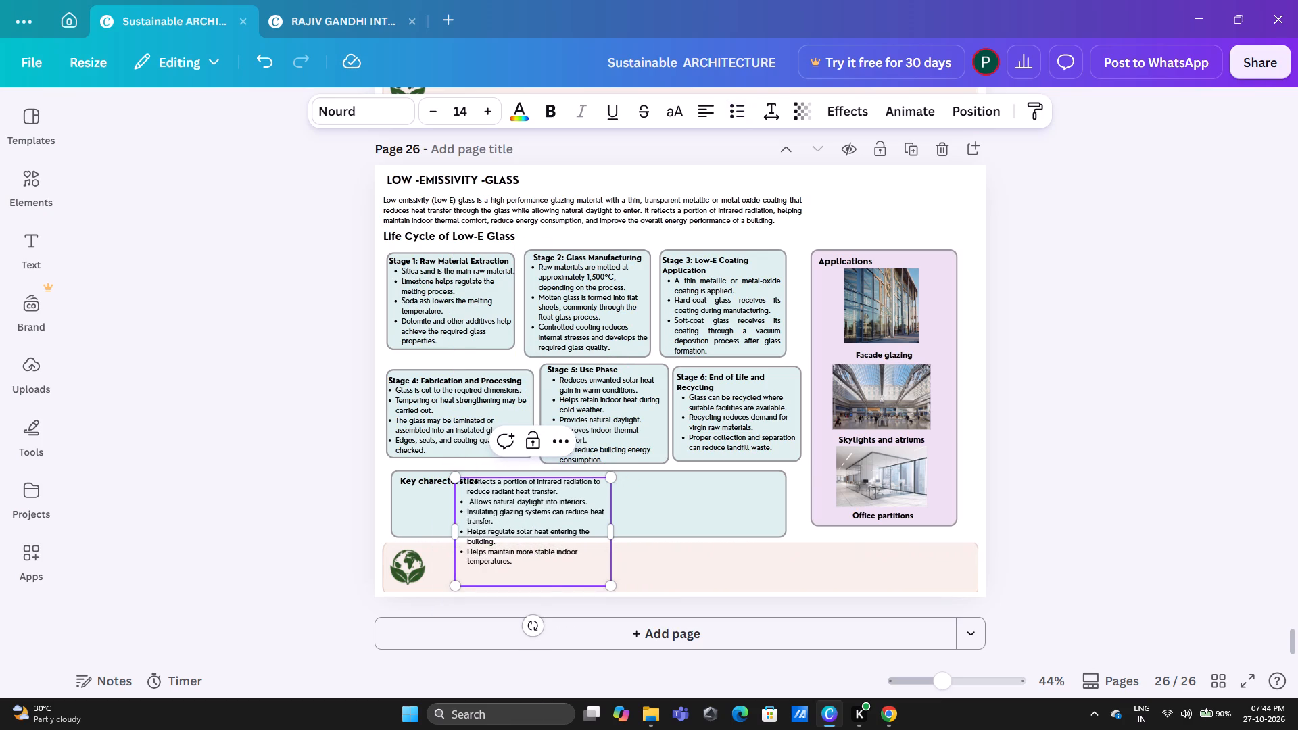
click(485, 572)
key(BackSpace)
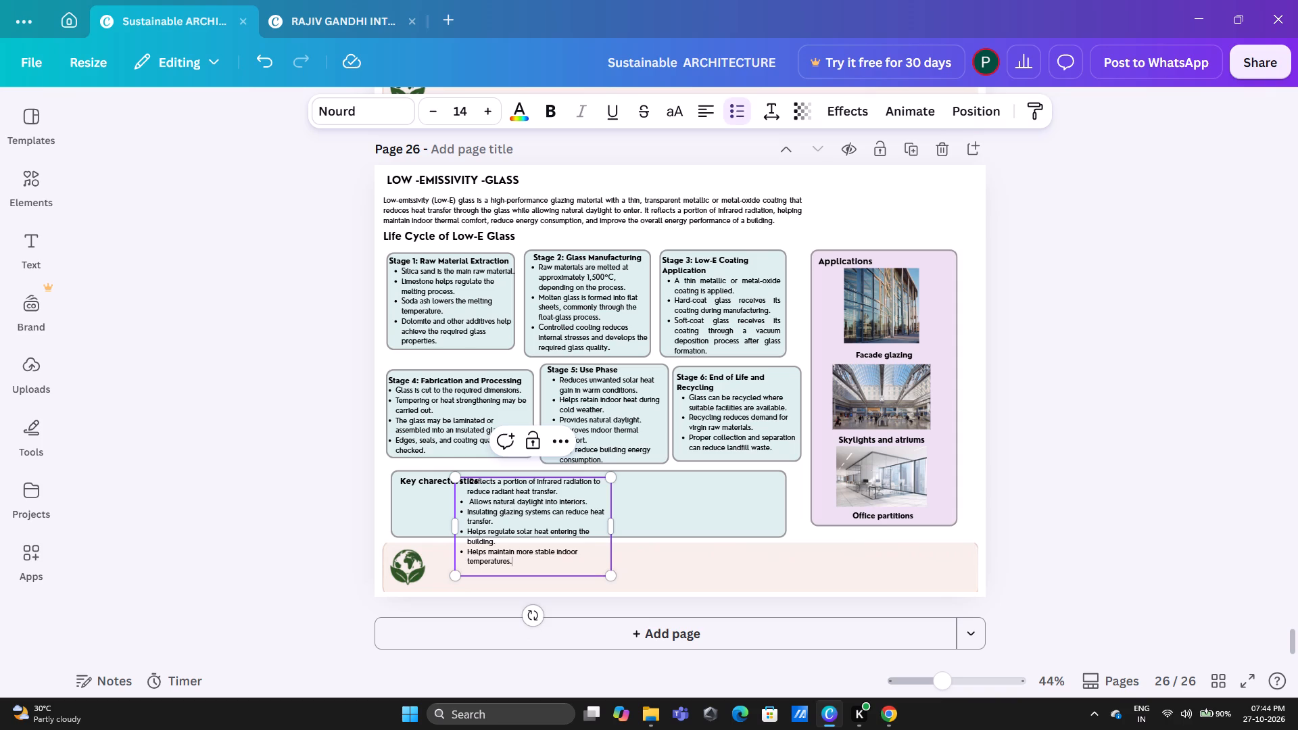
Delete the remaining empty line at the end of the bulleted characteristics list.
click(506, 573)
key(BackSpace)
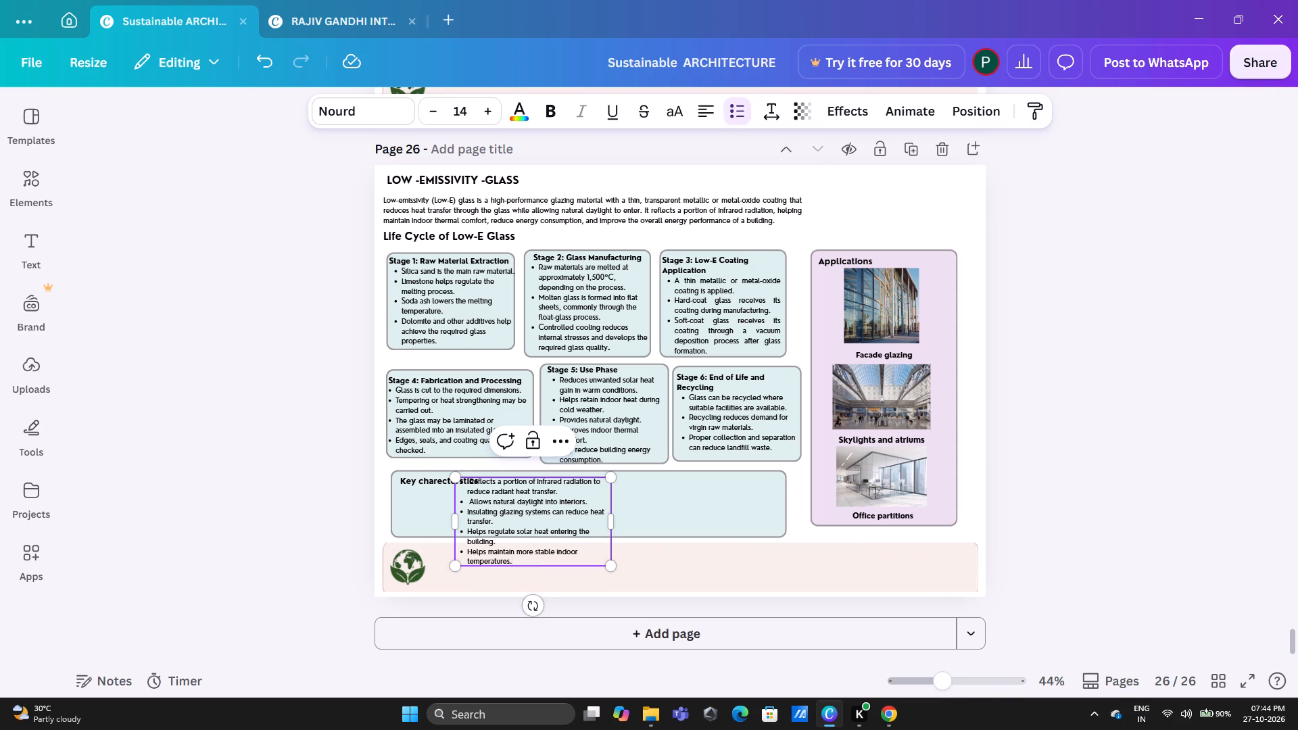
drag(533, 531, 484, 541)
click(333, 502)
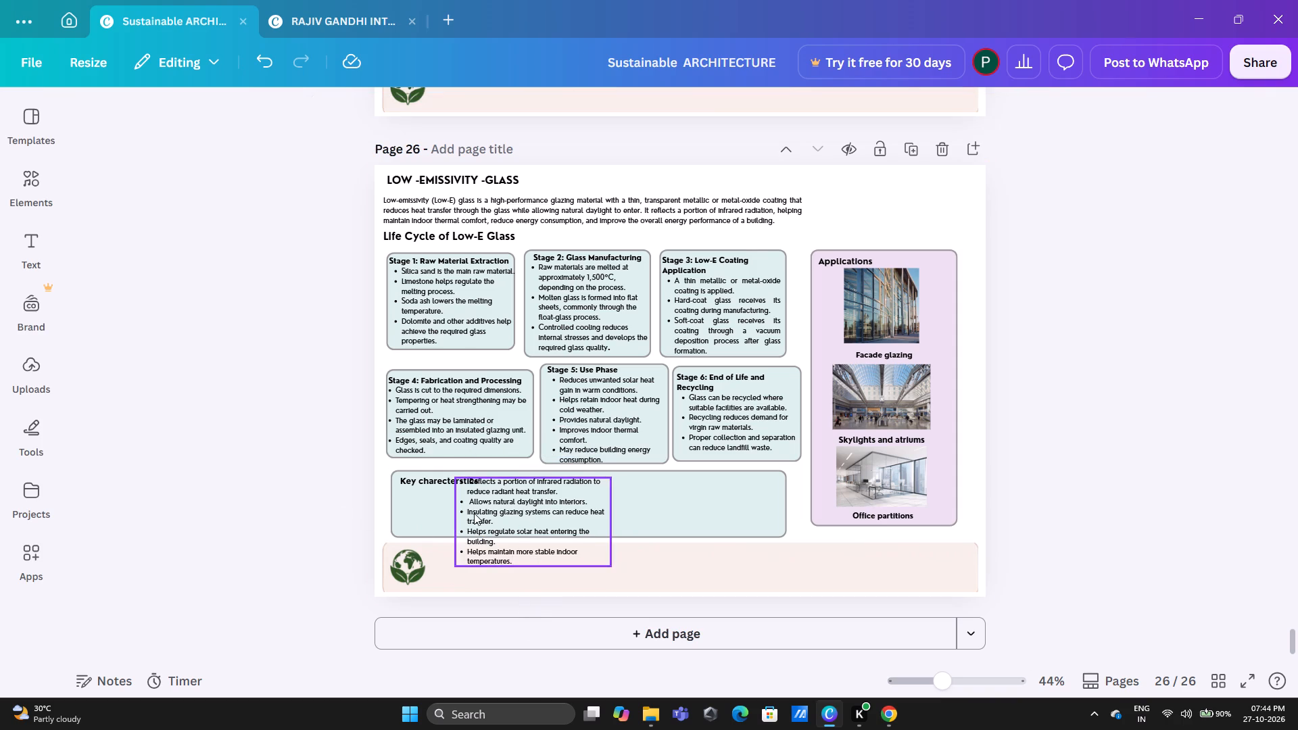
Shift all six life-cycle stage boxes with their texts slightly upward together, widening the gap above the Key charecterstics box.
click(519, 470)
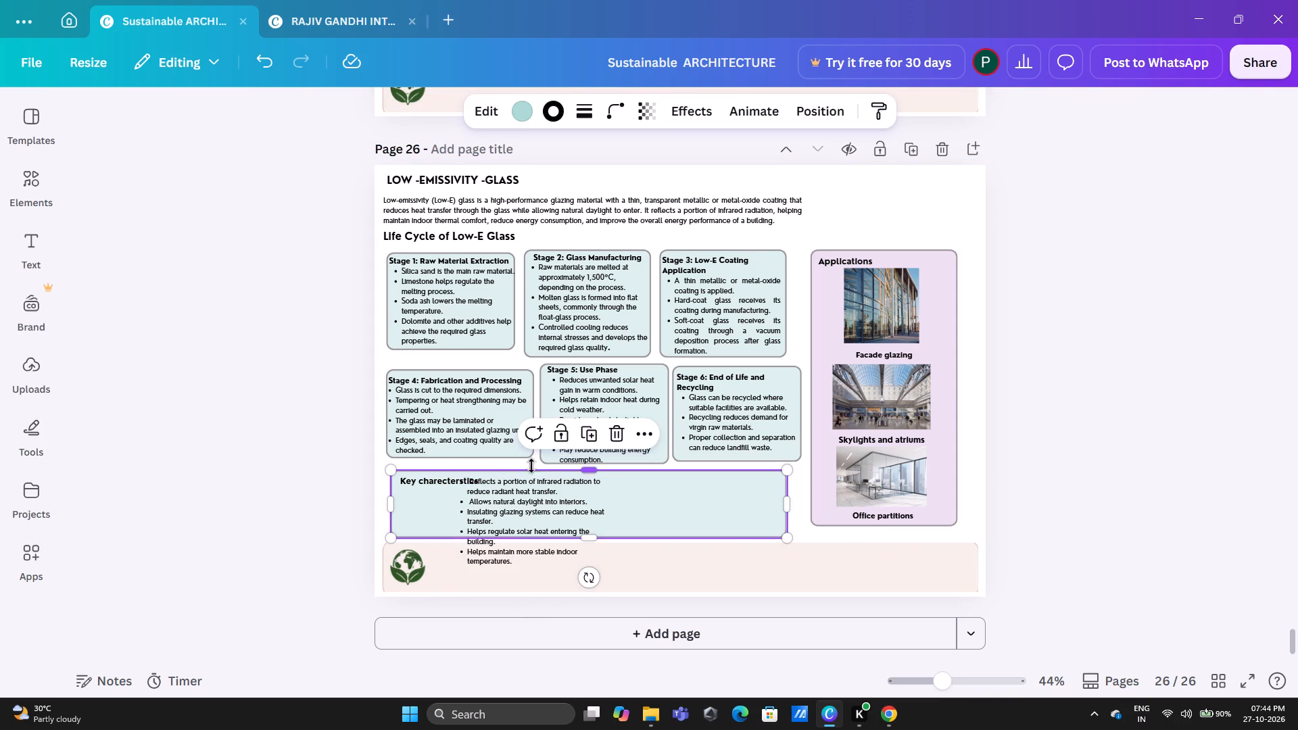
click(288, 411)
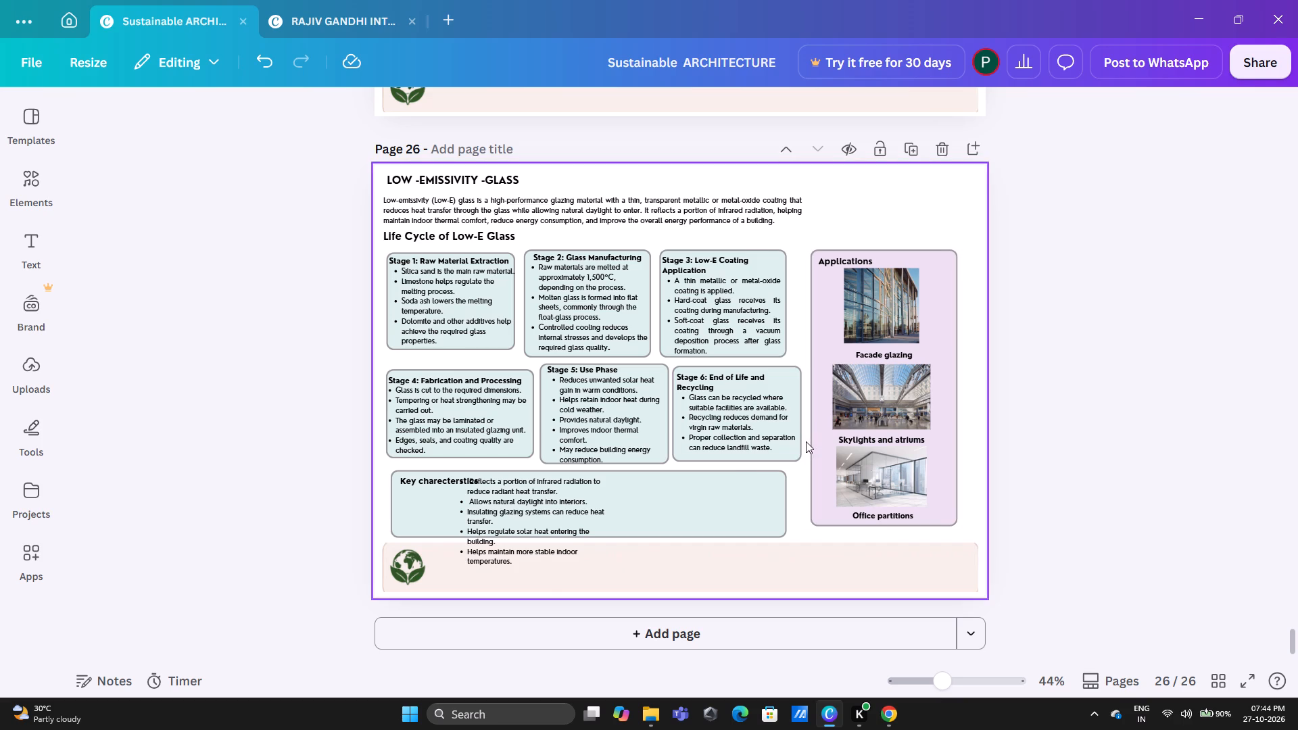
drag(805, 441, 403, 278)
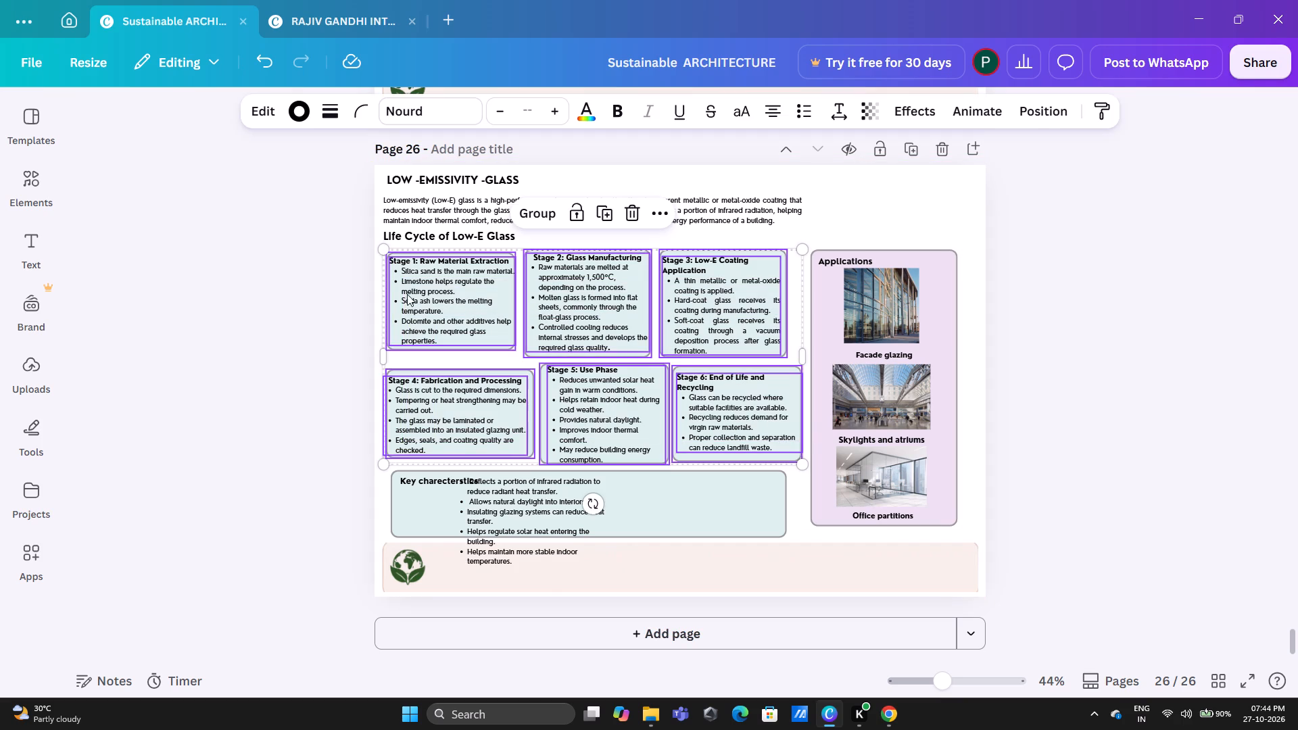
key(Up)
key(Up)
key(Up)
key(Up)
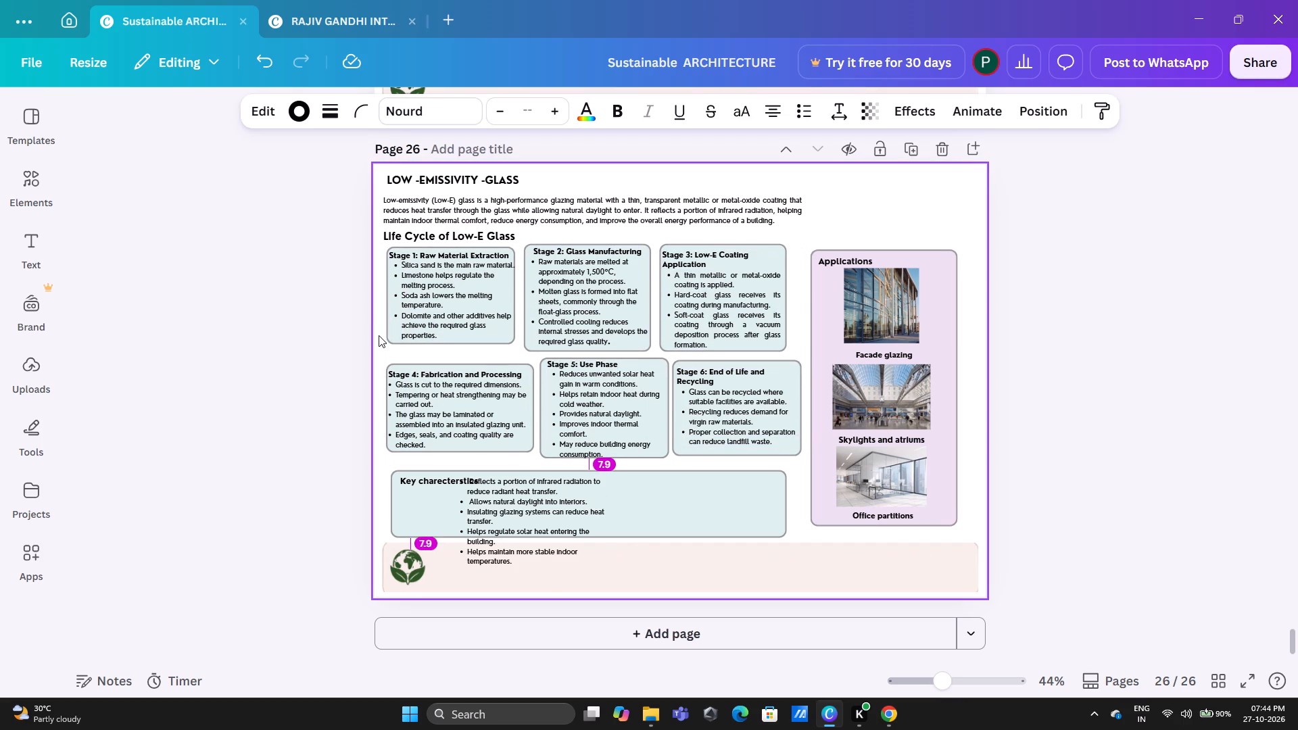
key(Up)
click(298, 370)
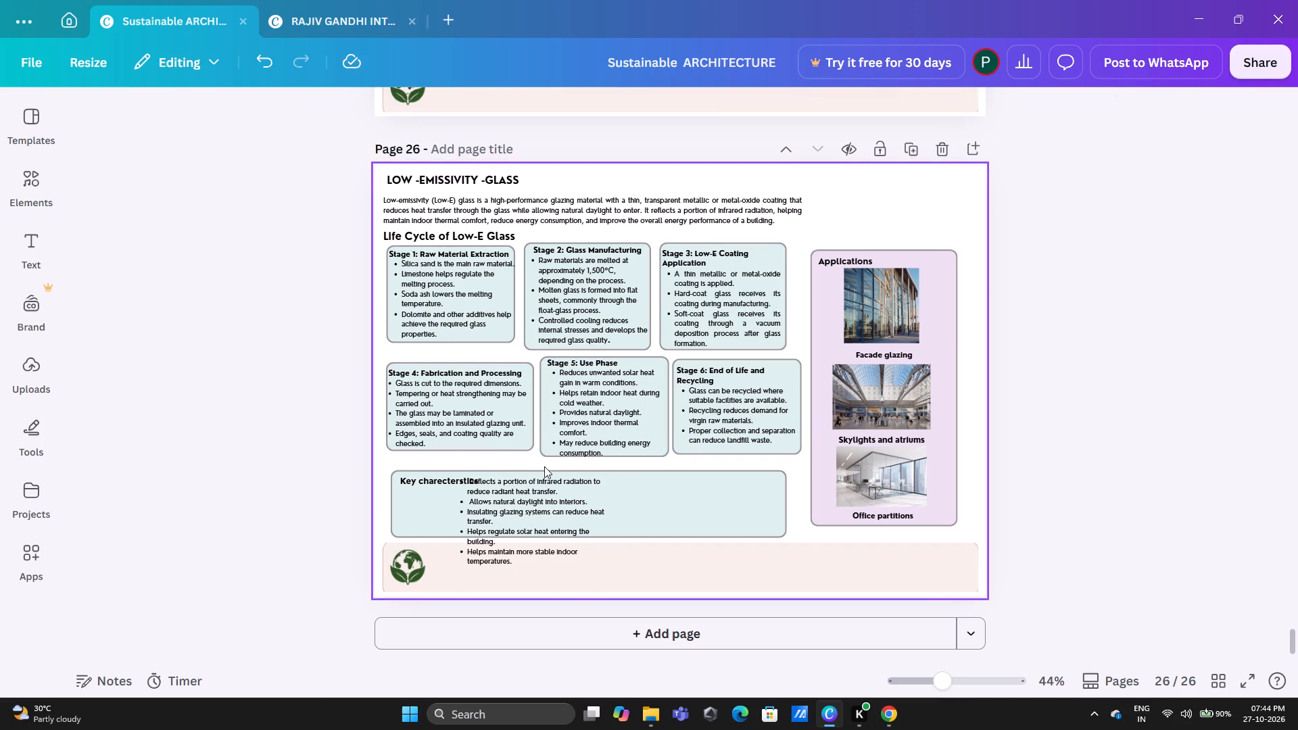
Extend the top edge of the Key charecterstics box slightly upward, closer to the stage boxes.
click(623, 469)
click(621, 471)
drag(590, 472, 596, 466)
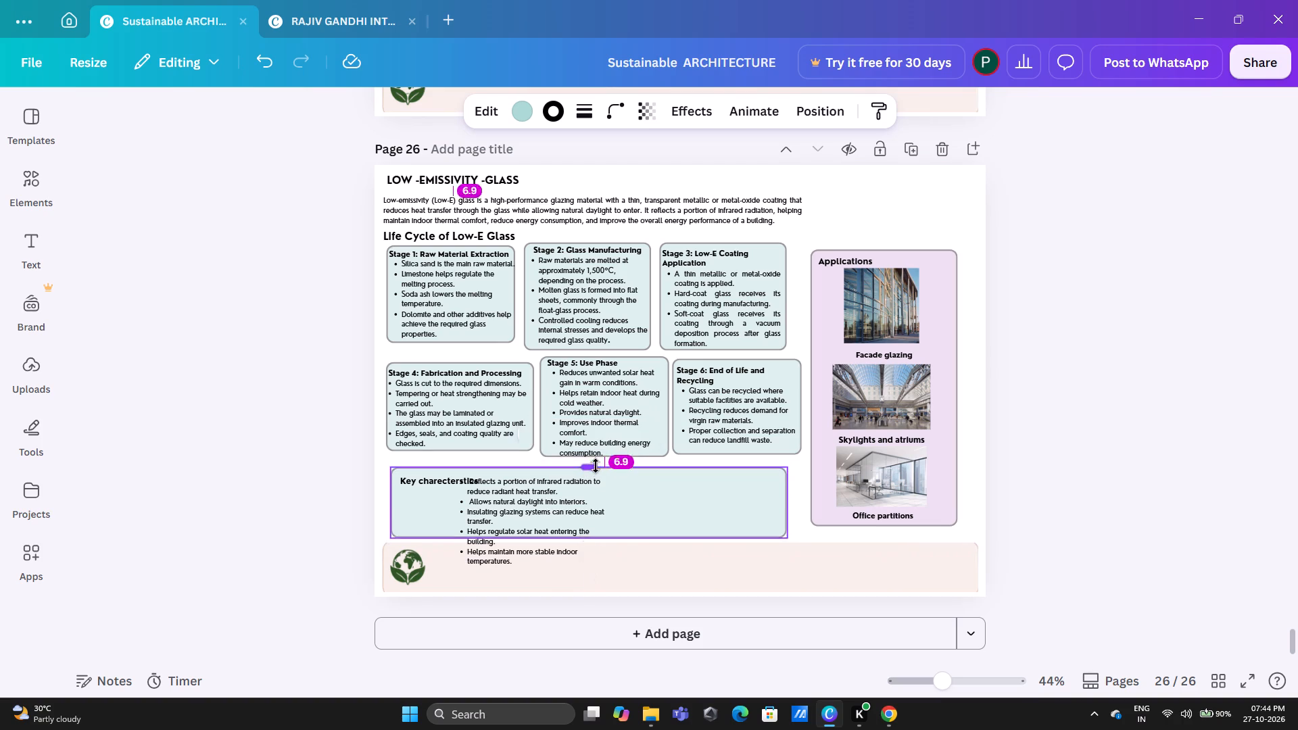
drag(596, 466, 596, 465)
click(300, 485)
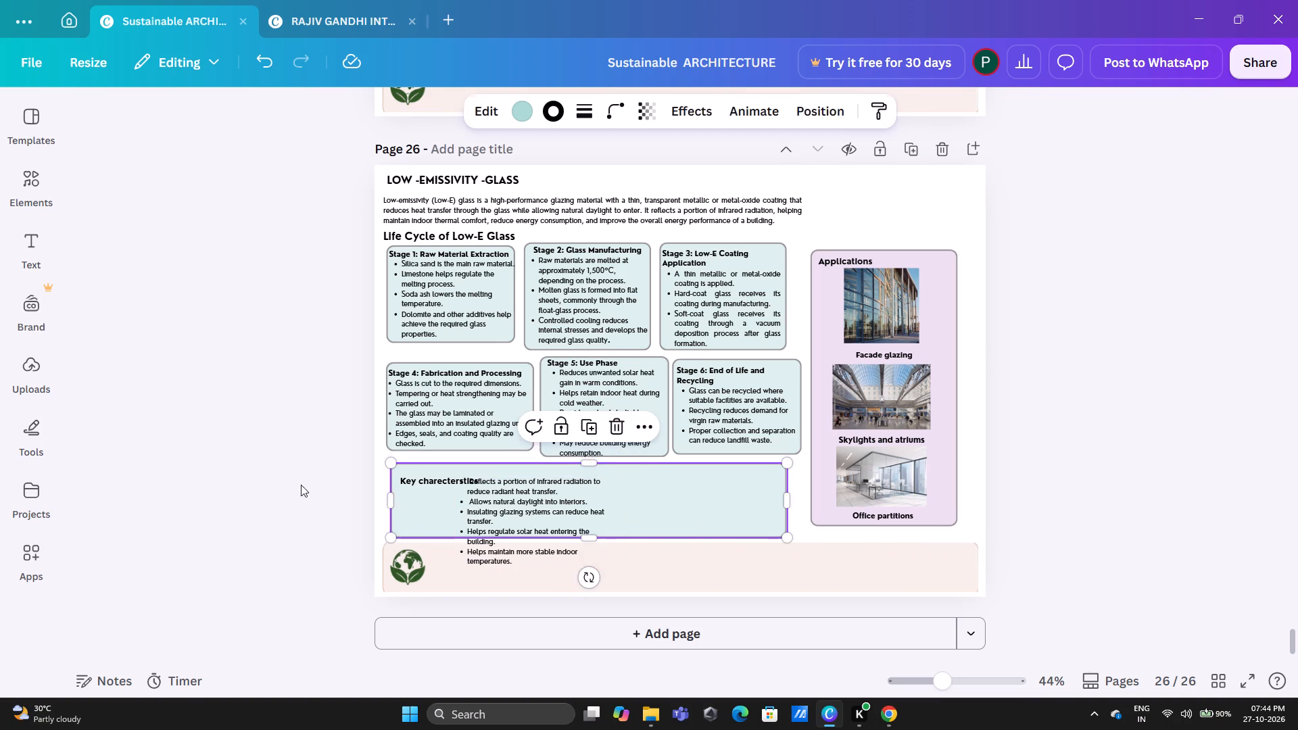
Move the Key charecterstics heading up to sit just inside the top edge of its box.
click(441, 485)
drag(455, 520, 454, 511)
click(308, 494)
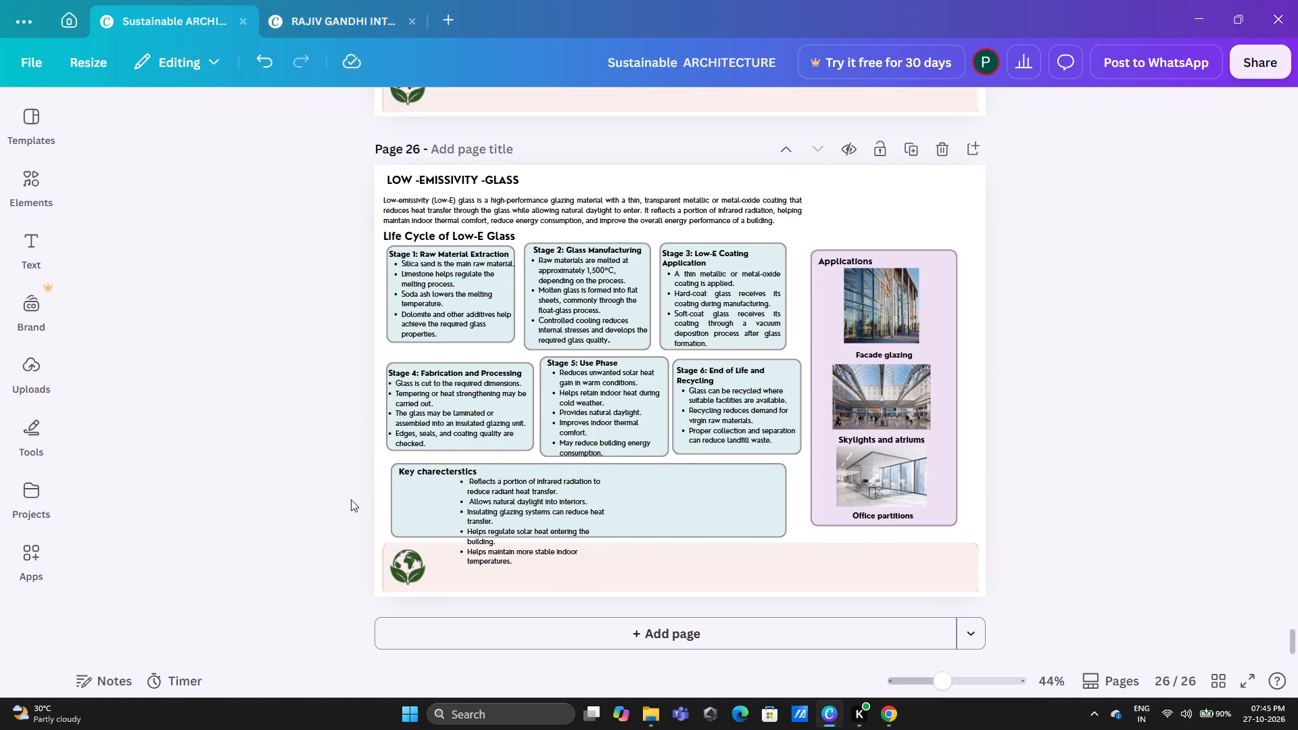
Place the bulleted list under the Key charecterstics heading, near the box's left edge, and widen it until only the first bullet wraps.
drag(511, 510, 458, 508)
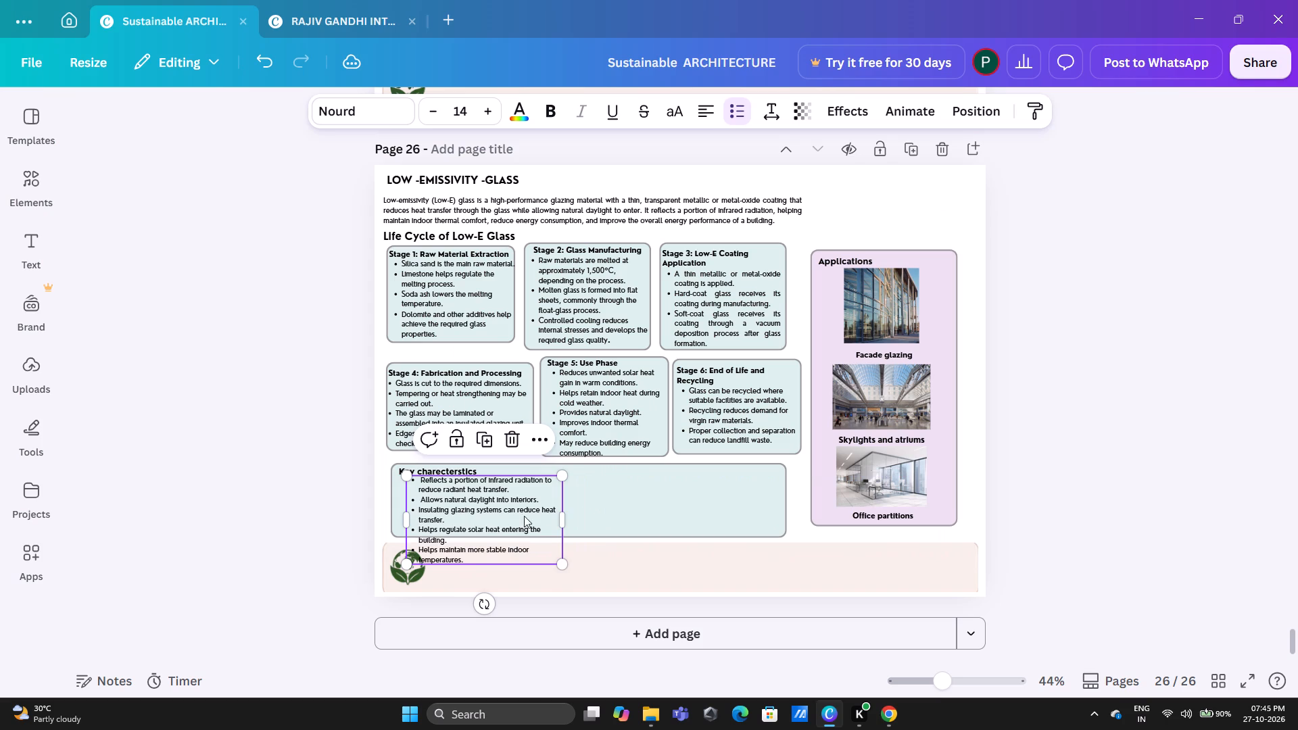
drag(563, 519, 621, 512)
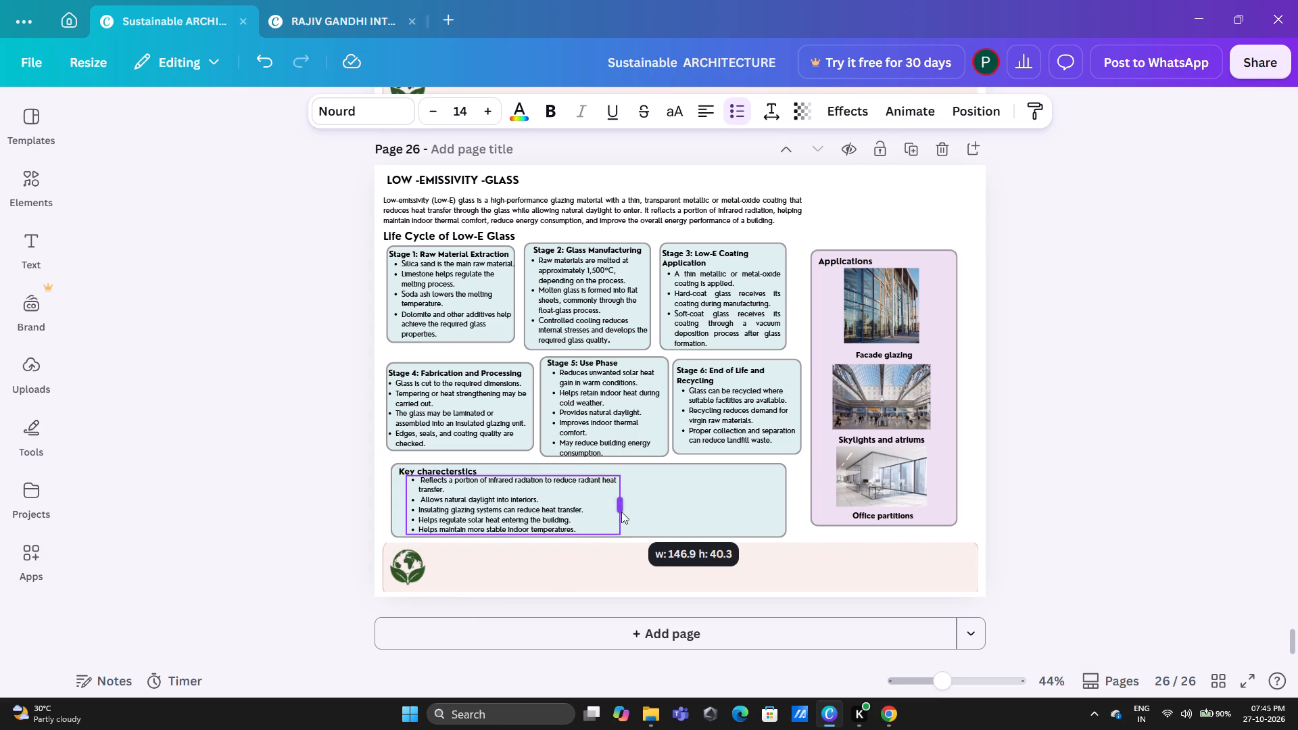
drag(621, 512, 625, 512)
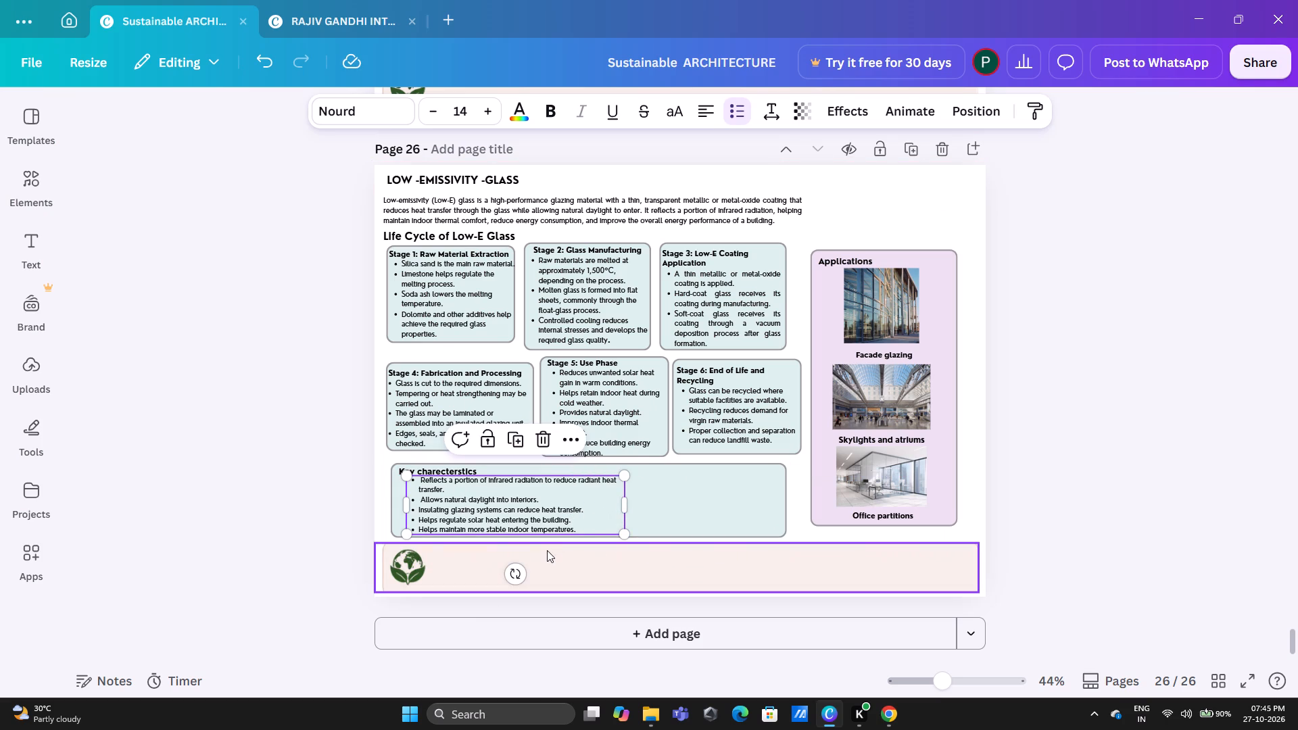
key(Left)
key(Left)
key(Left)
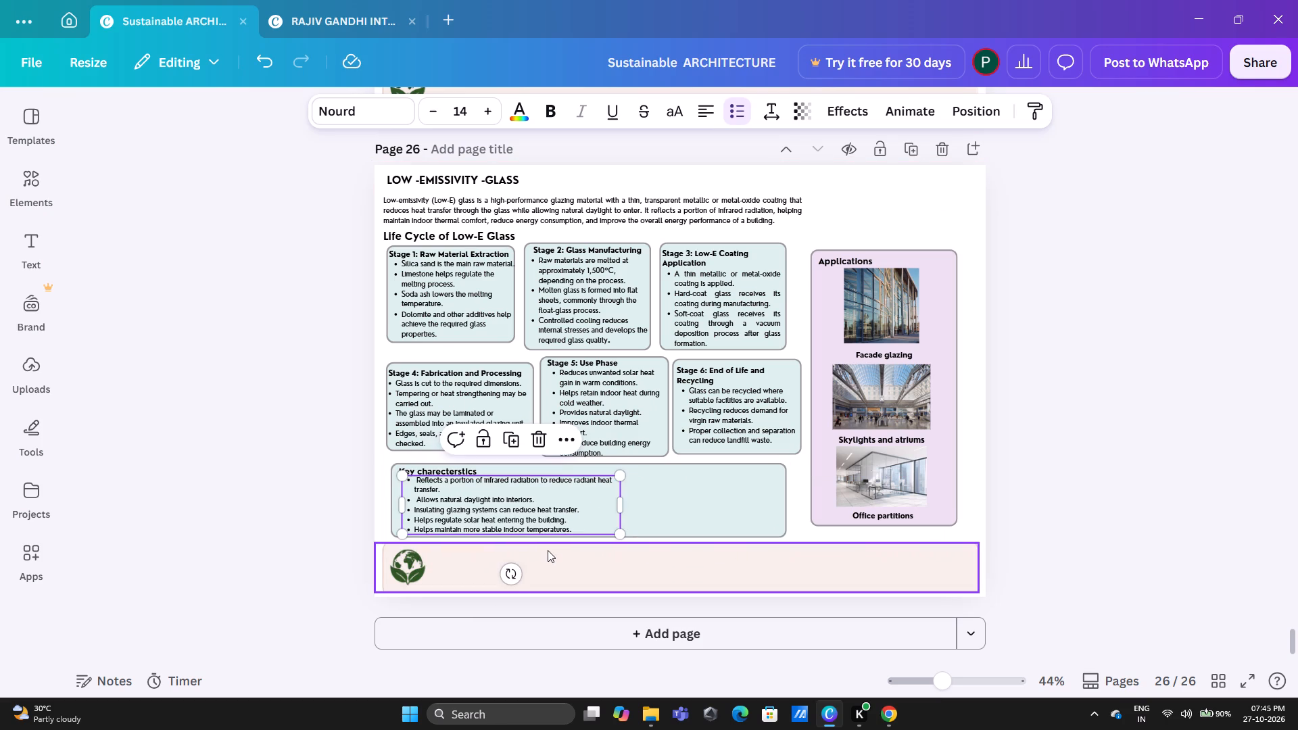
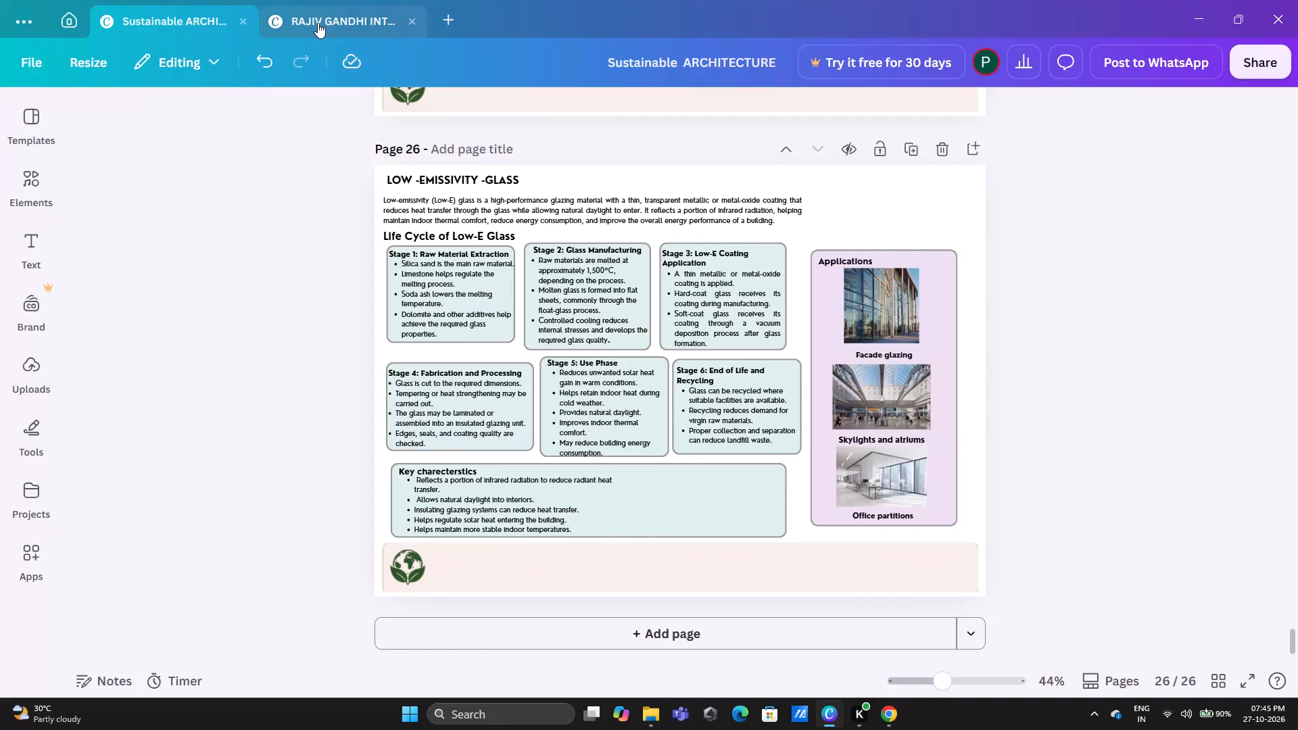
Check the layout of the Low-Emissivity Glass page in the Rajiv Gandhi International Airport design, then return to the Sustainable Architecture design.
click(318, 23)
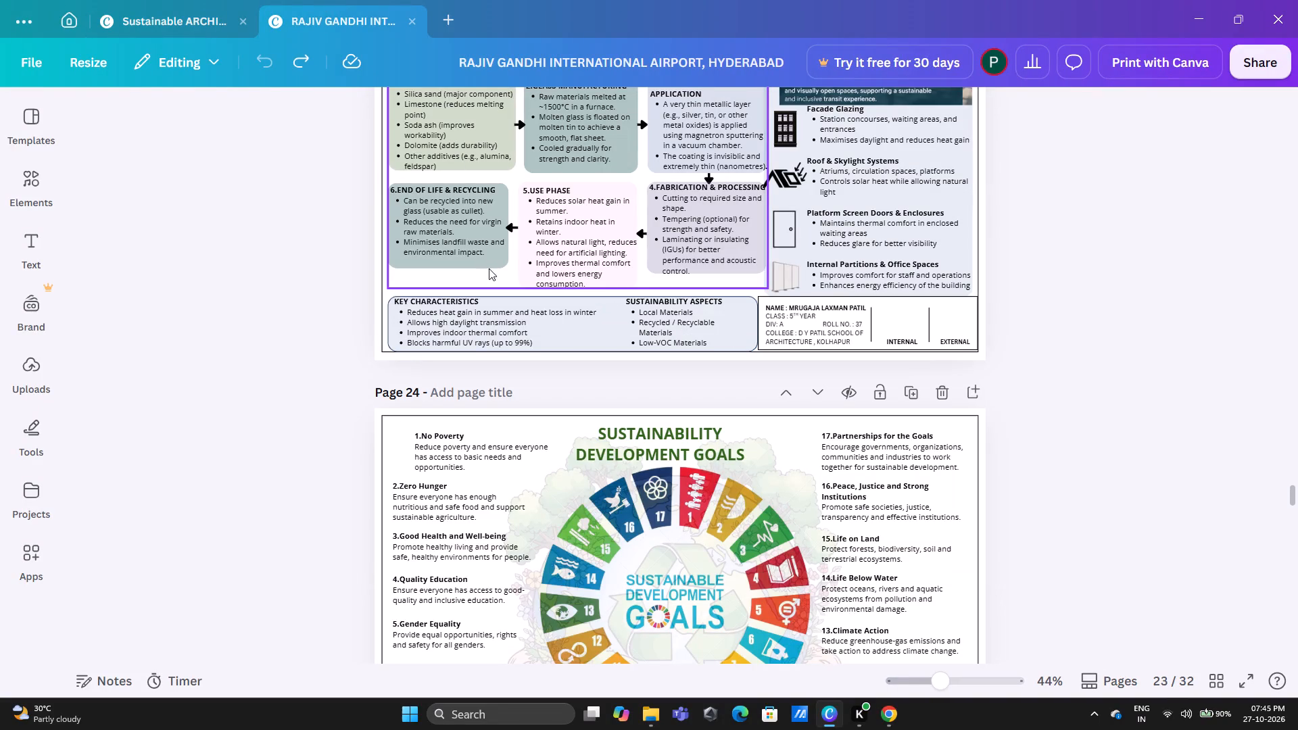
scroll(358, 422, up, 2)
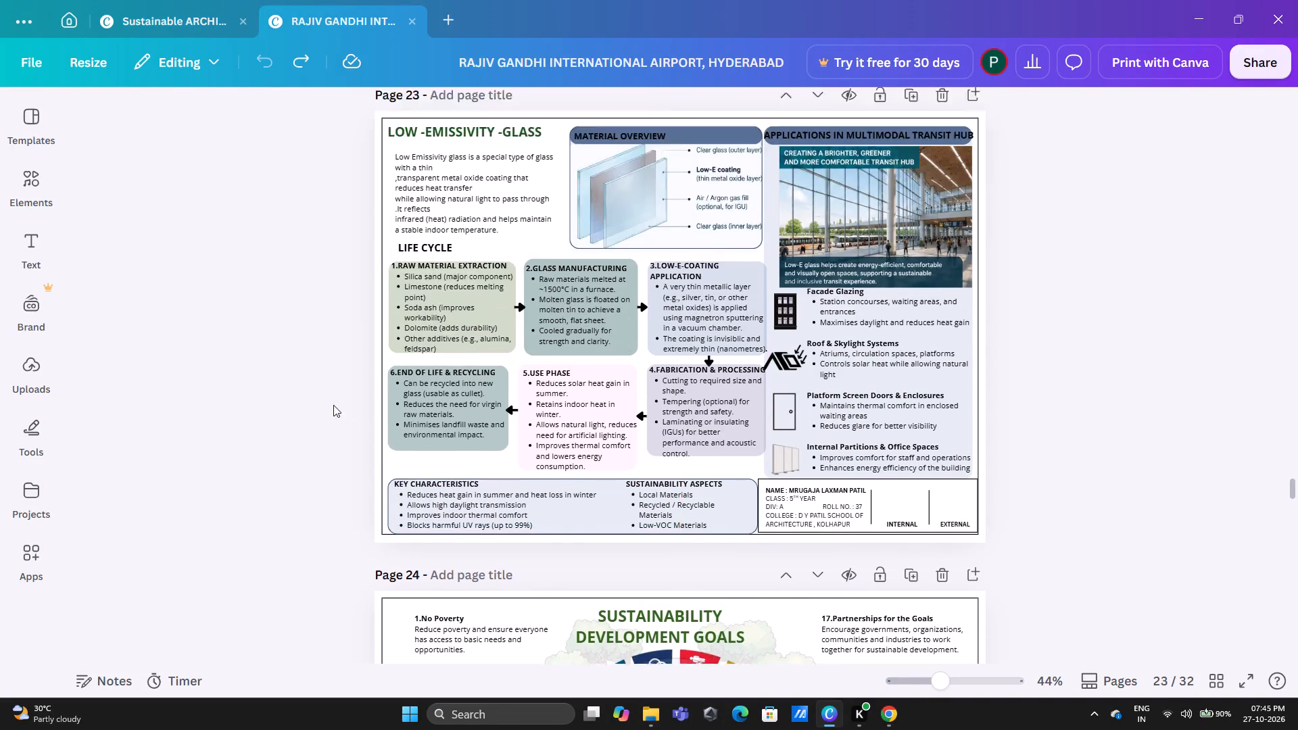
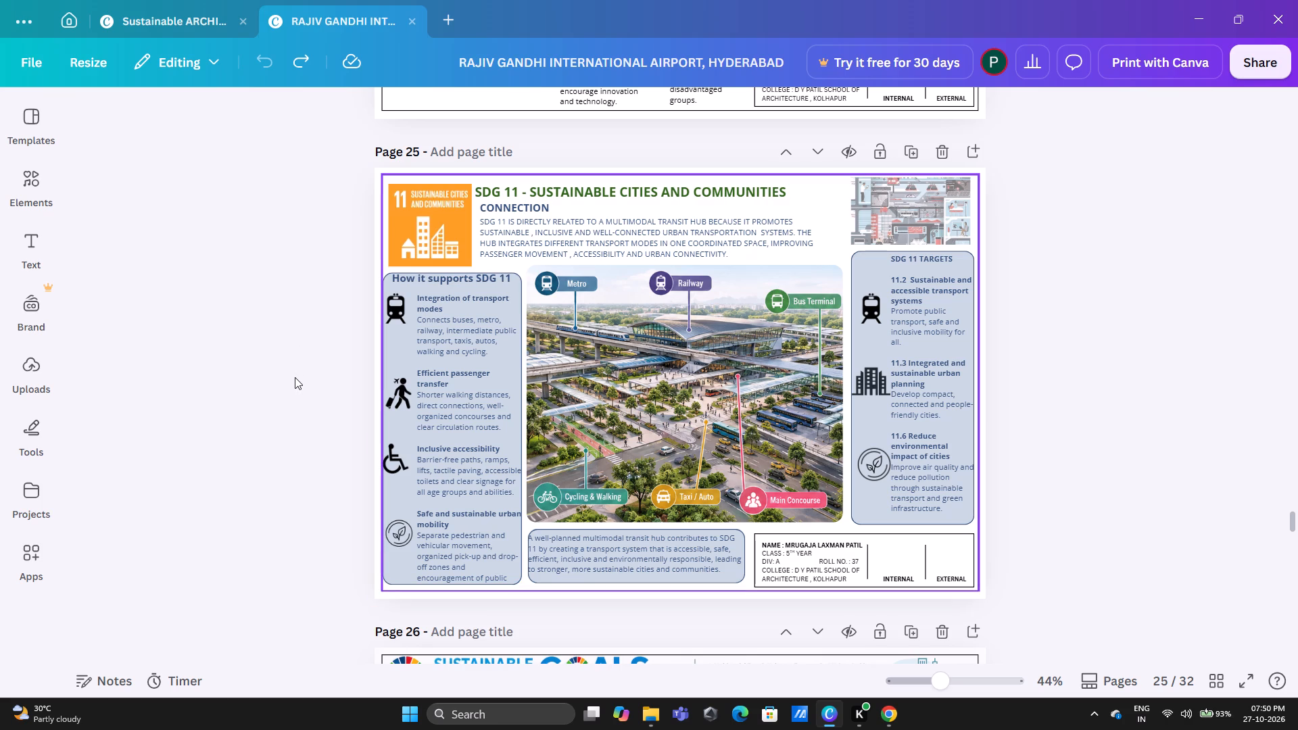
scroll(295, 377, down, 2)
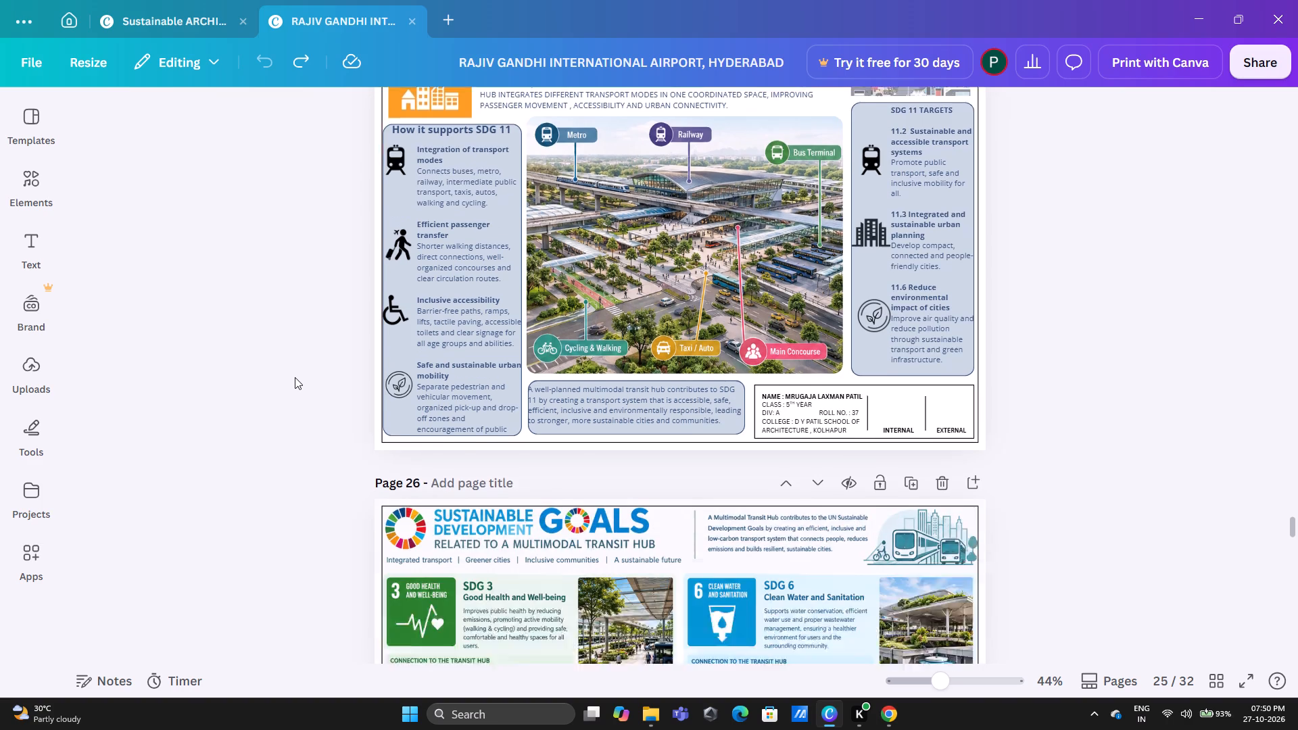
scroll(295, 377, down, 1)
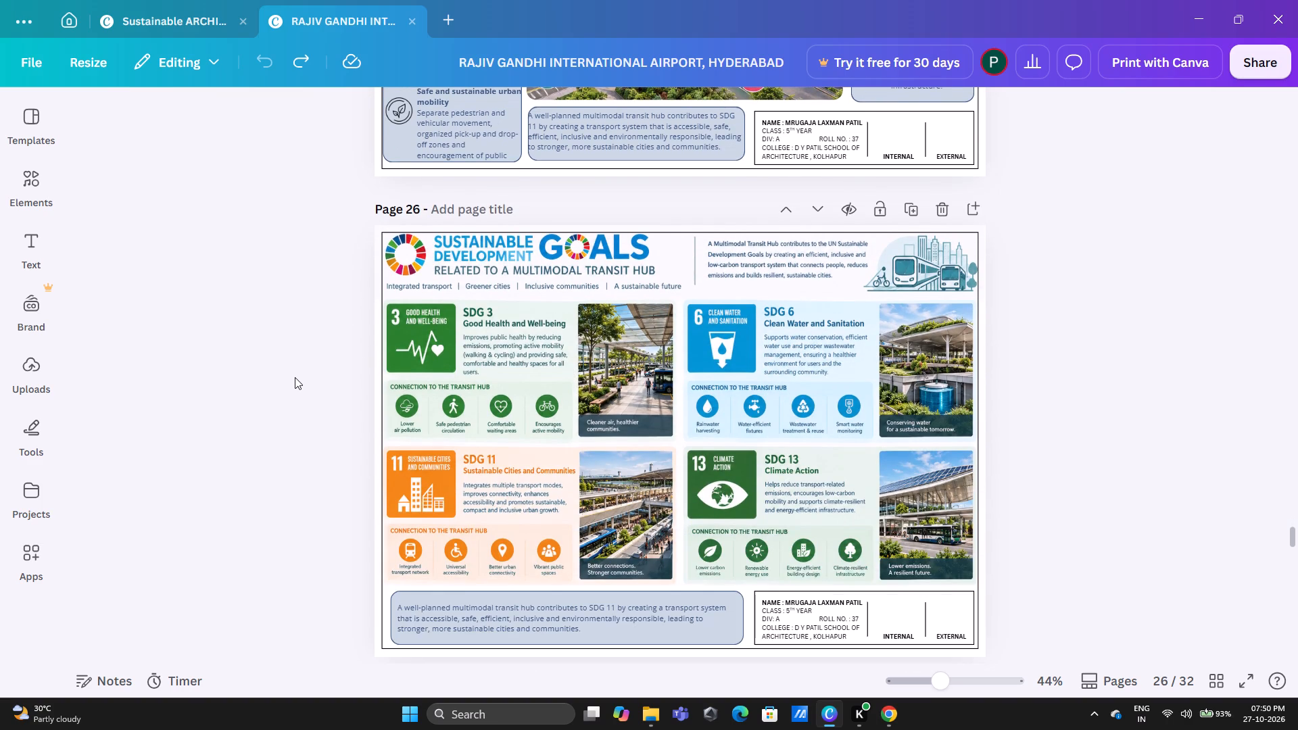
scroll(295, 377, up, 3)
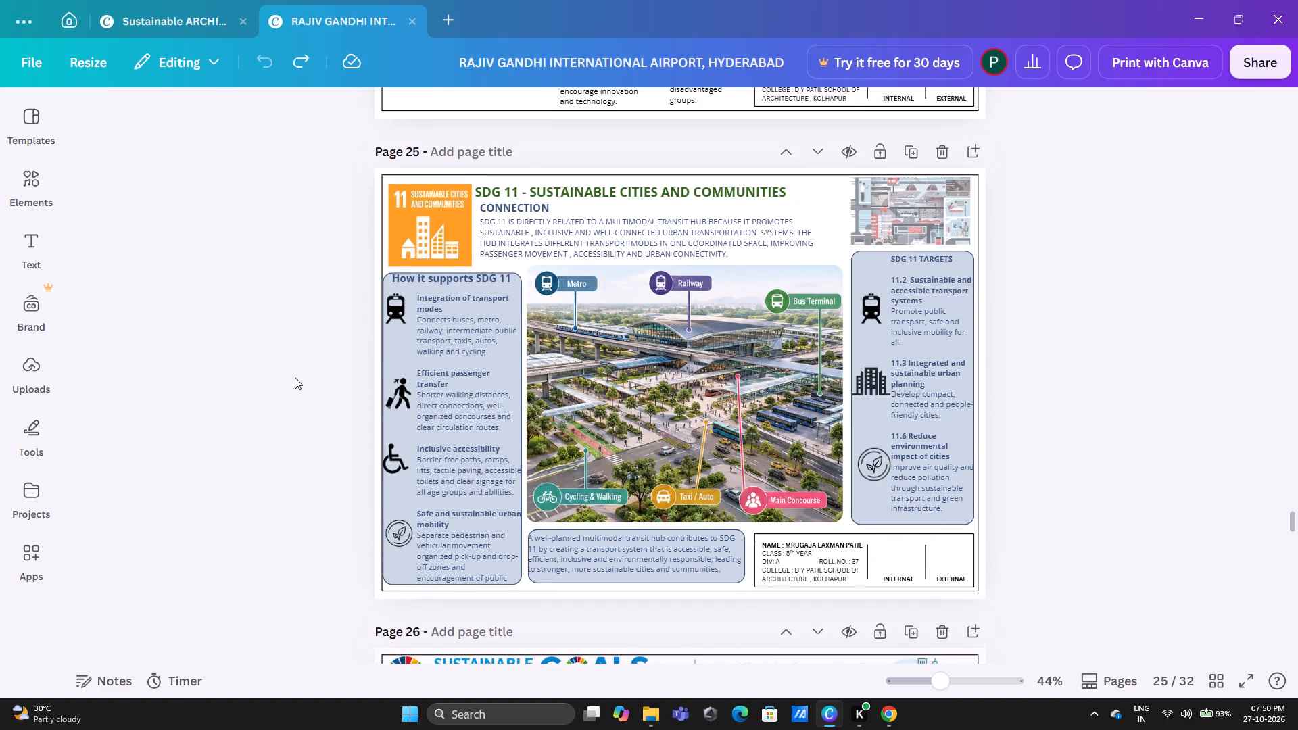
scroll(295, 377, up, 5)
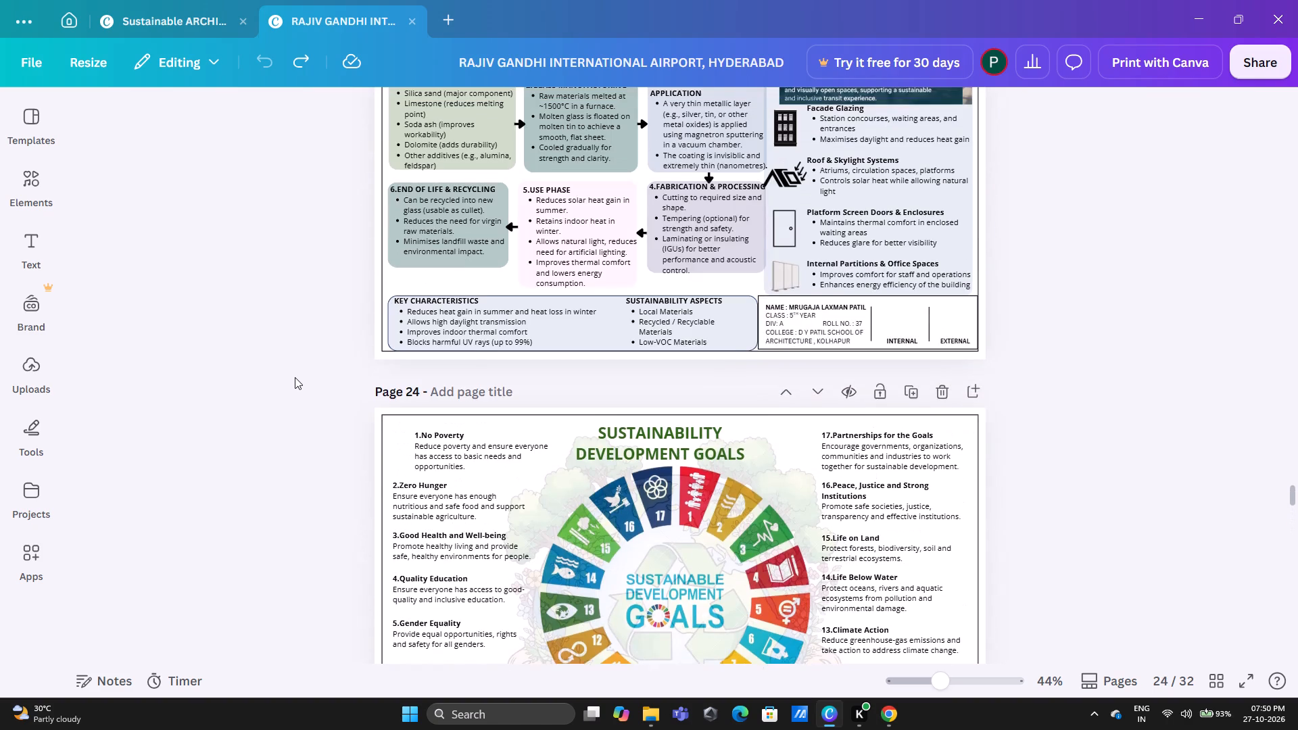
scroll(295, 377, down, 6)
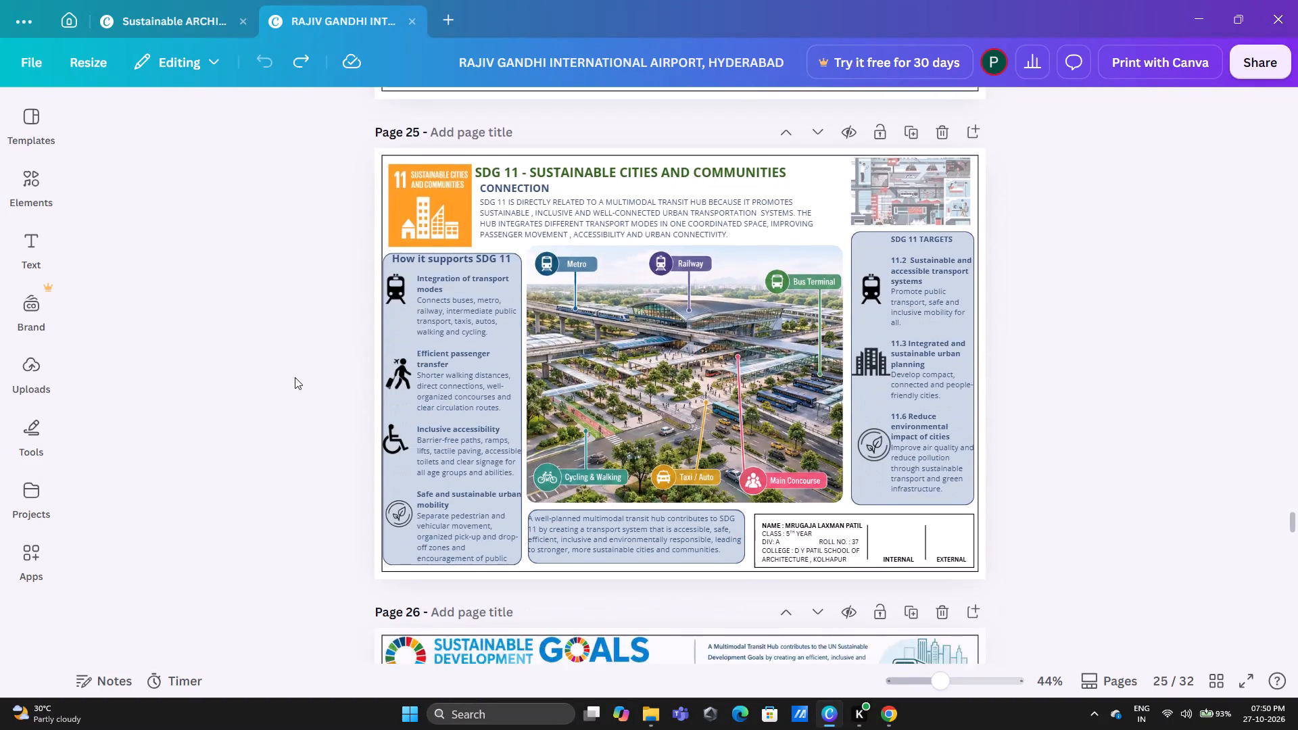
Look through the green building rating system sheets on pages 27 to 29 and return to the SDG pages.
scroll(295, 377, down, 5)
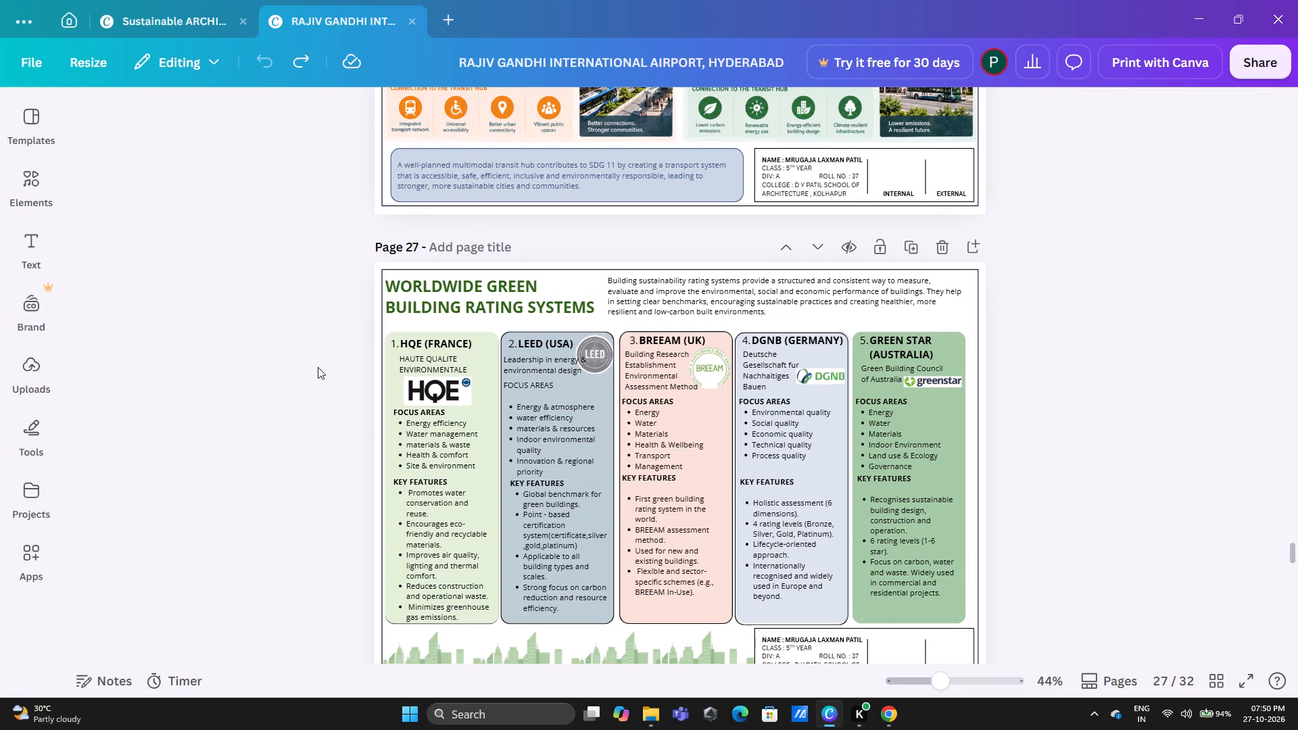
scroll(328, 368, down, 3)
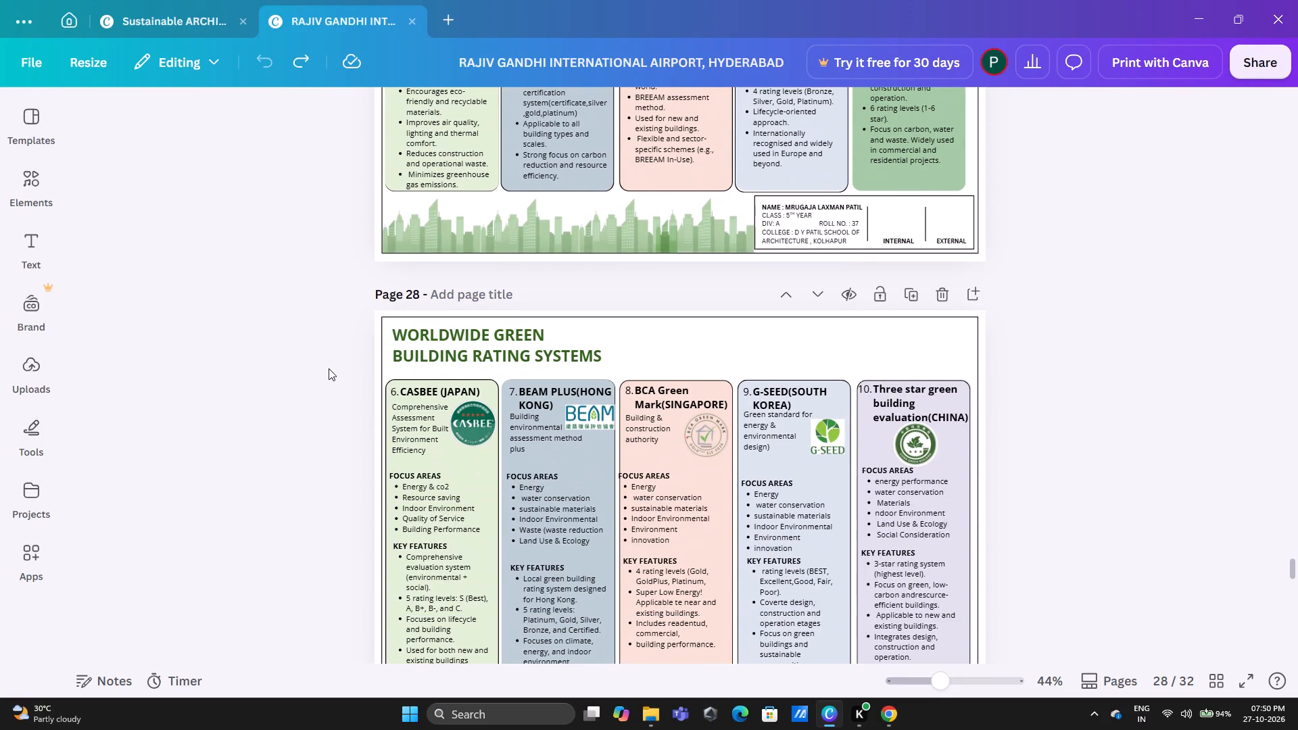
scroll(329, 368, up, 1)
scroll(329, 368, down, 1)
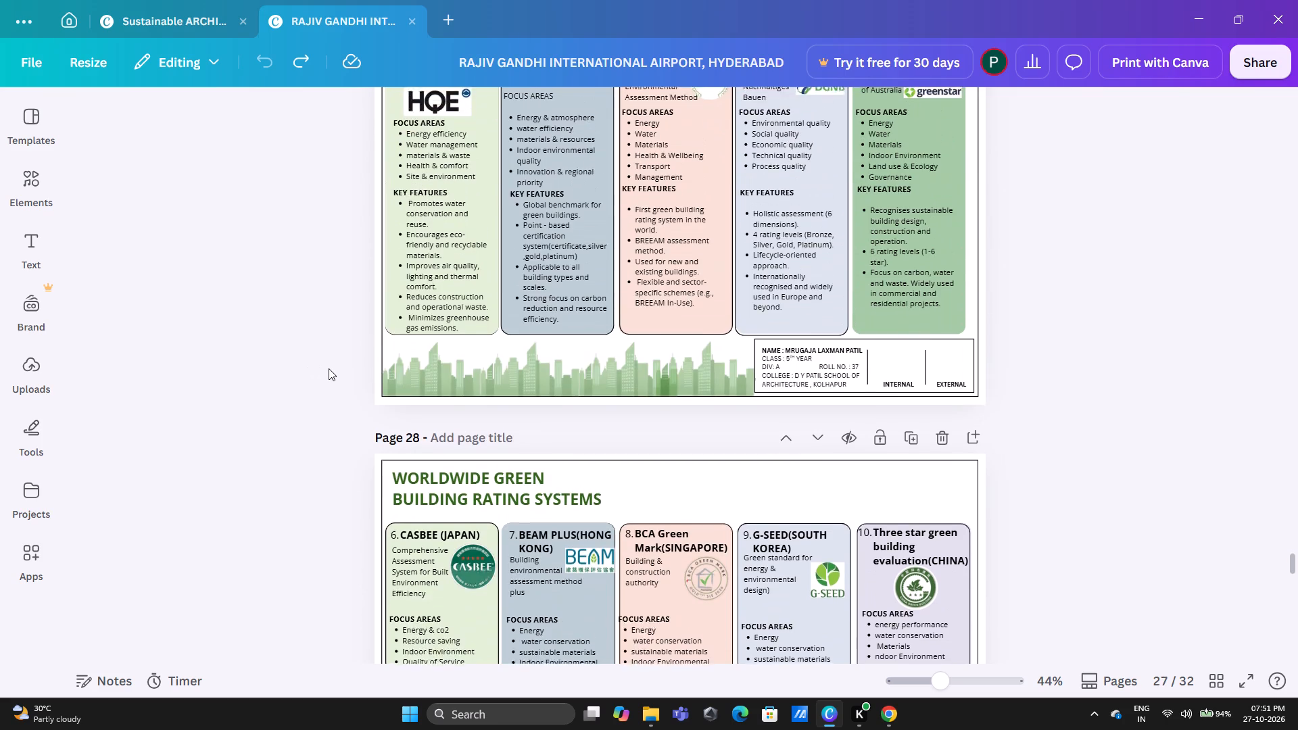
scroll(329, 368, down, 5)
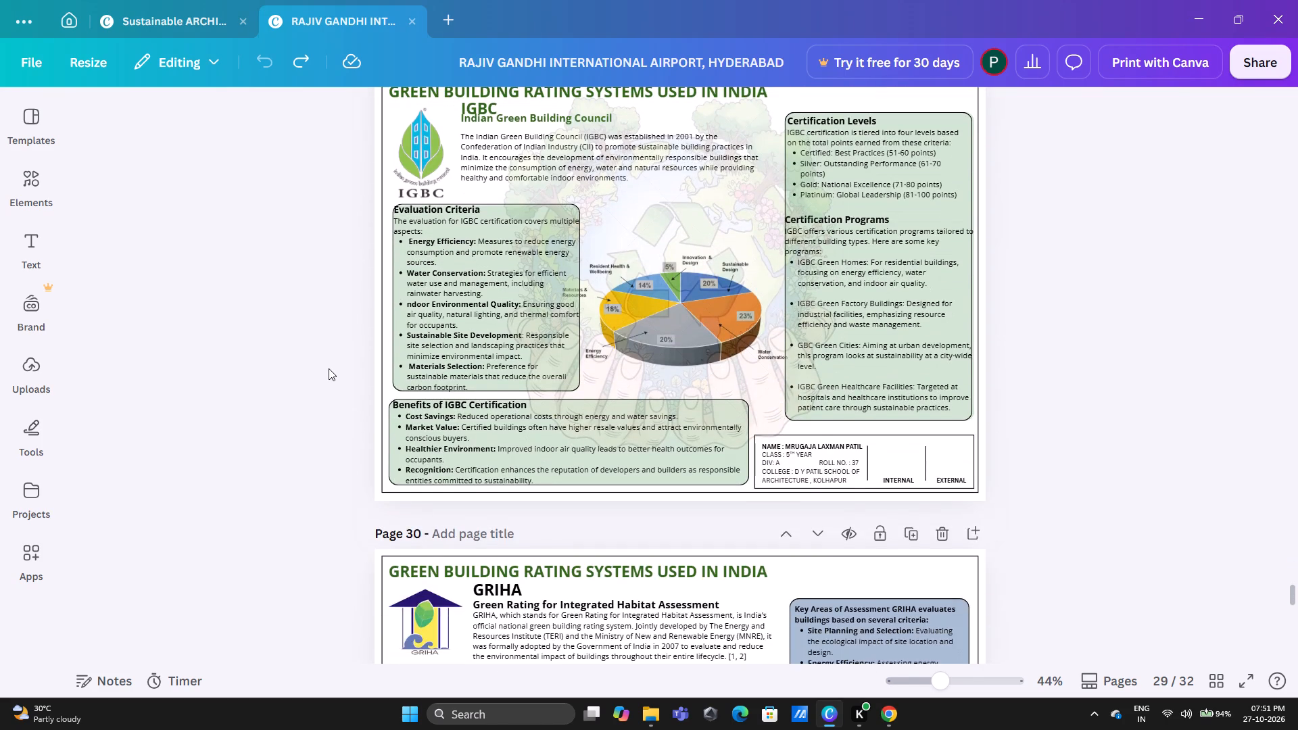
scroll(329, 368, up, 1)
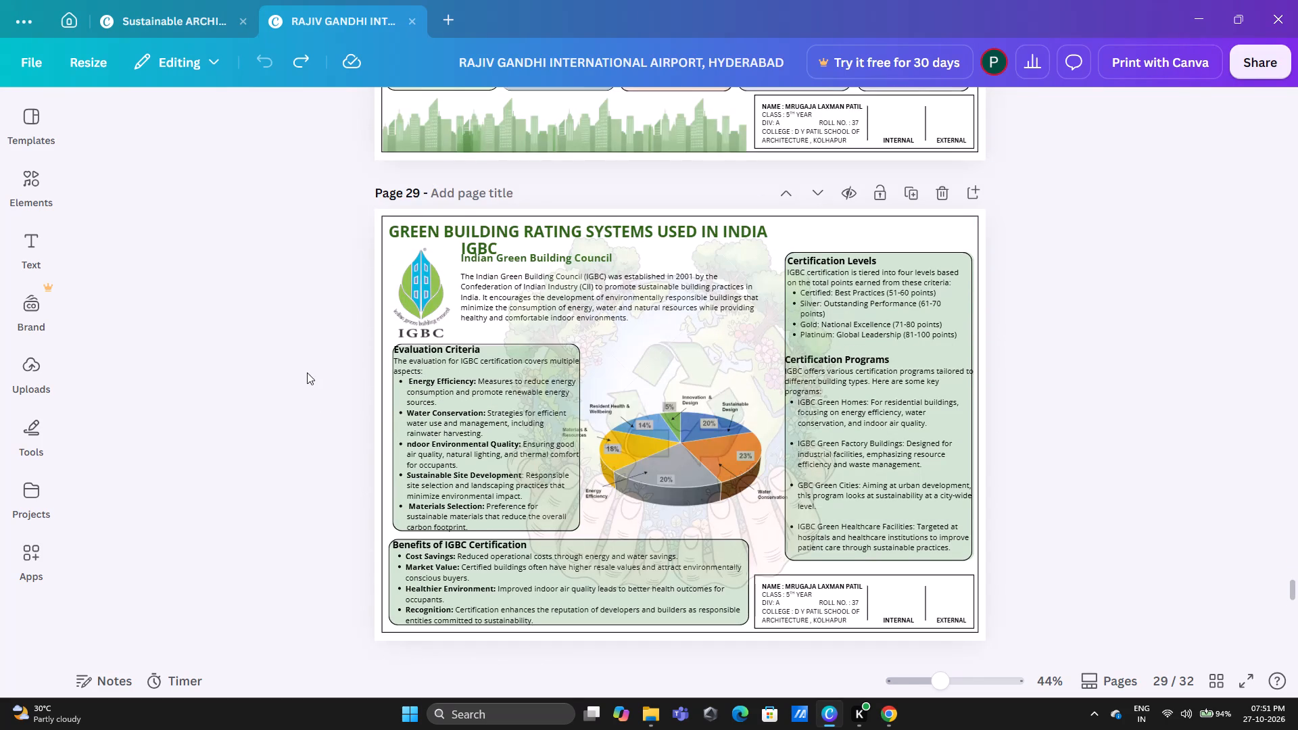
scroll(307, 376, up, 14)
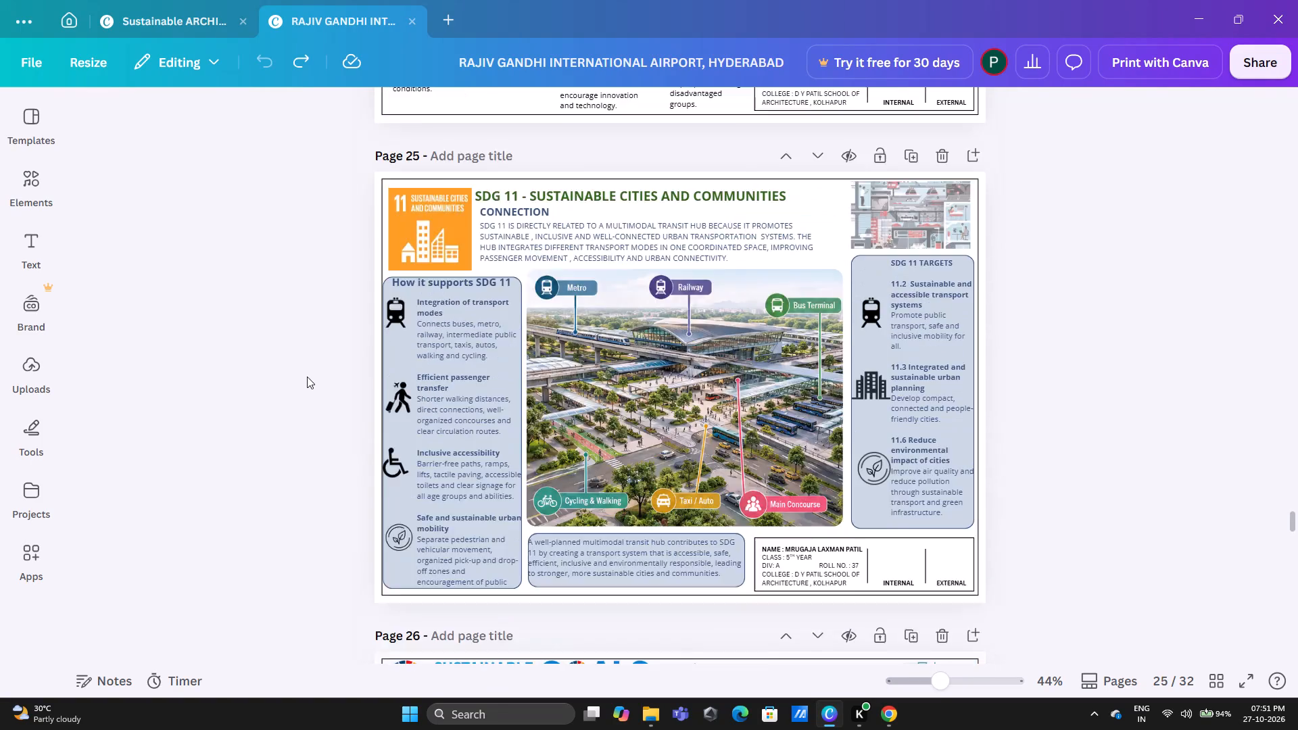
scroll(307, 376, up, 2)
Check page 27 of the Sustainable ARCHITECTURE design and return to the page 24 sheet in the airport design.
click(183, 24)
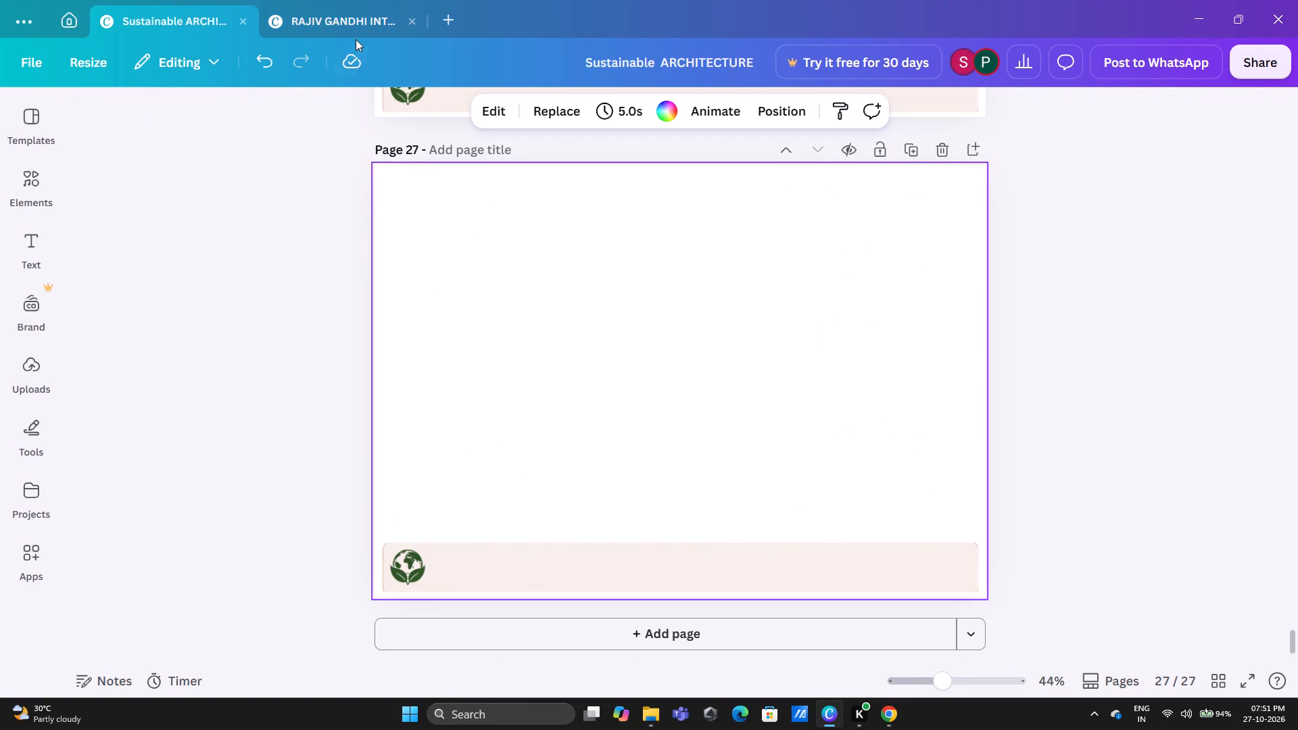
click(356, 28)
click(620, 161)
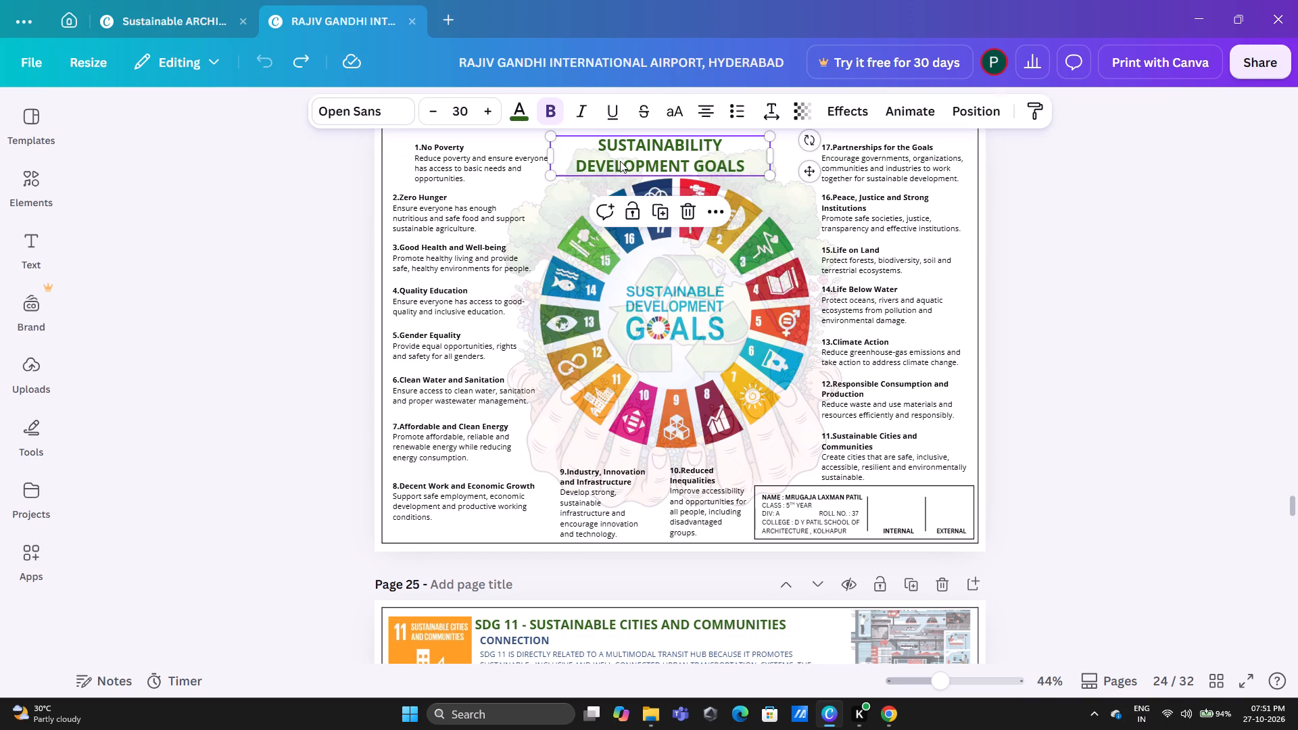
click(336, 274)
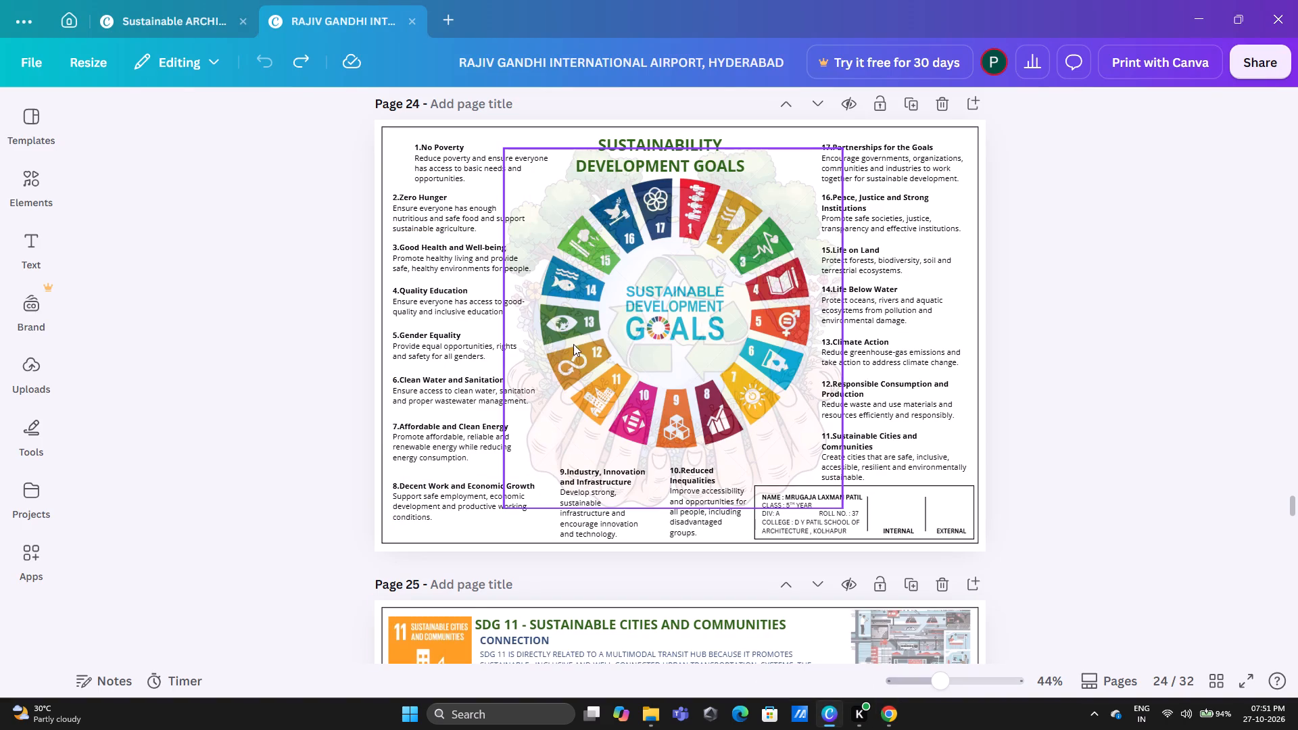
click(897, 709)
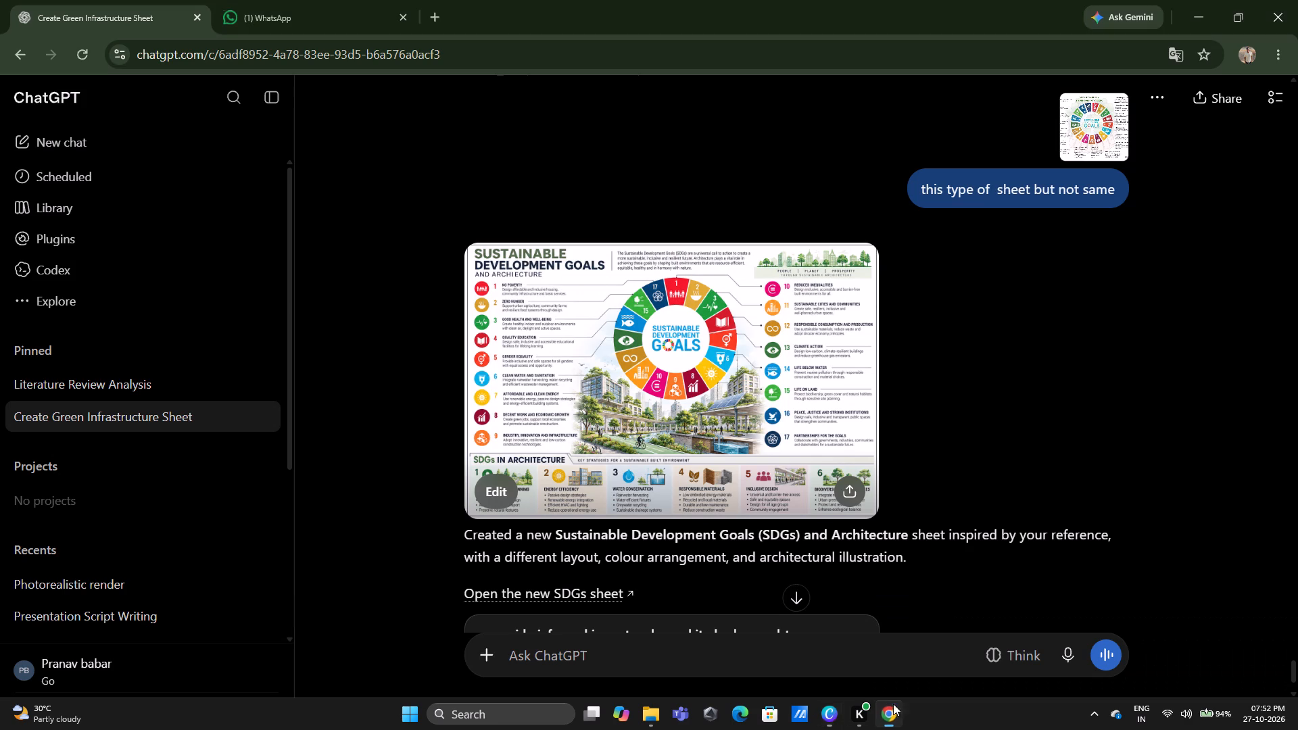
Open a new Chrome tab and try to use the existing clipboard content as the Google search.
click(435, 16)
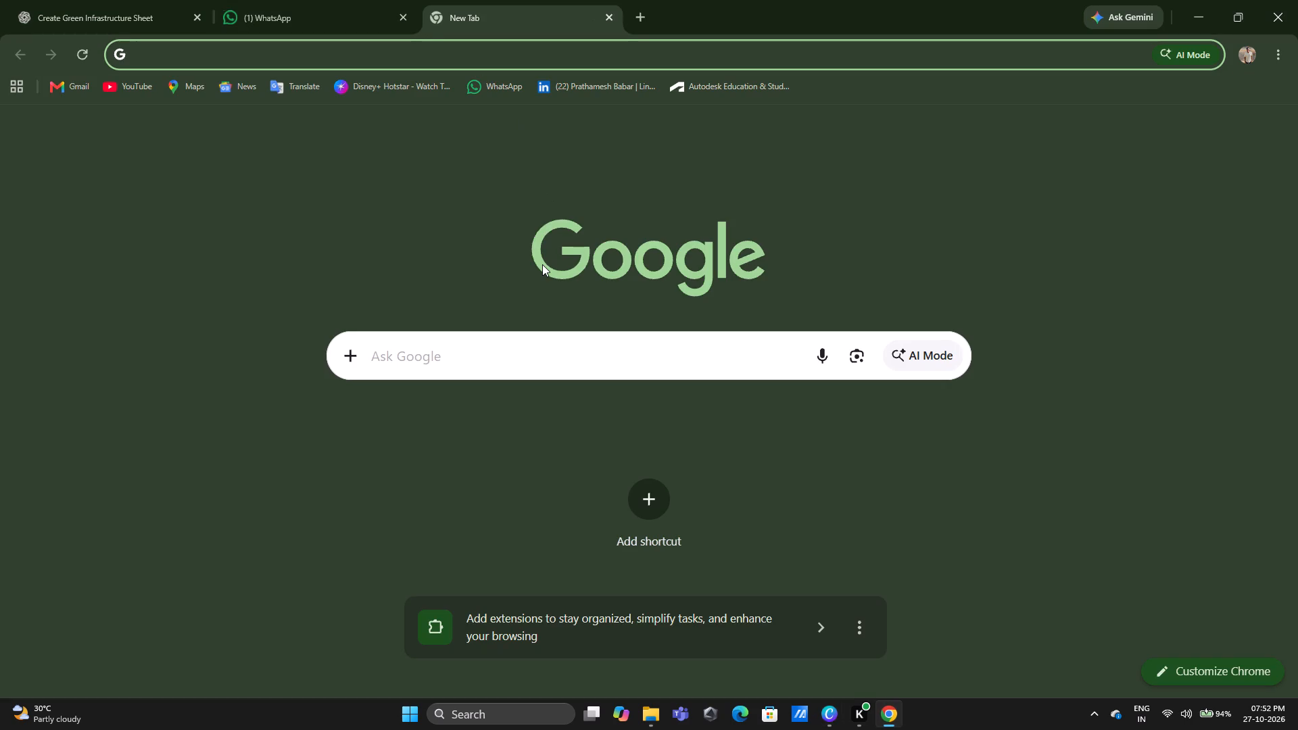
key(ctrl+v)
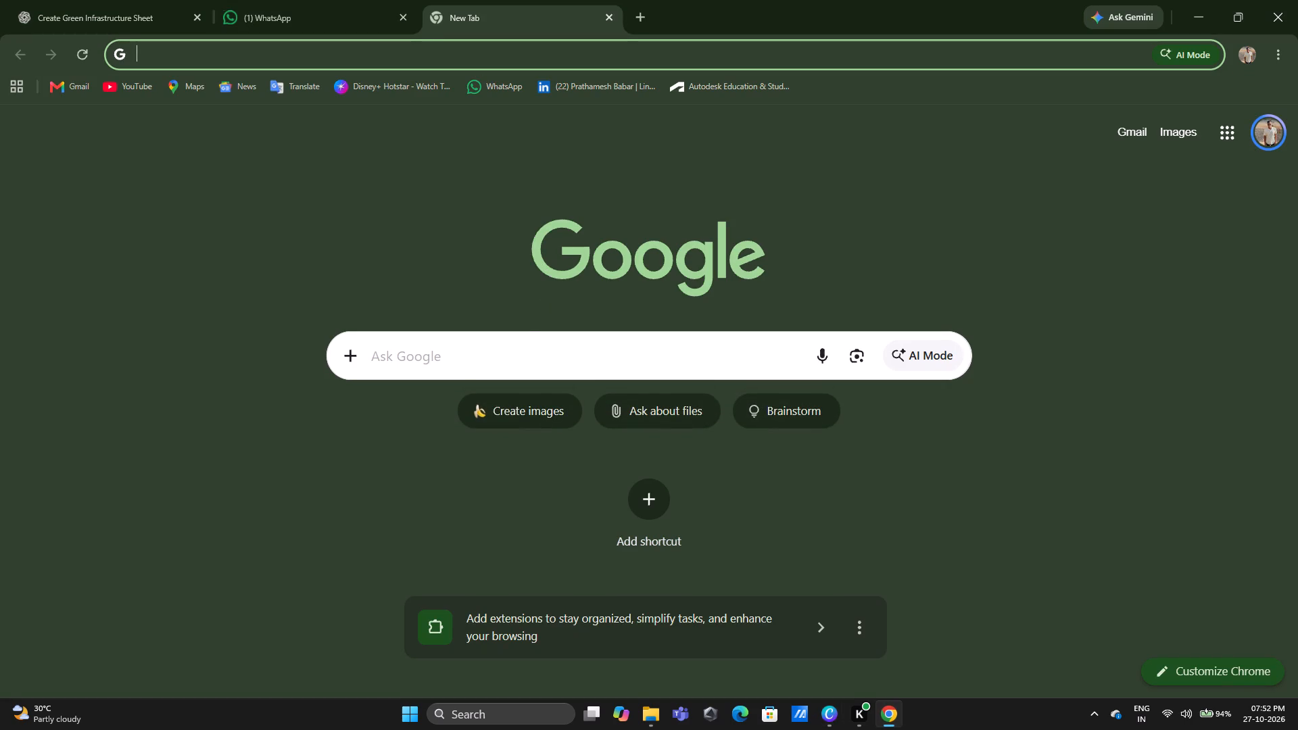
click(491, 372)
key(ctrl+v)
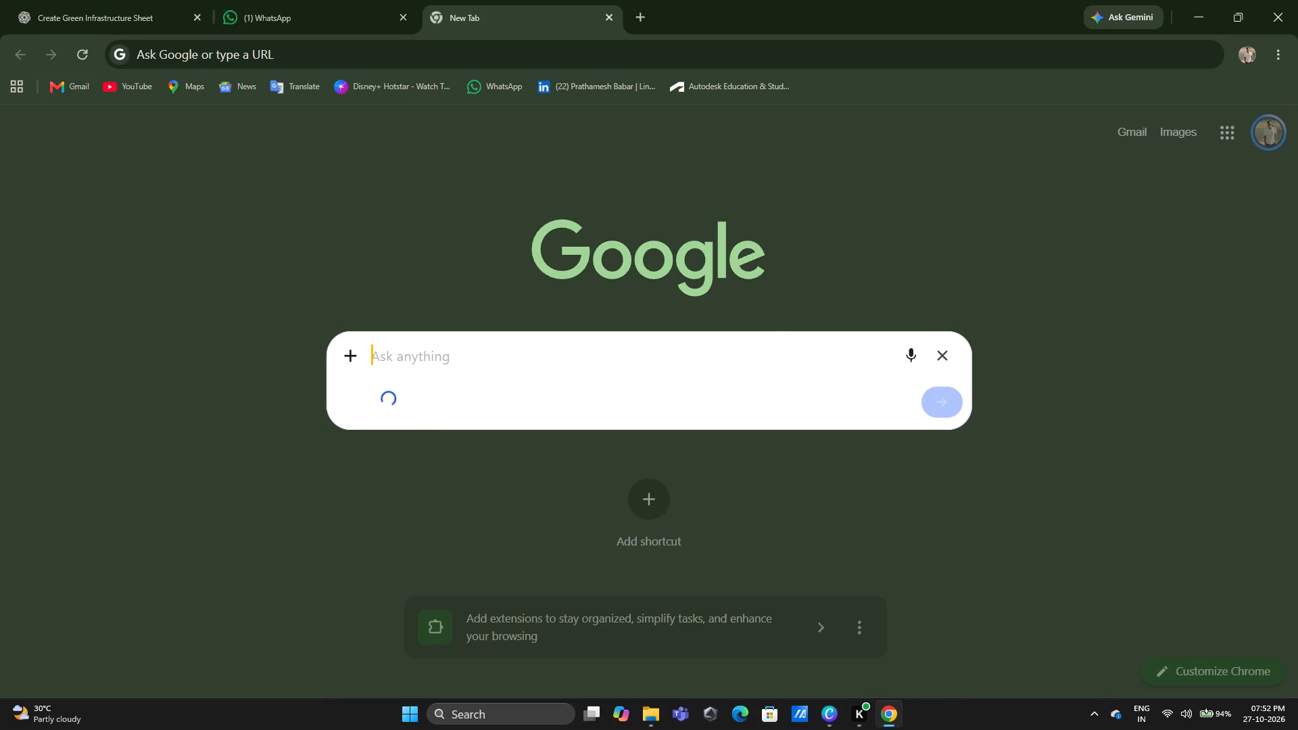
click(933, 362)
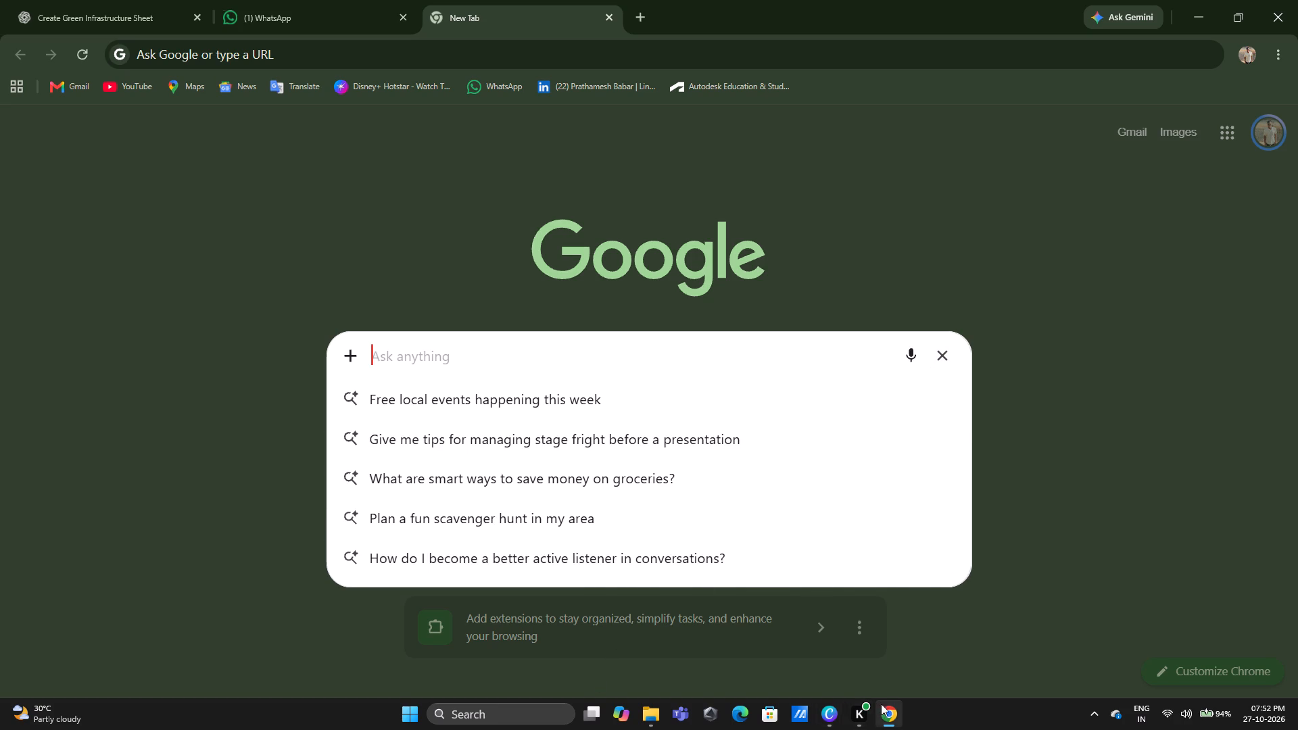
Copy the SUSTAINABILITY DEVELOPMENT GOALS title from page 24 of the airport design in Canva and search Google Images for it in Chrome.
click(827, 714)
click(639, 162)
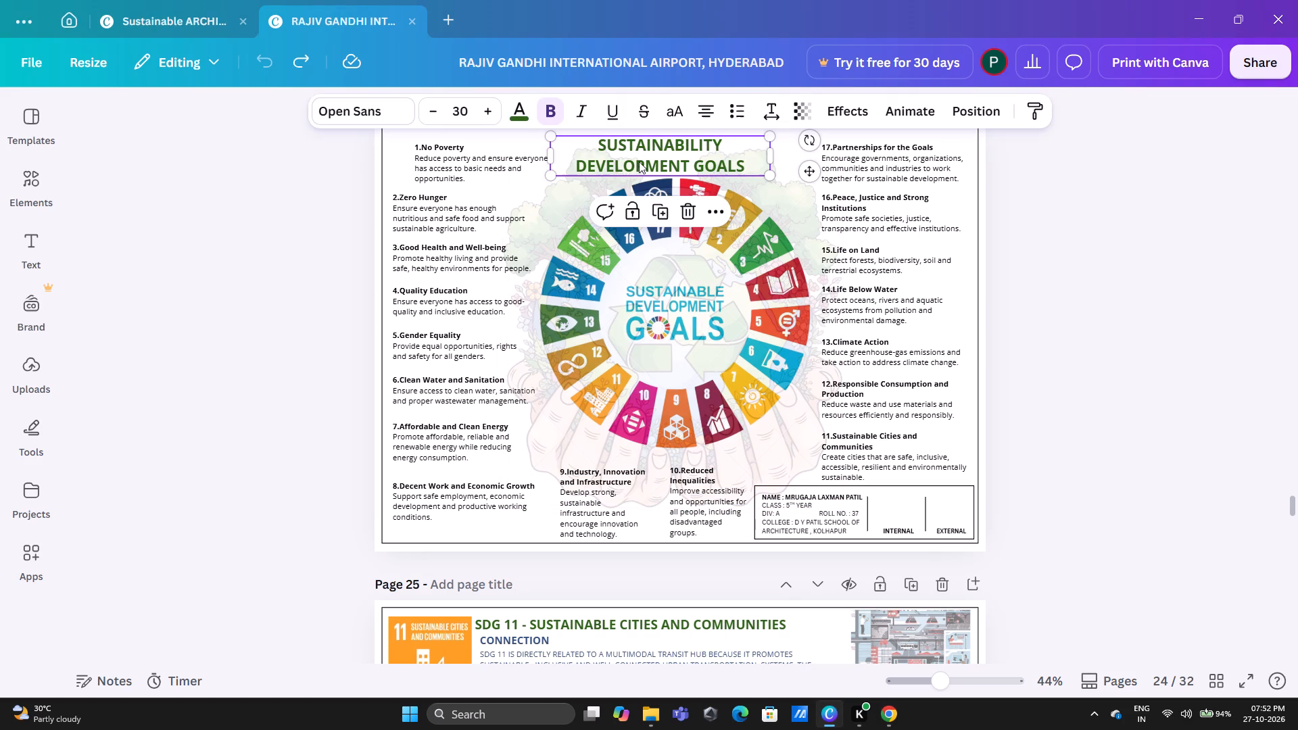
key(ctrl+c)
click(899, 716)
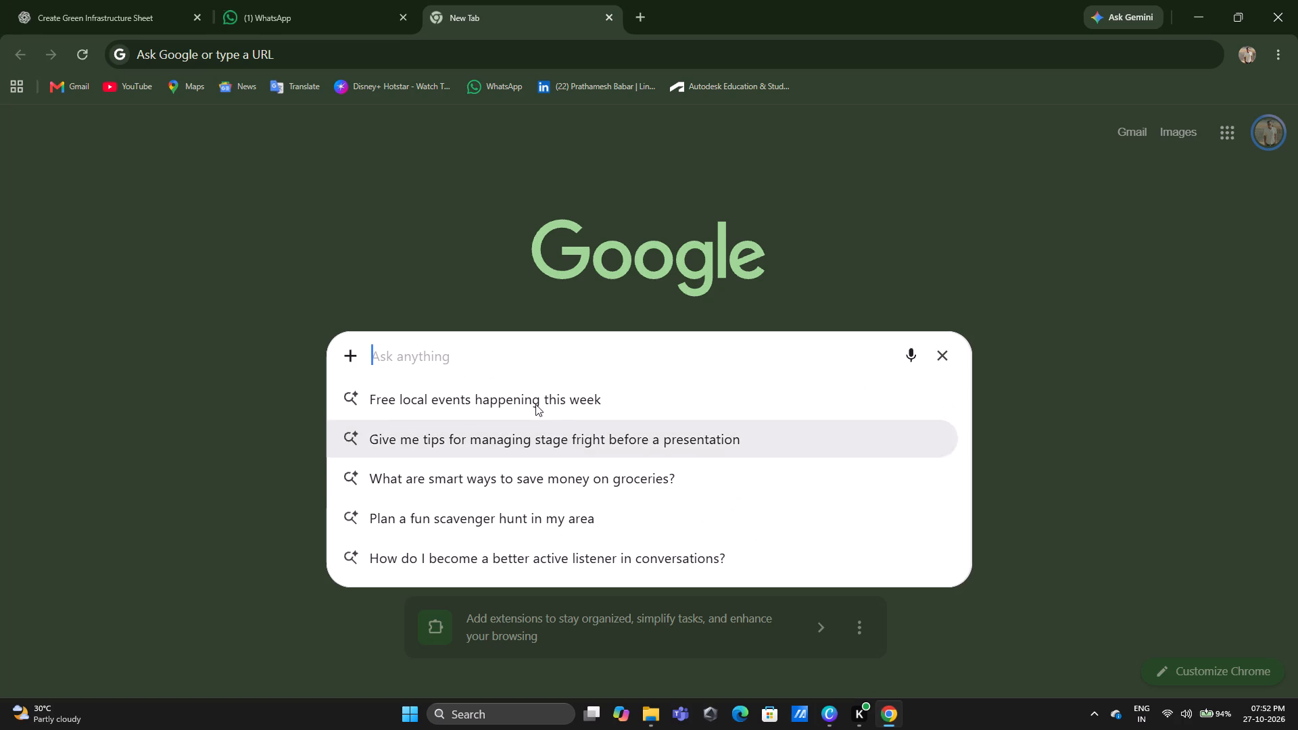
key(ctrl+v)
key(Return)
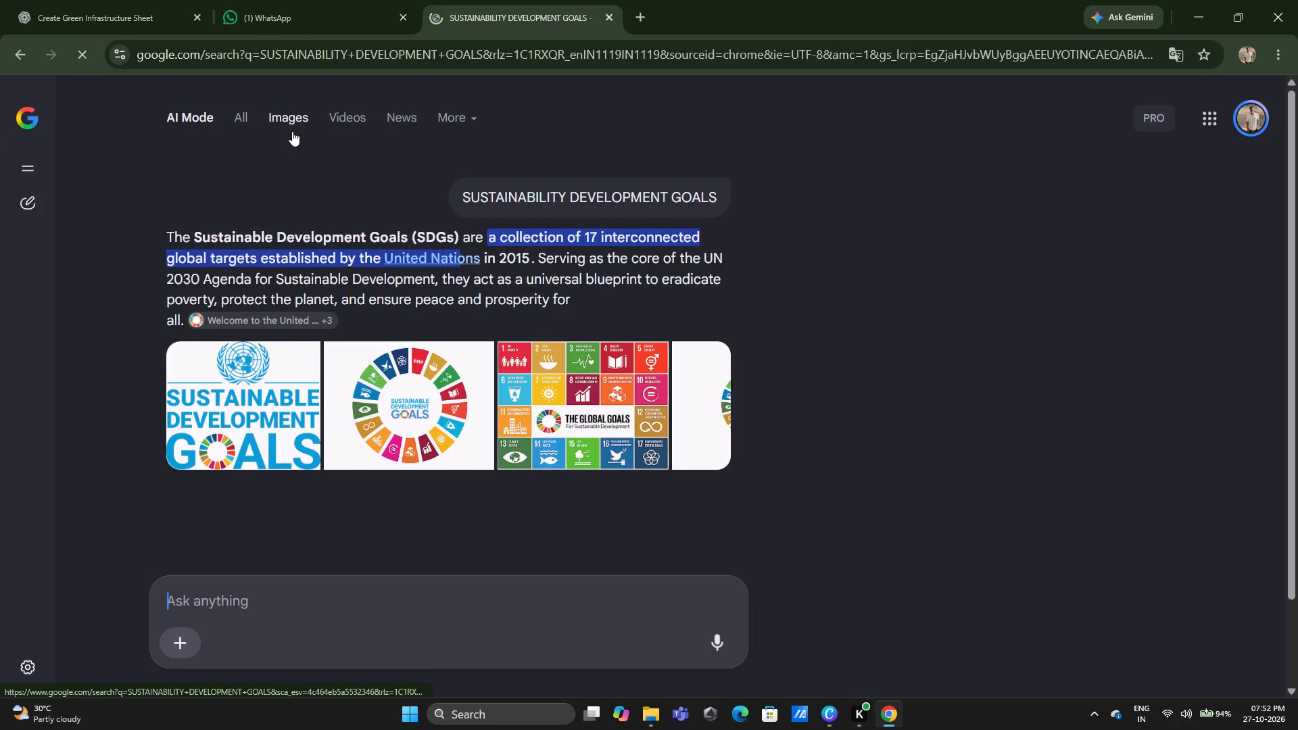
click(296, 121)
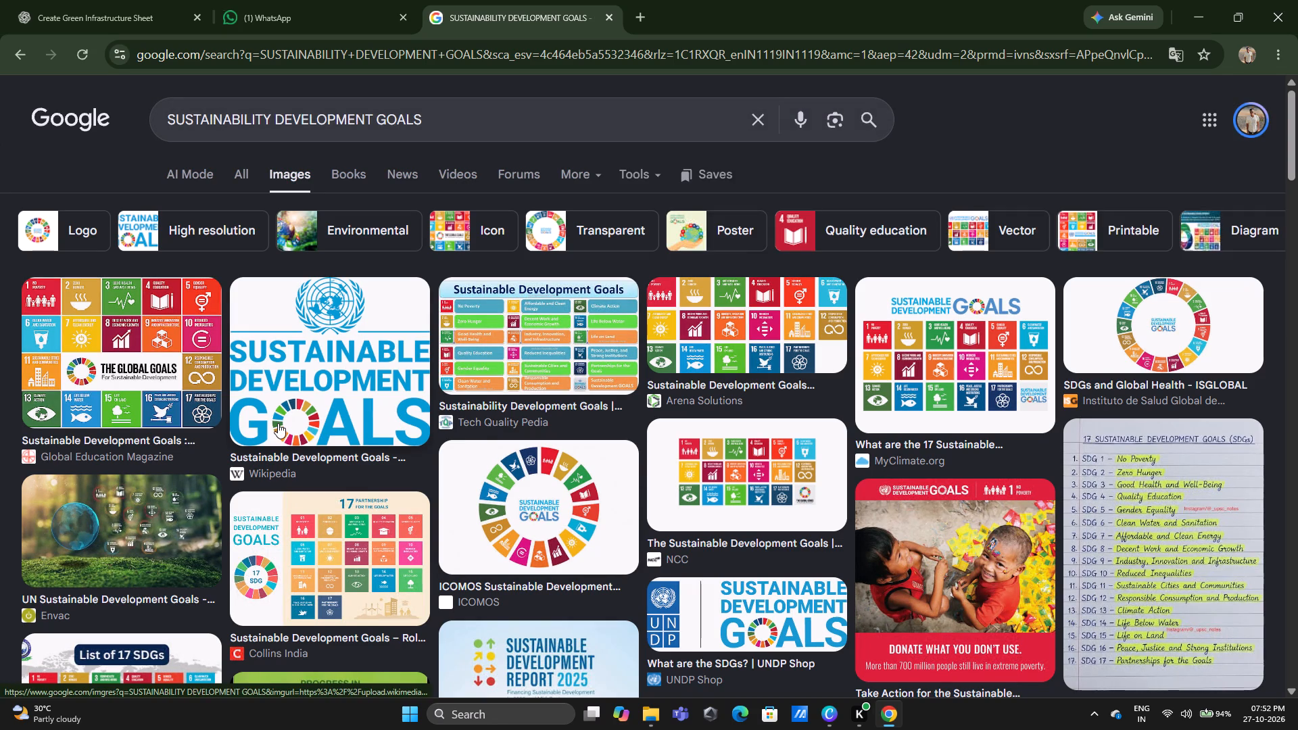
Browse the image results and open the preview of the TraceX Technologies infographic with 17 coloured hexagons.
scroll(425, 454, down, 2)
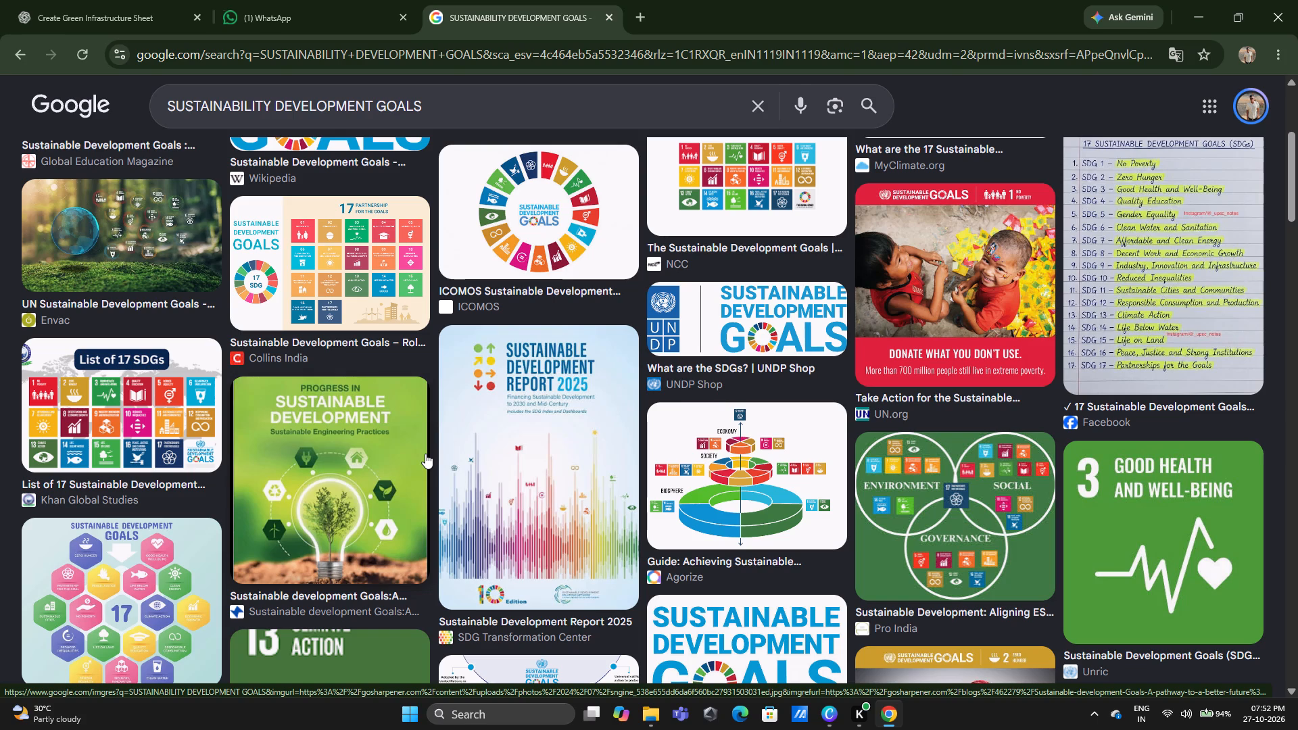
scroll(558, 360, down, 1)
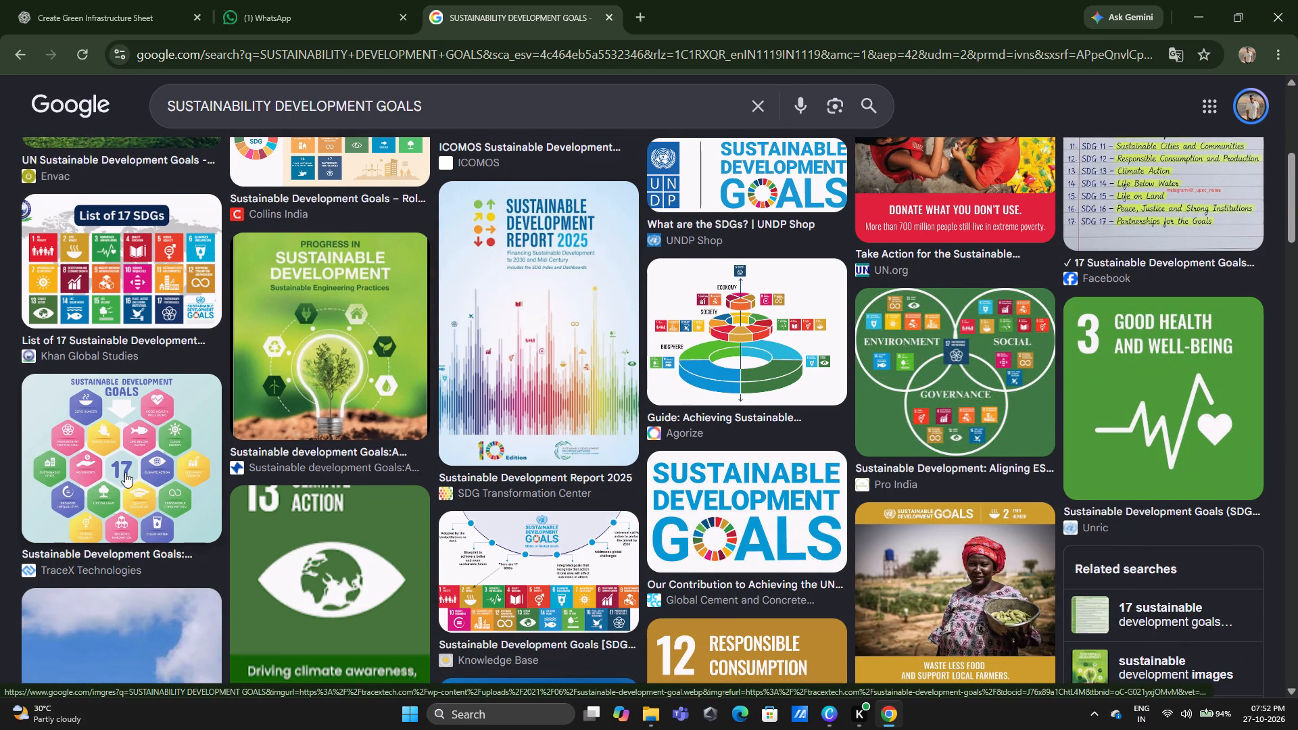
click(125, 472)
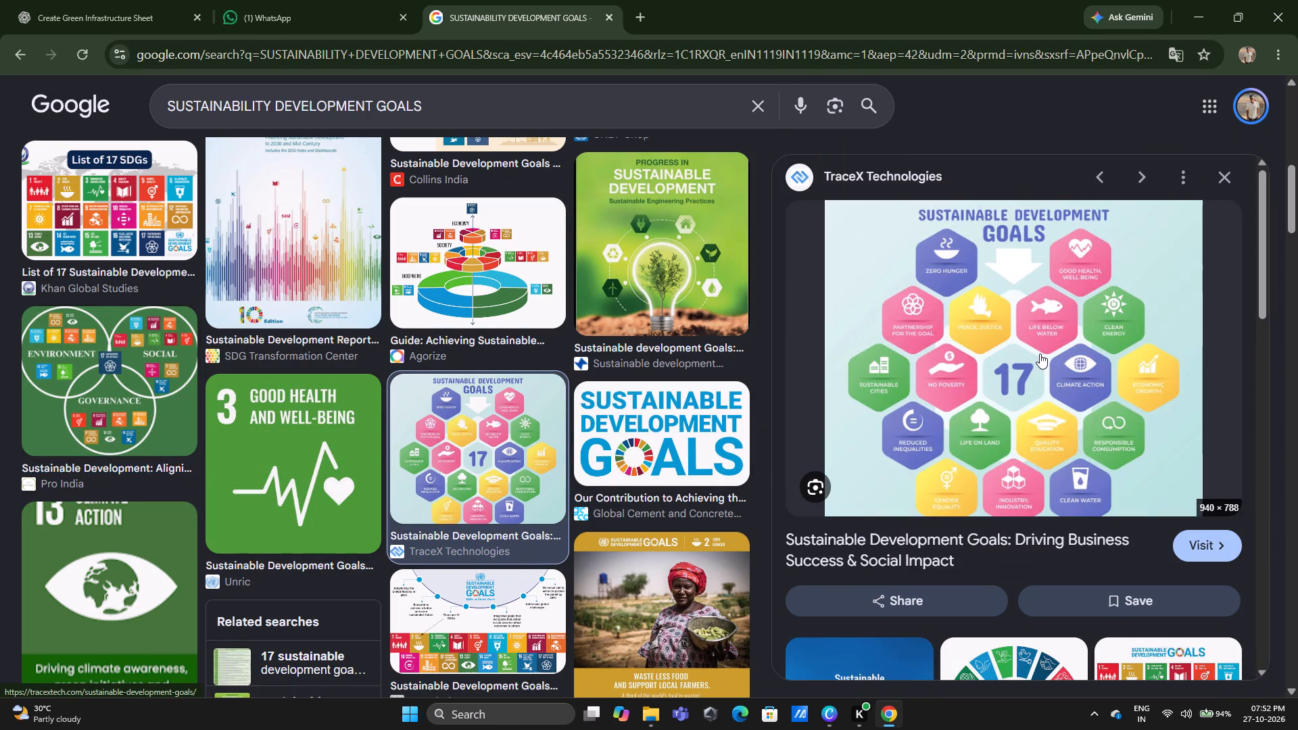
Bring the hexagon infographic from Chrome into Canva and place it in the upper middle of page 27 of the Sustainable ARCHITECTURE design.
drag(1040, 354, 828, 716)
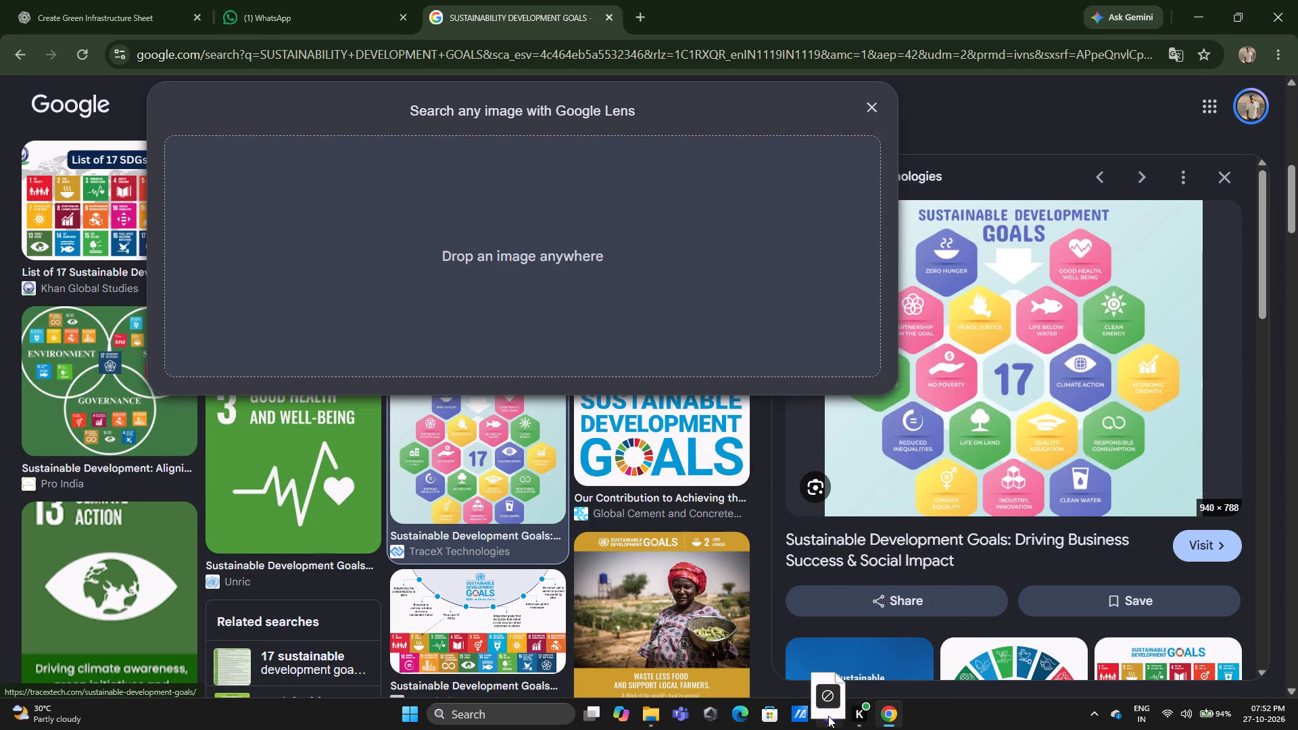
drag(828, 716, 202, 20)
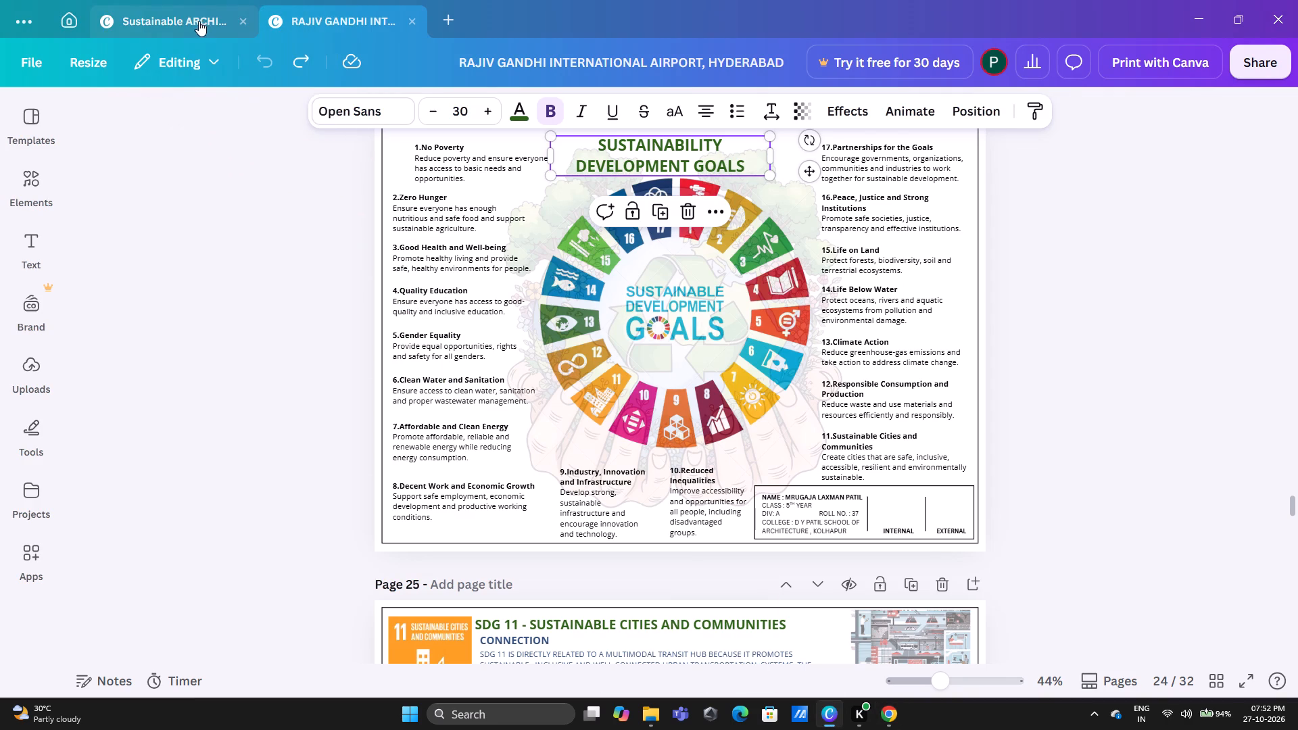
click(199, 21)
click(890, 708)
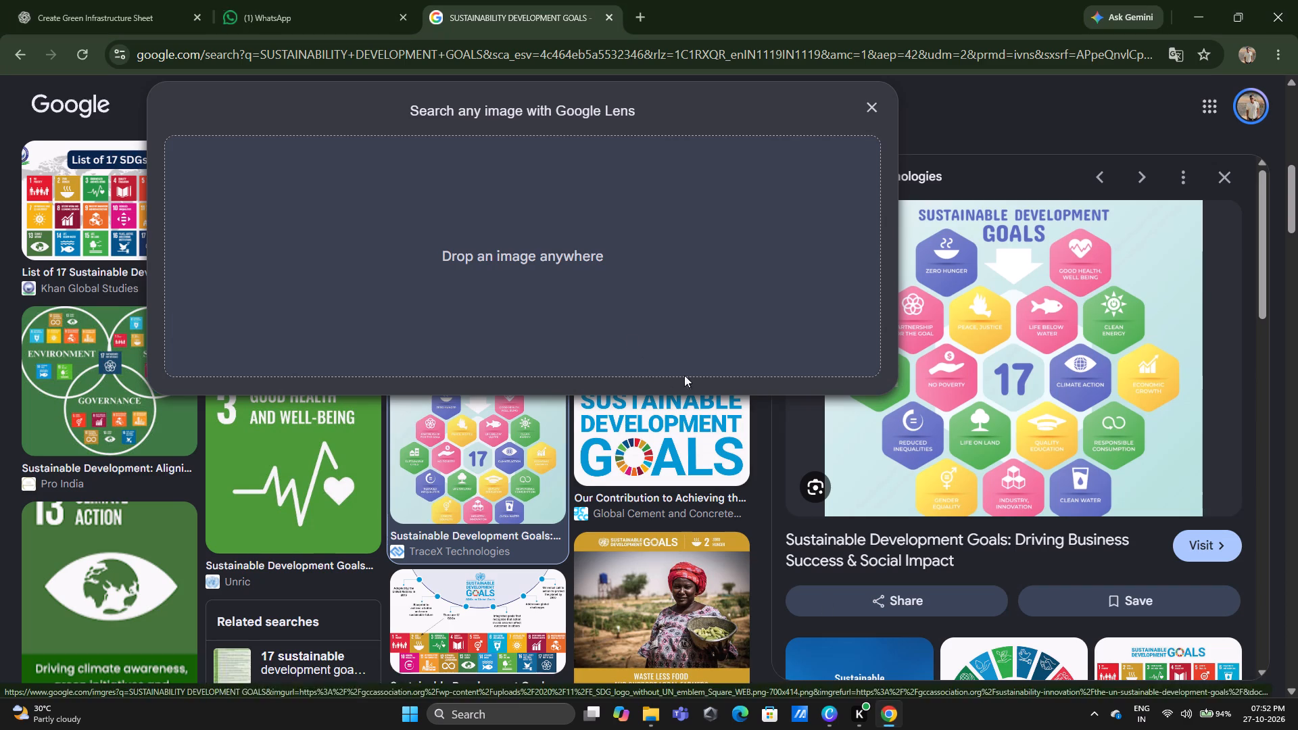
click(882, 107)
drag(1011, 331, 899, 625)
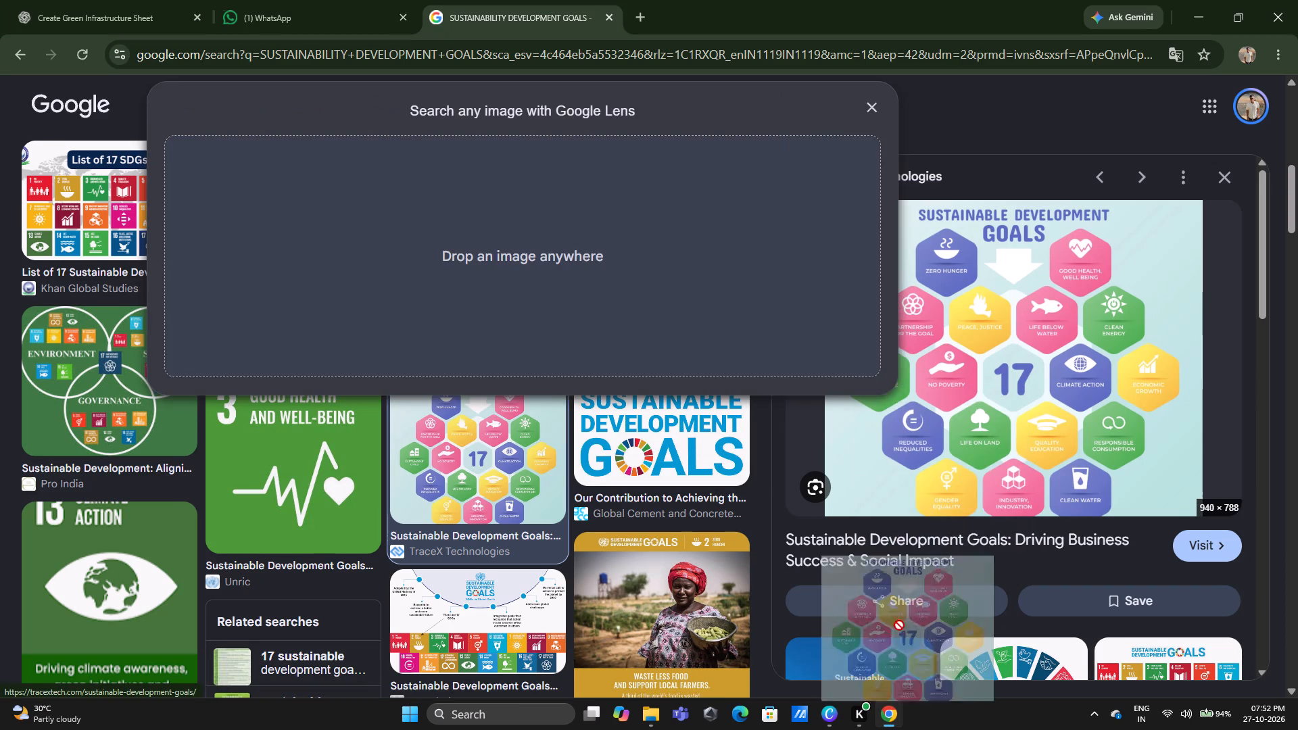
drag(899, 625, 662, 376)
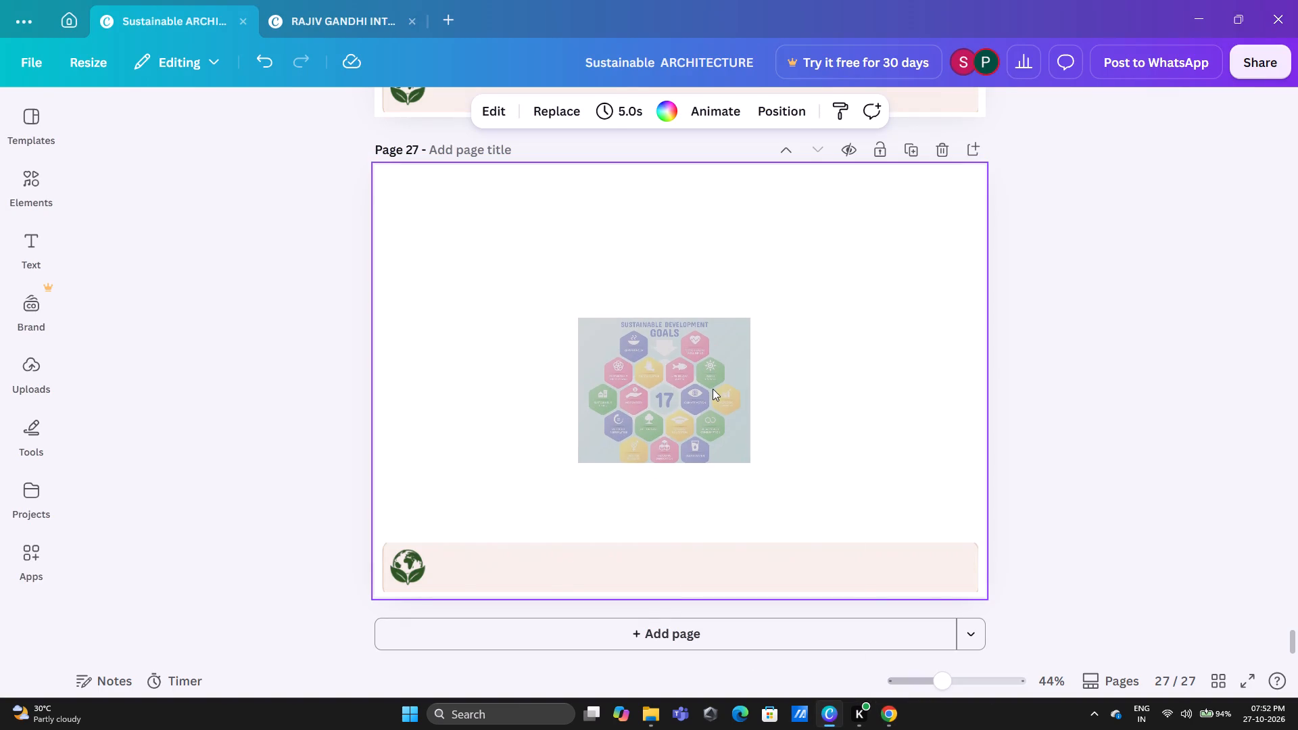
drag(695, 349, 702, 309)
click(846, 212)
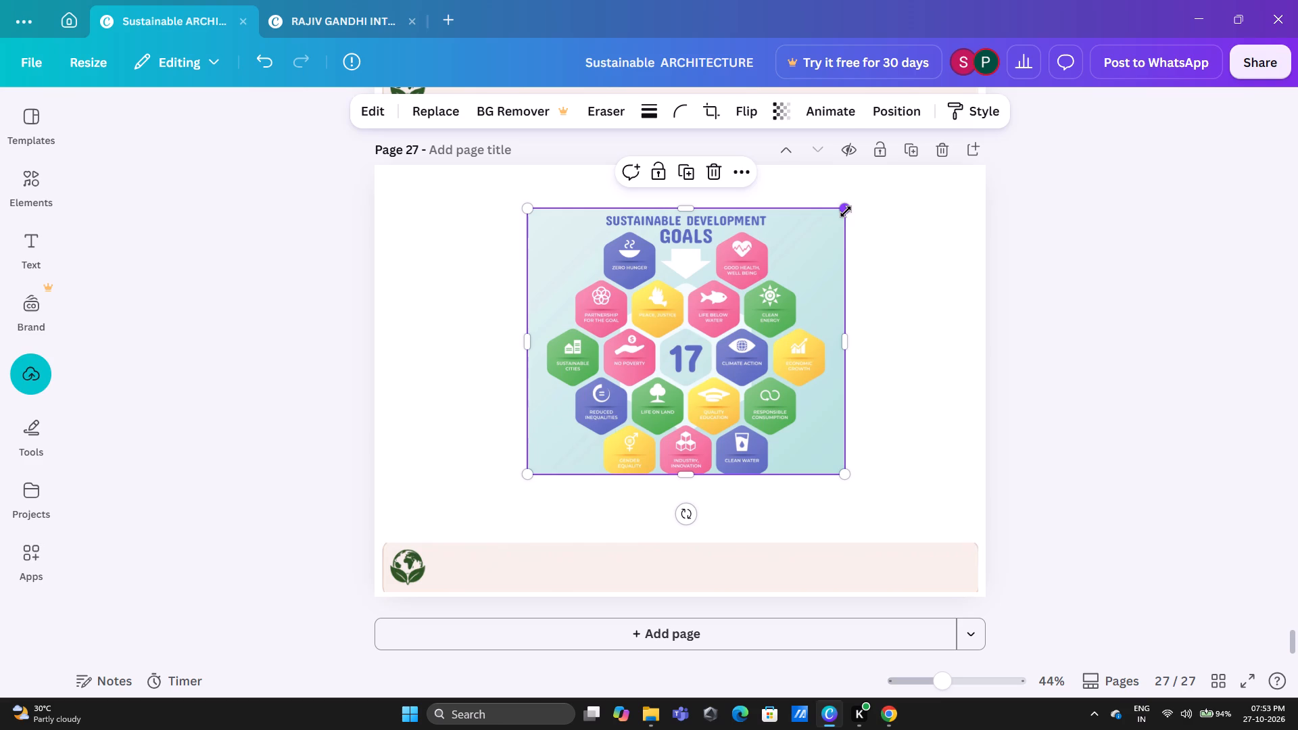
click(886, 322)
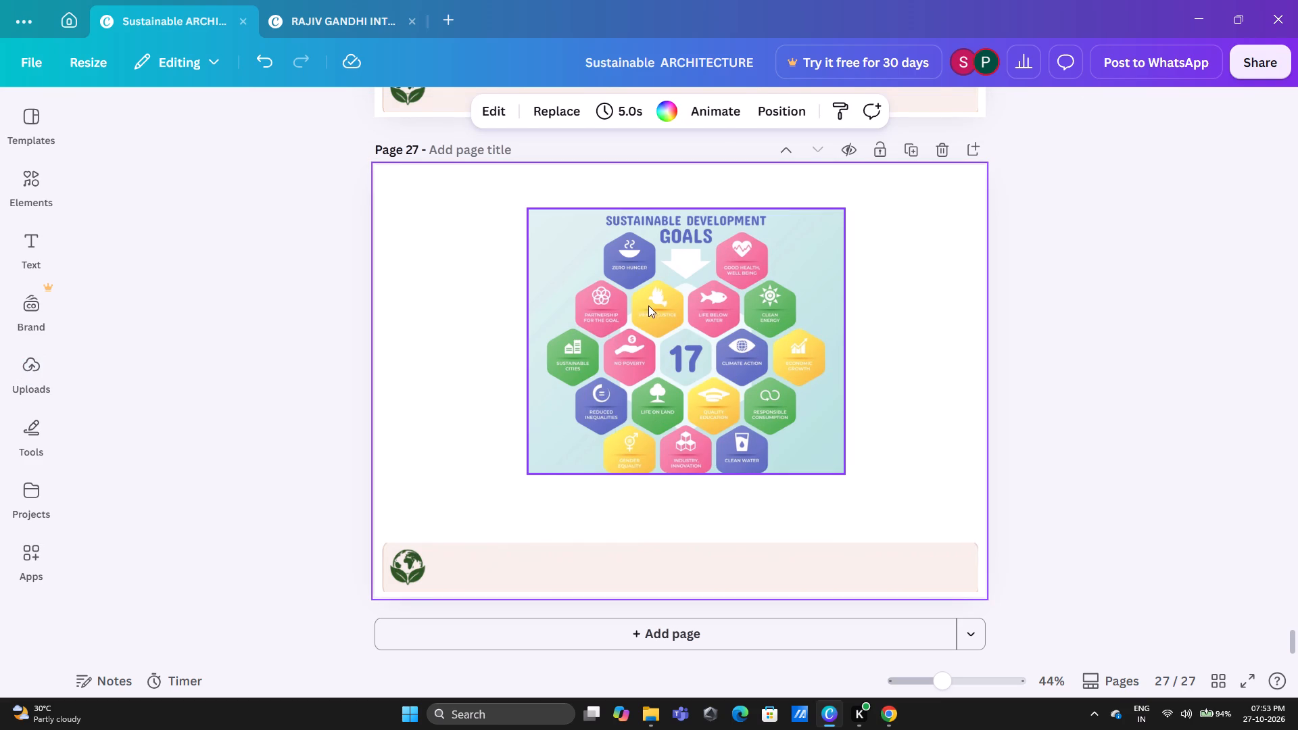
click(450, 341)
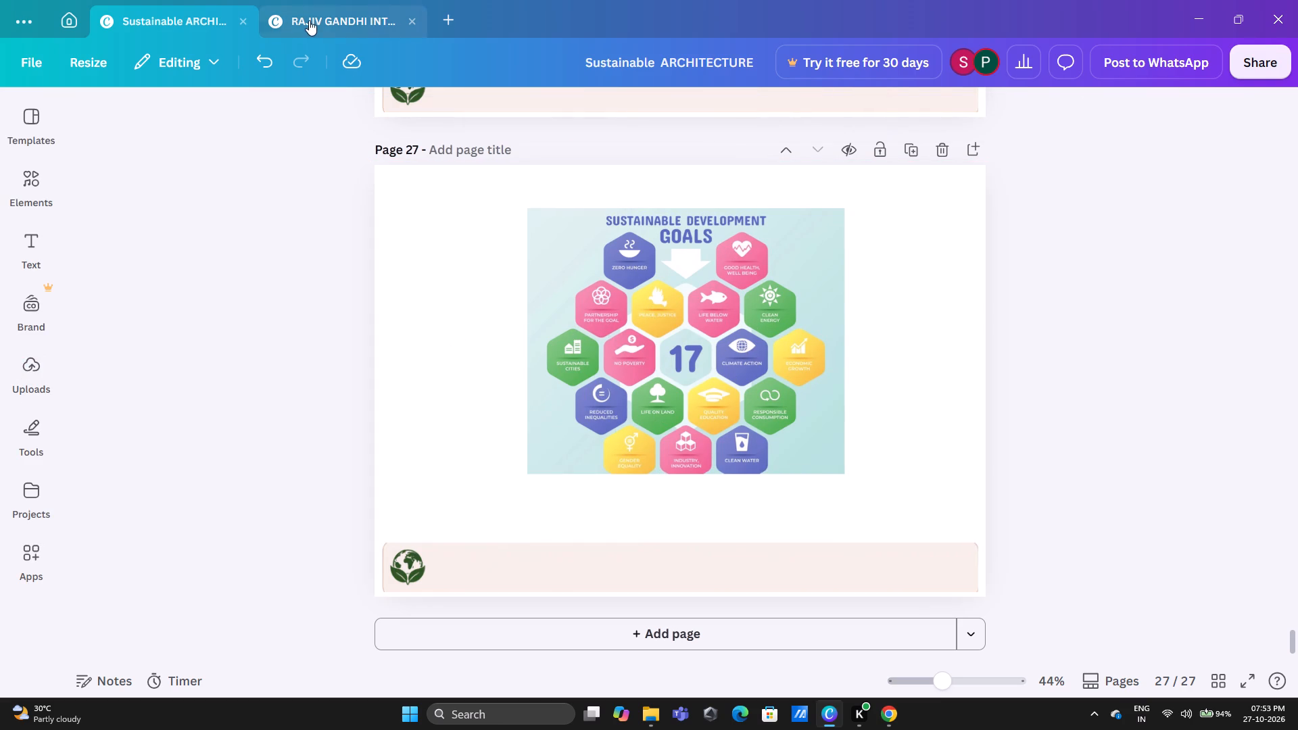
Compare page 27 of the Sustainable ARCHITECTURE design with the page 24 goals sheet in the airport design.
click(310, 20)
click(317, 383)
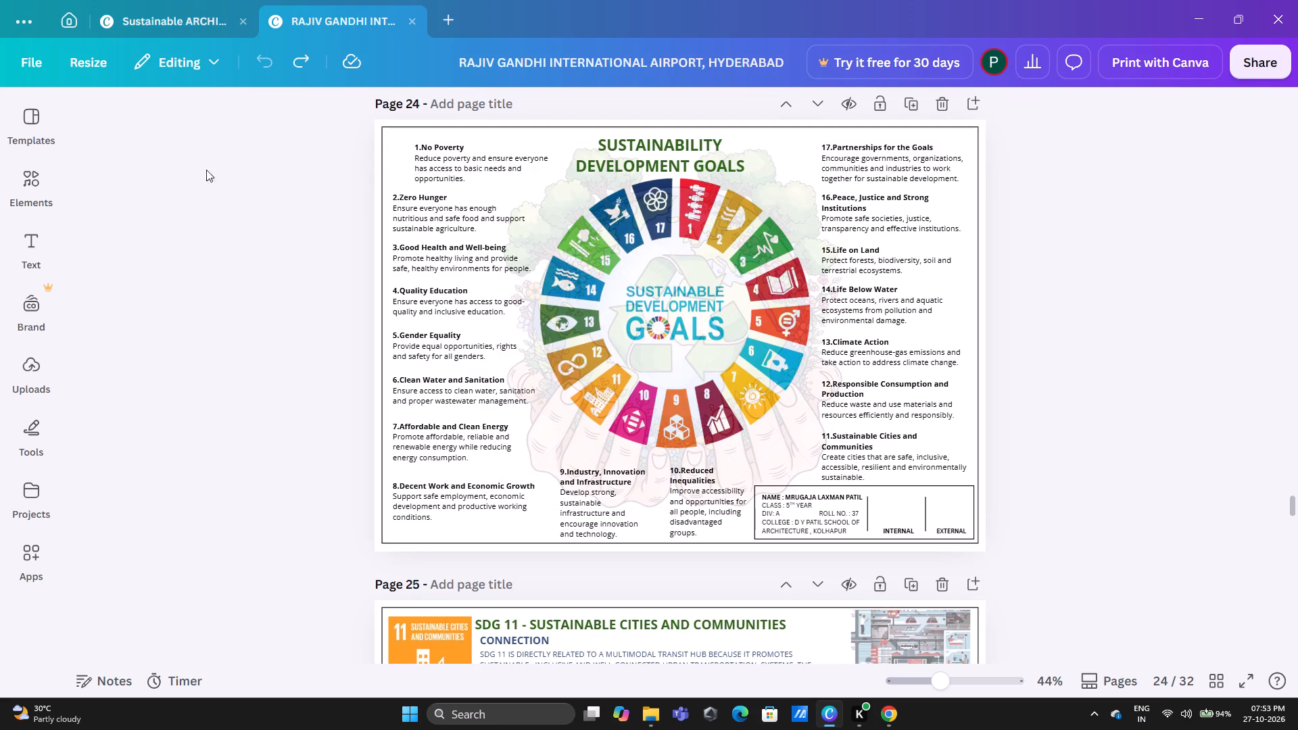
click(181, 20)
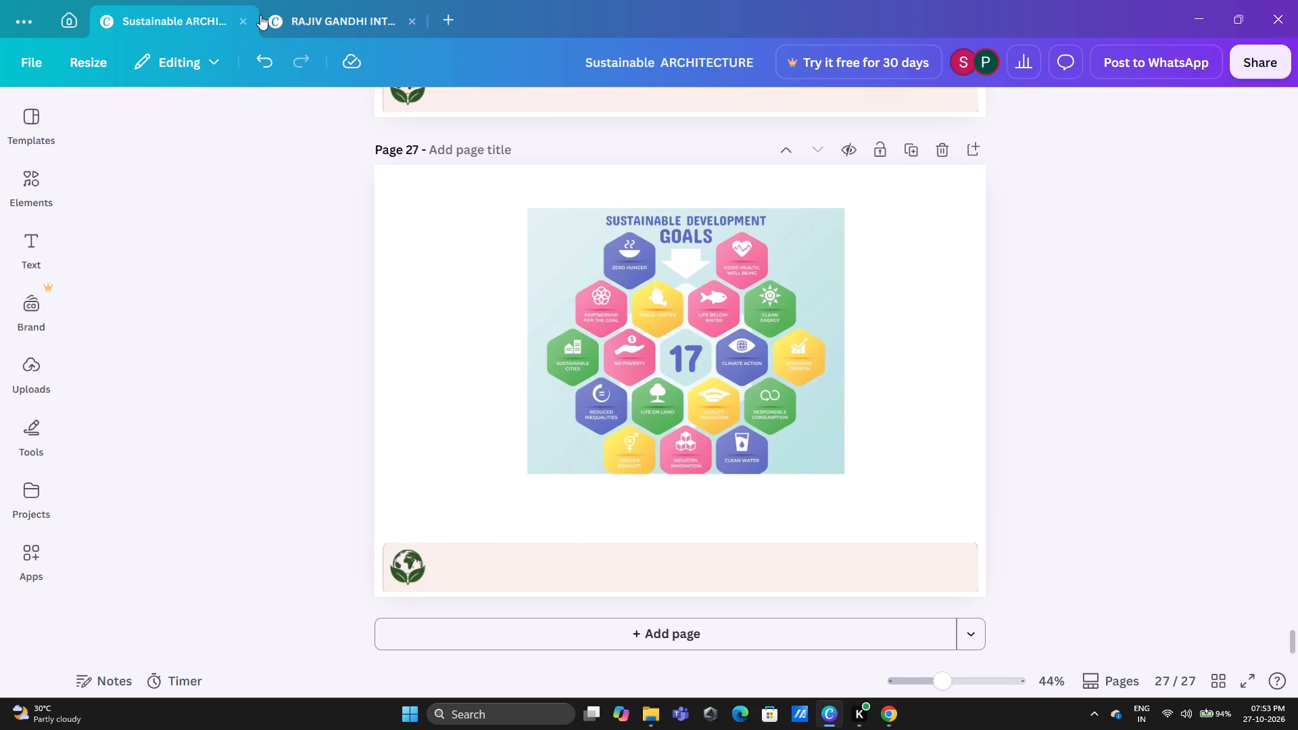
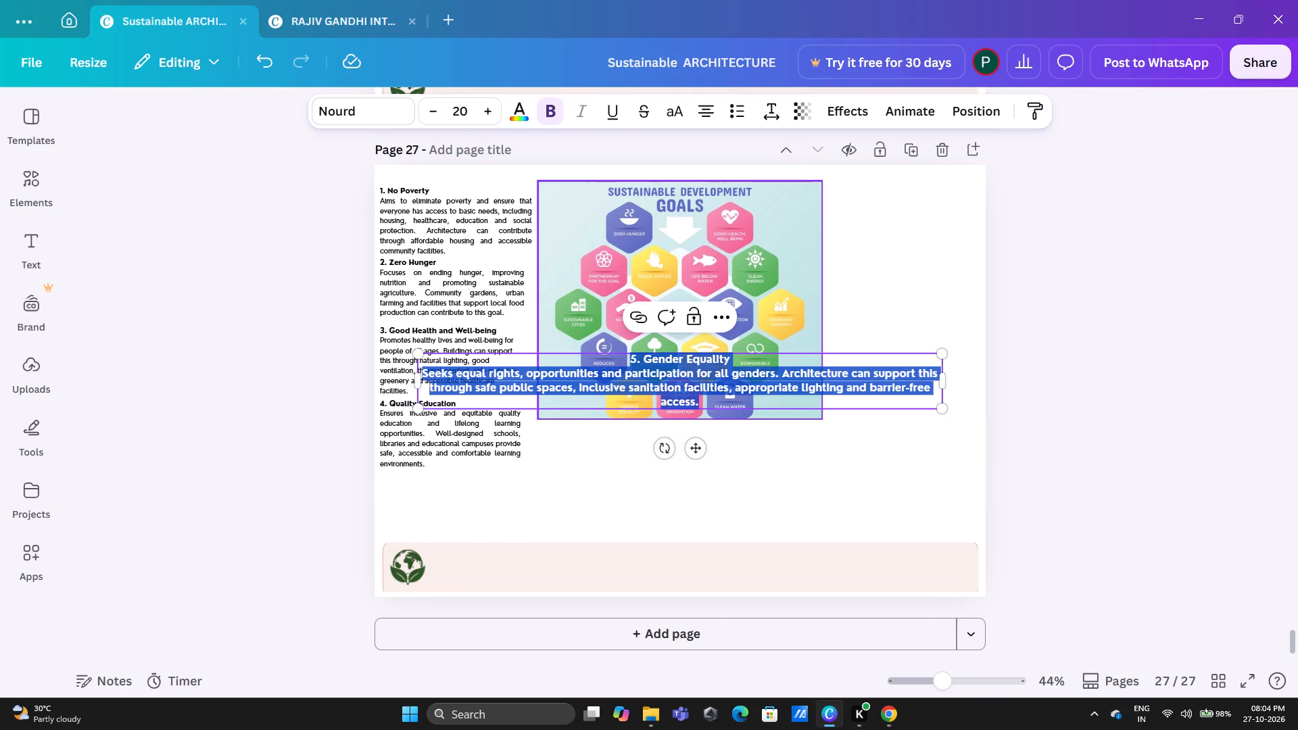
Set the Gender Equality text to size 14, remove bold from its explanation and left-align its heading.
triple_click(425, 114)
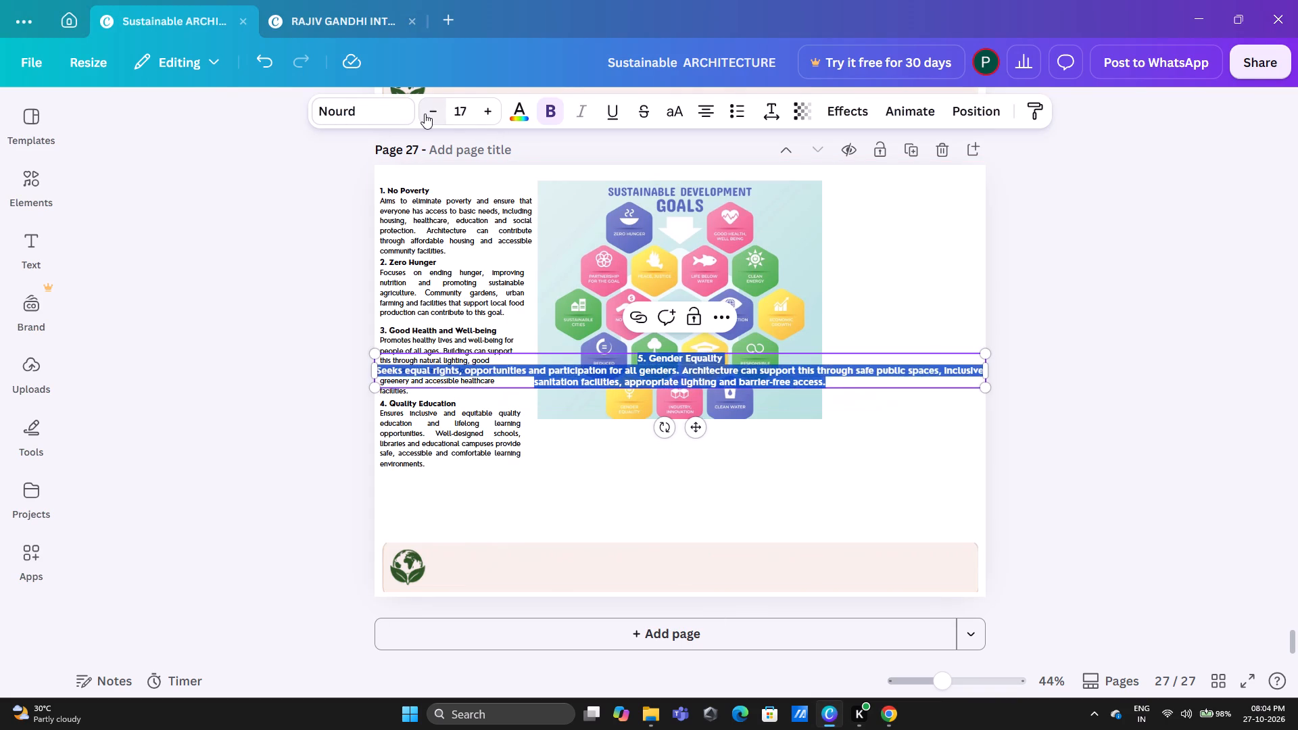
triple_click(425, 114)
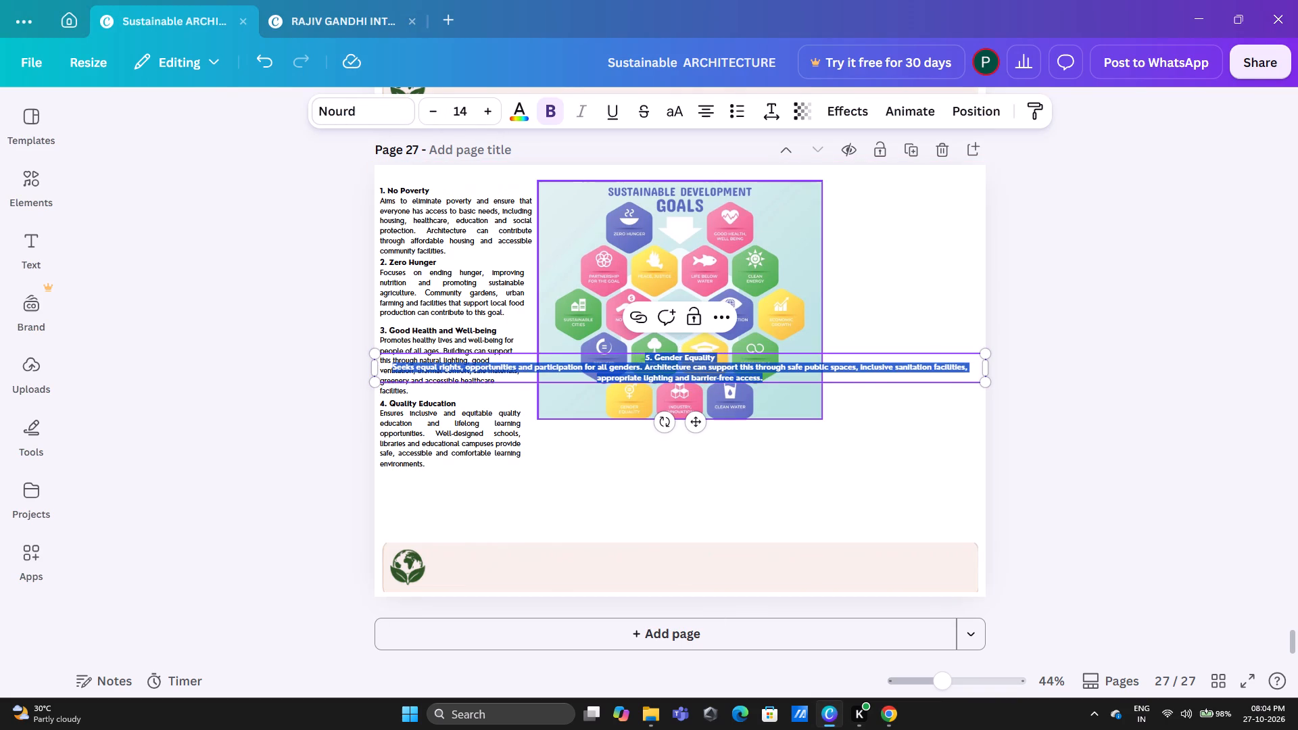
triple_click(676, 374)
click(546, 108)
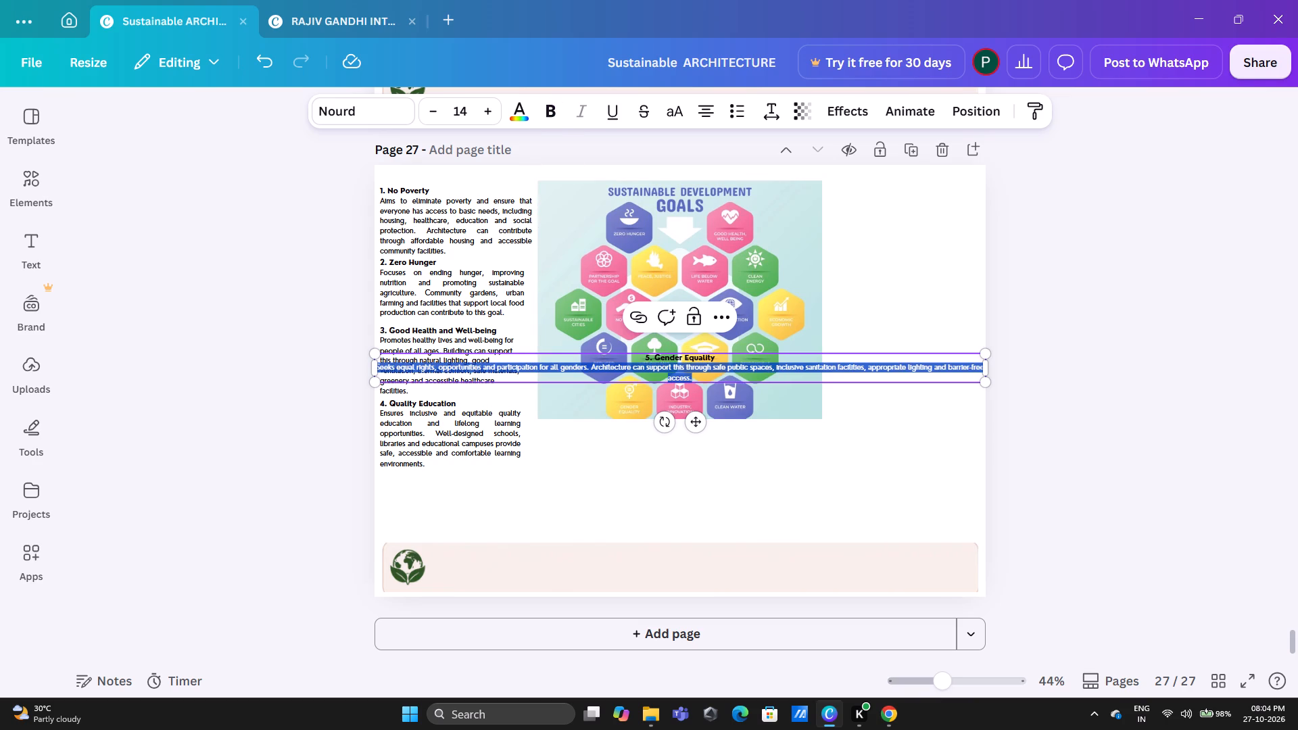
triple_click(698, 359)
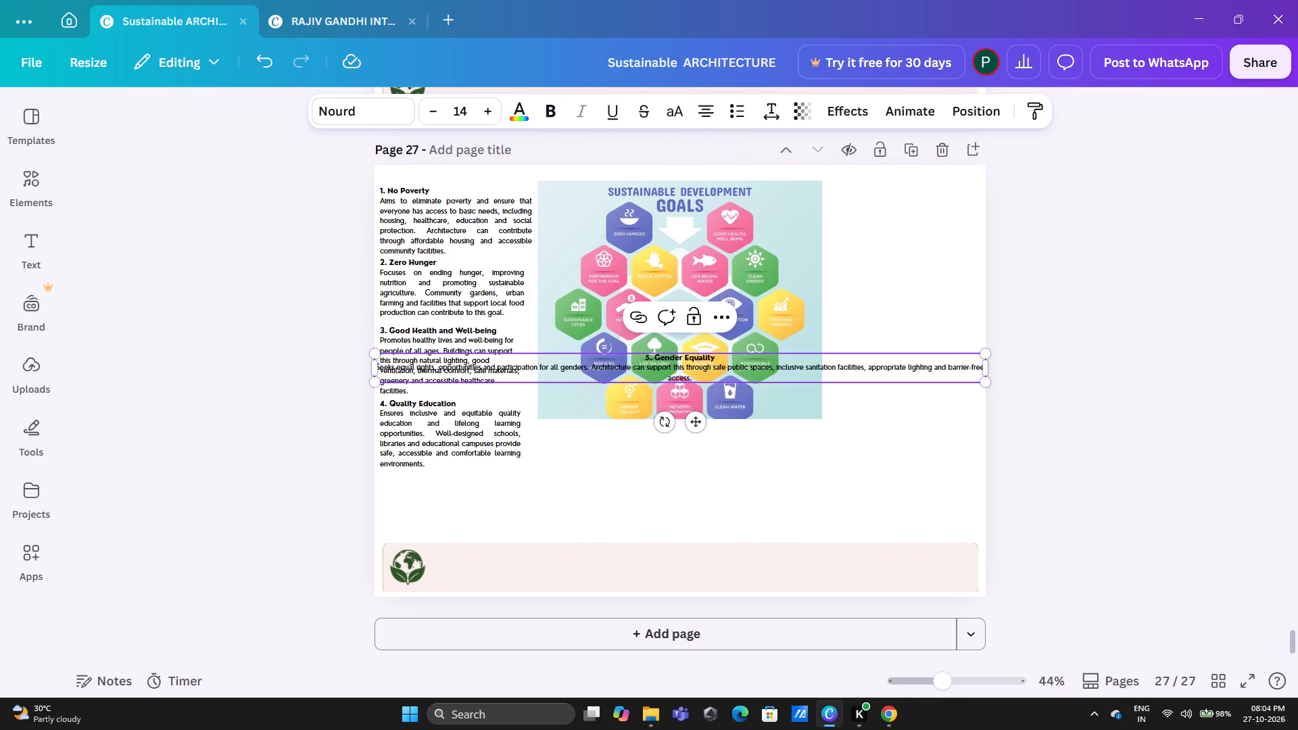
click(702, 109)
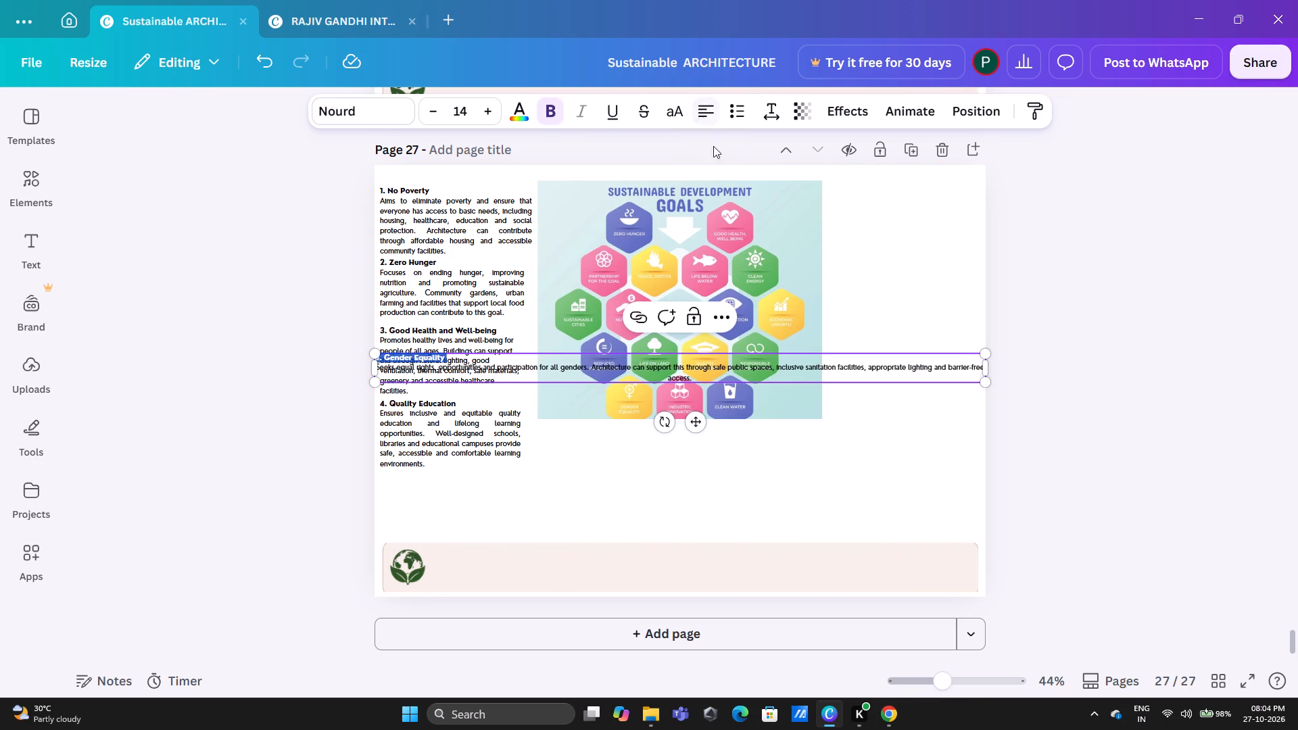
Narrow the Gender Equality text box to a small column and move it into the empty space below the infographic.
drag(986, 366, 492, 435)
drag(437, 368, 519, 405)
click(594, 442)
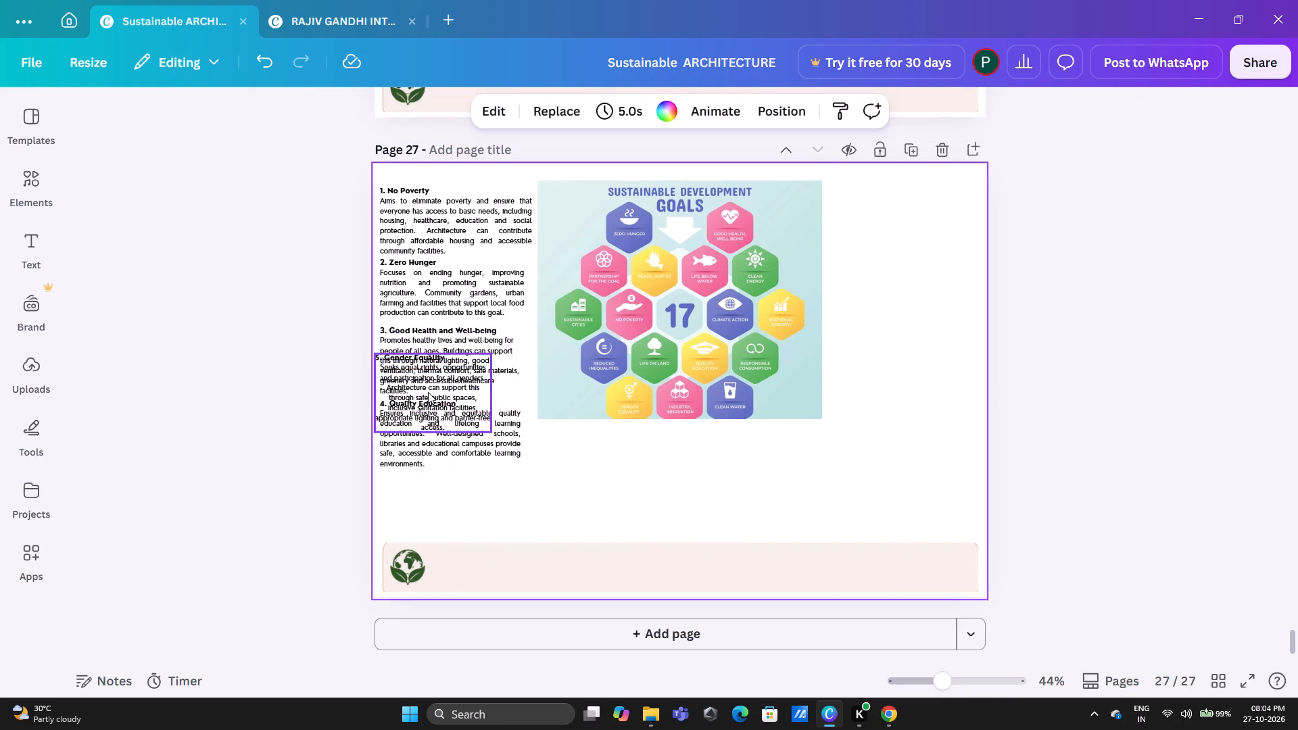
drag(423, 388, 637, 479)
Justify the Gender Equality explanation paragraph.
triple_click(663, 481)
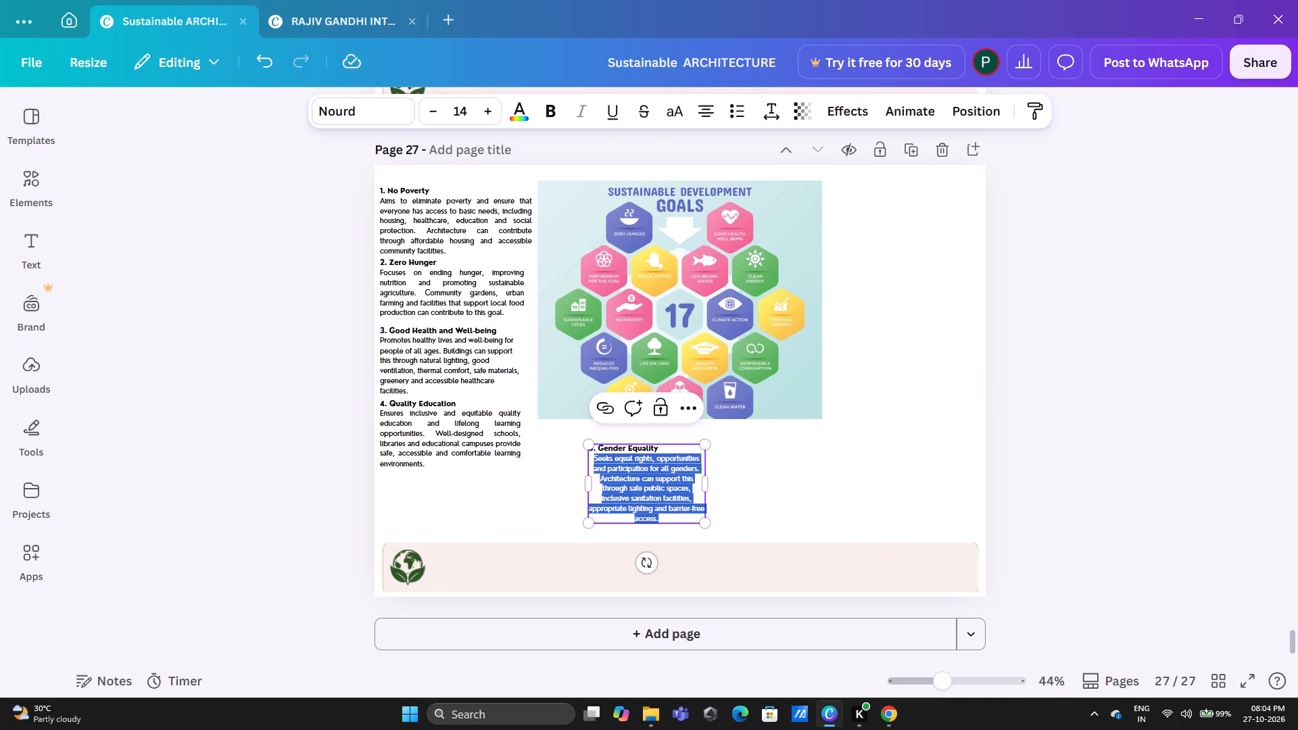
click(706, 118)
click(706, 118)
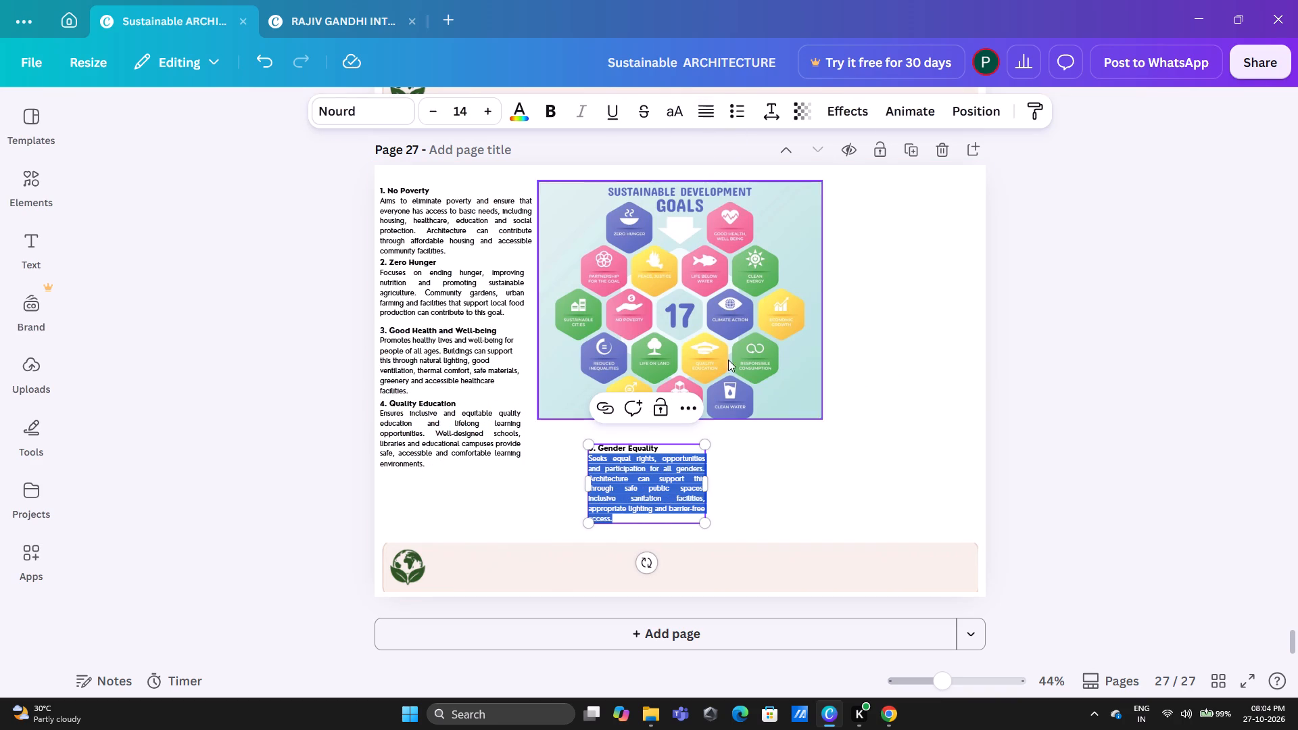
click(731, 462)
Move the Gender Equality text directly below the Quality Education text and align it with the column's left edge.
drag(673, 479, 467, 502)
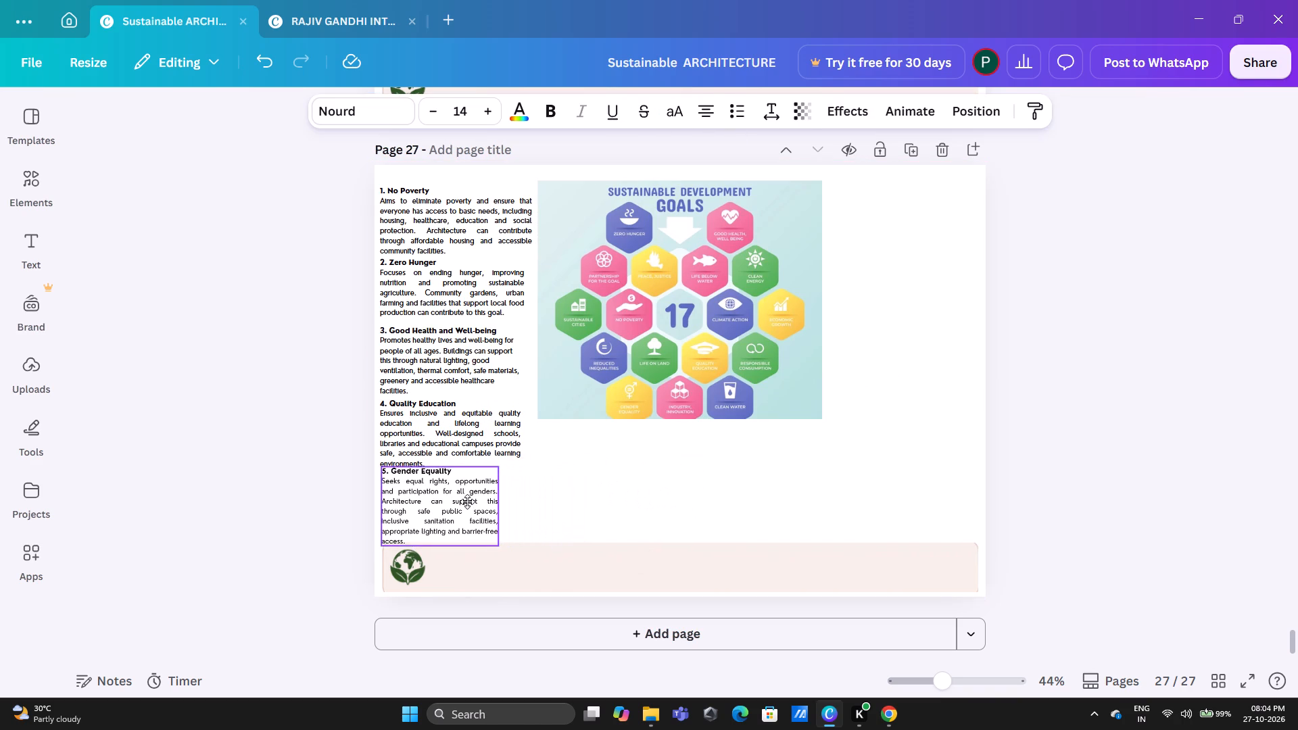
drag(467, 502, 472, 504)
key(Left)
key(Left)
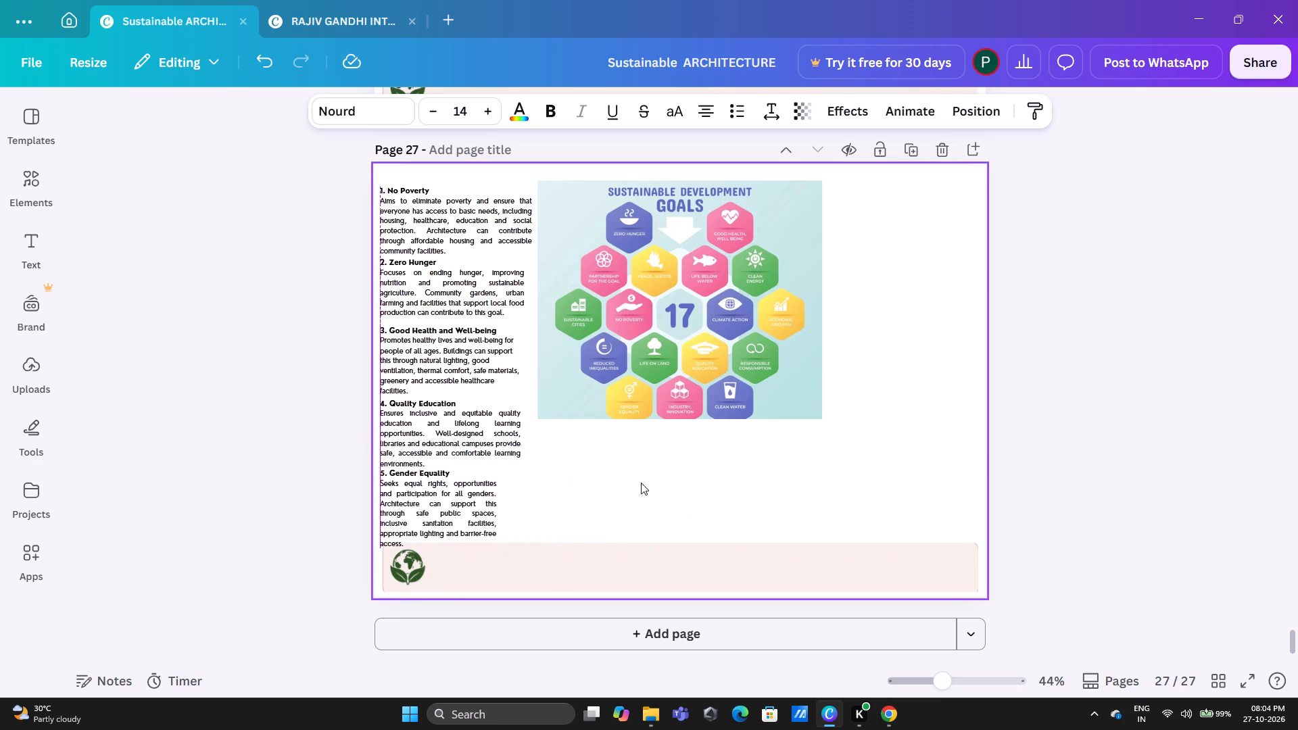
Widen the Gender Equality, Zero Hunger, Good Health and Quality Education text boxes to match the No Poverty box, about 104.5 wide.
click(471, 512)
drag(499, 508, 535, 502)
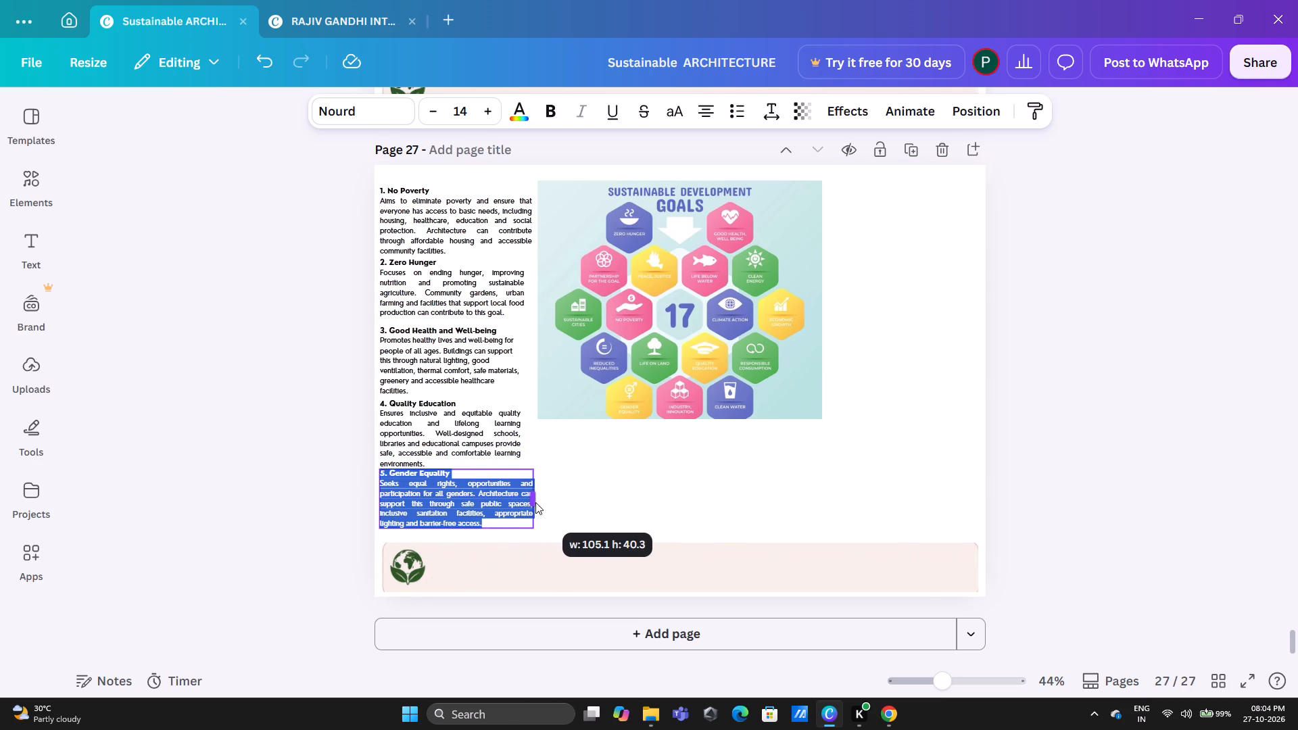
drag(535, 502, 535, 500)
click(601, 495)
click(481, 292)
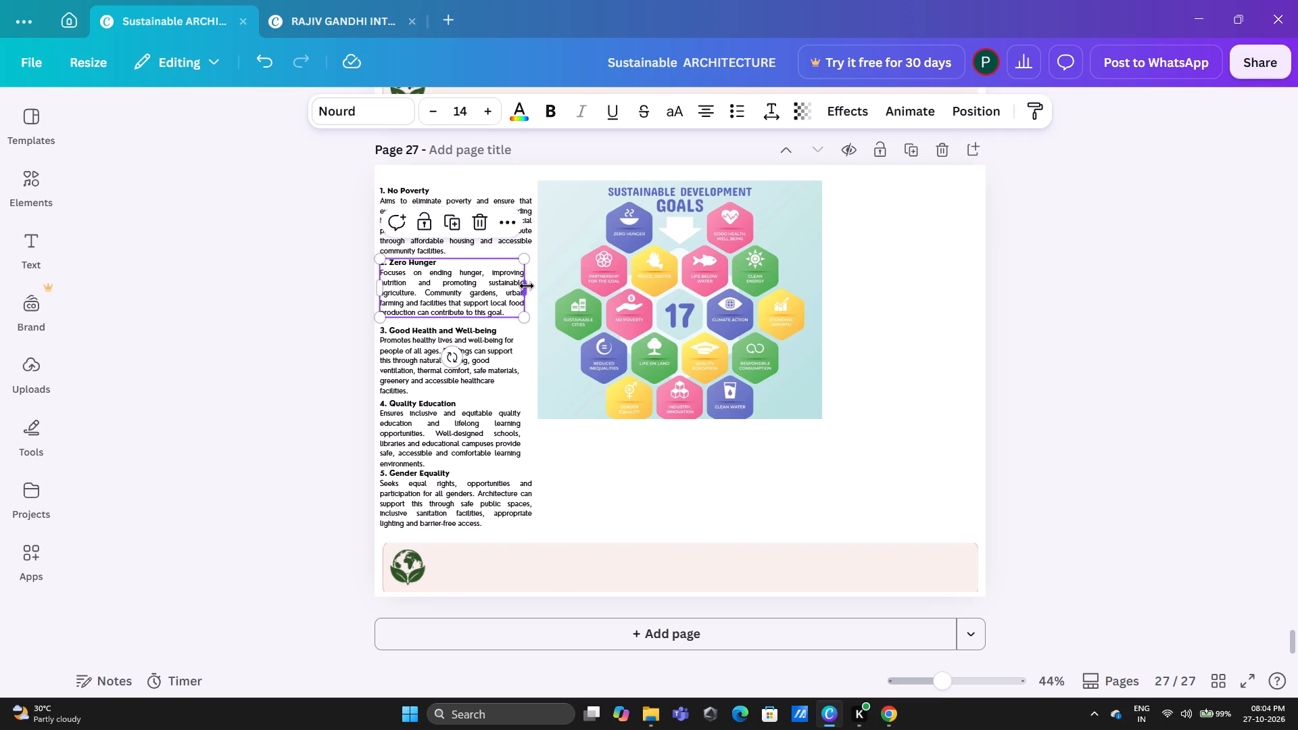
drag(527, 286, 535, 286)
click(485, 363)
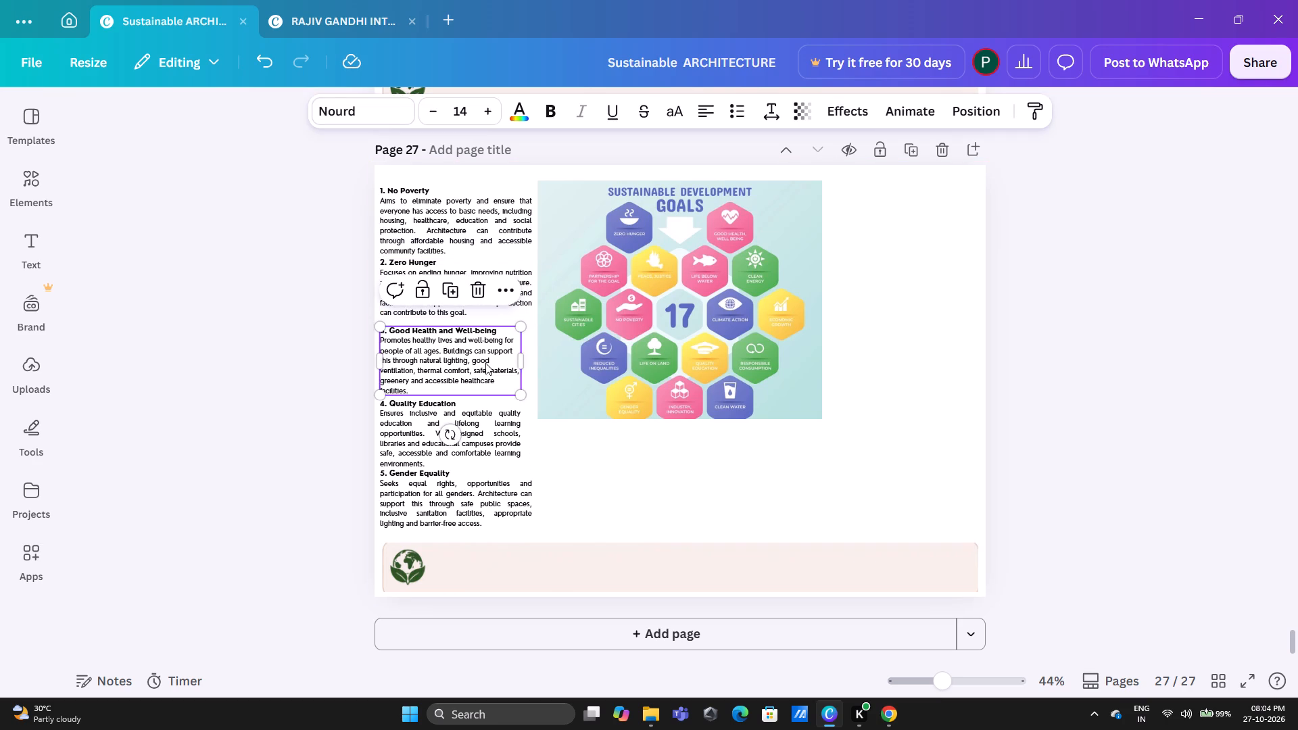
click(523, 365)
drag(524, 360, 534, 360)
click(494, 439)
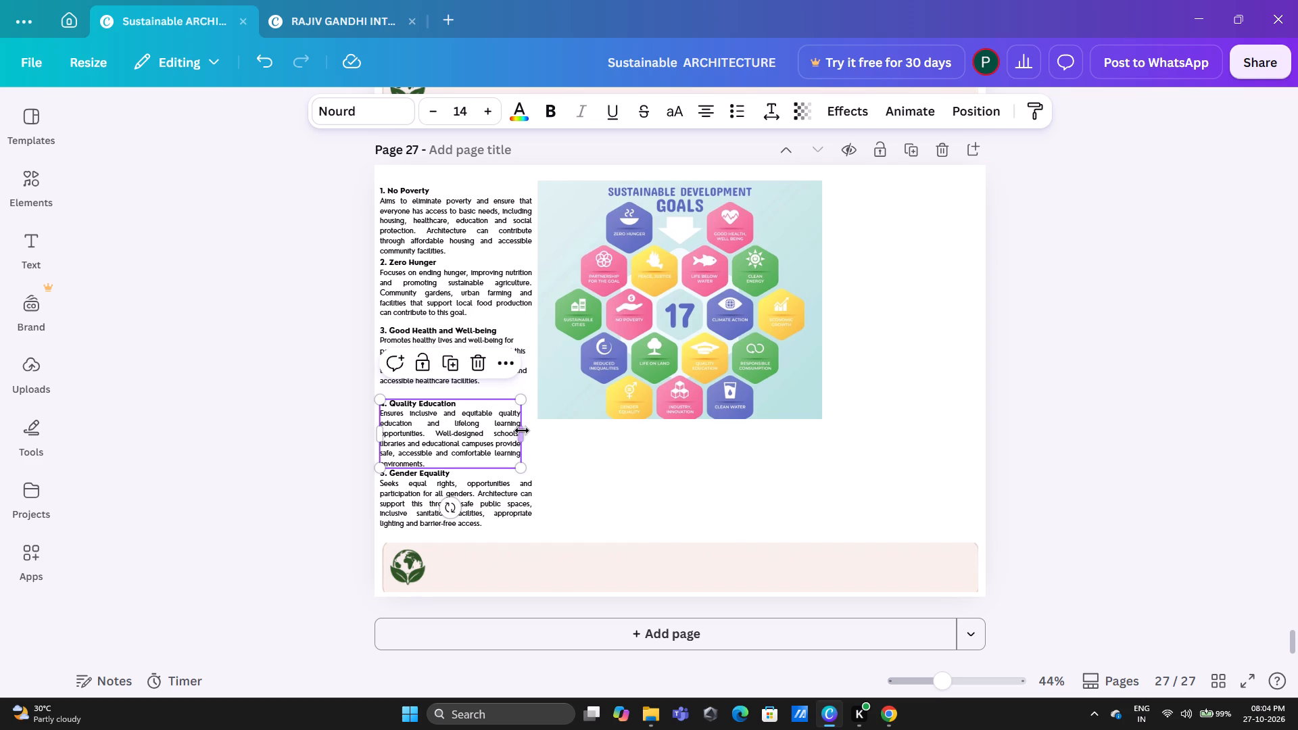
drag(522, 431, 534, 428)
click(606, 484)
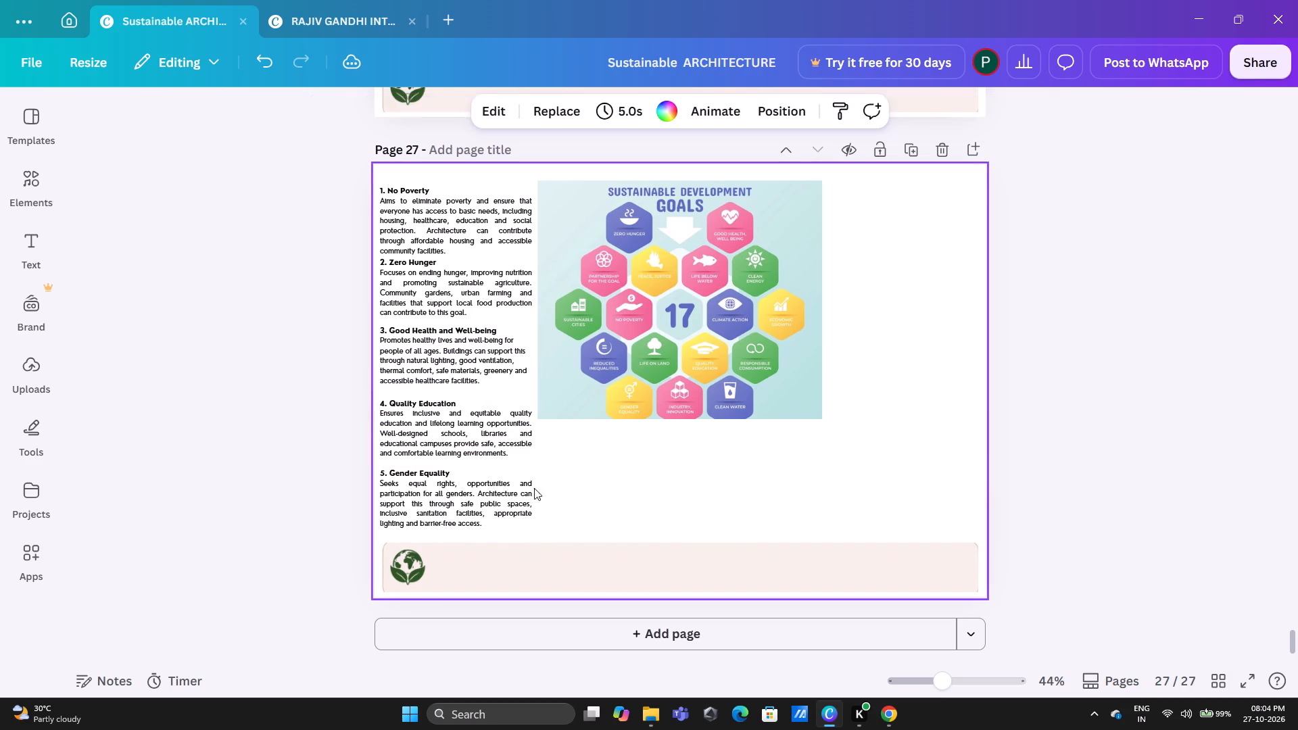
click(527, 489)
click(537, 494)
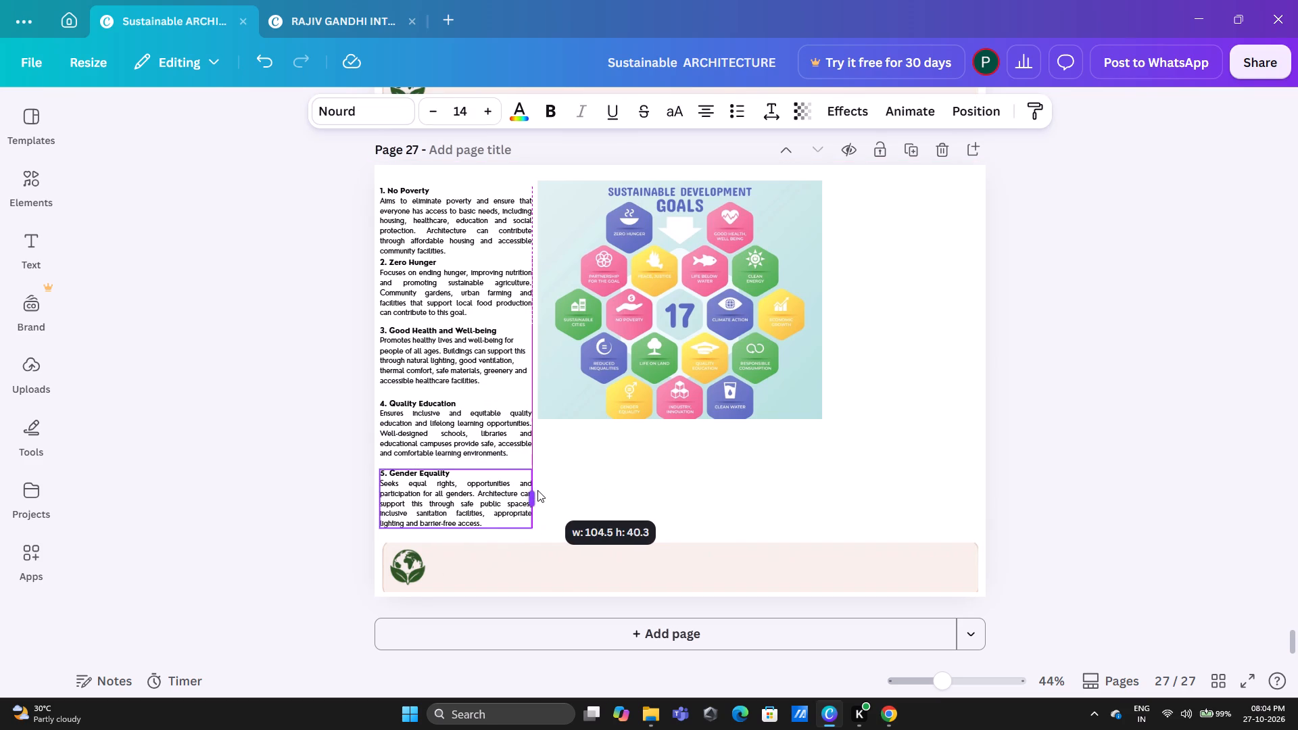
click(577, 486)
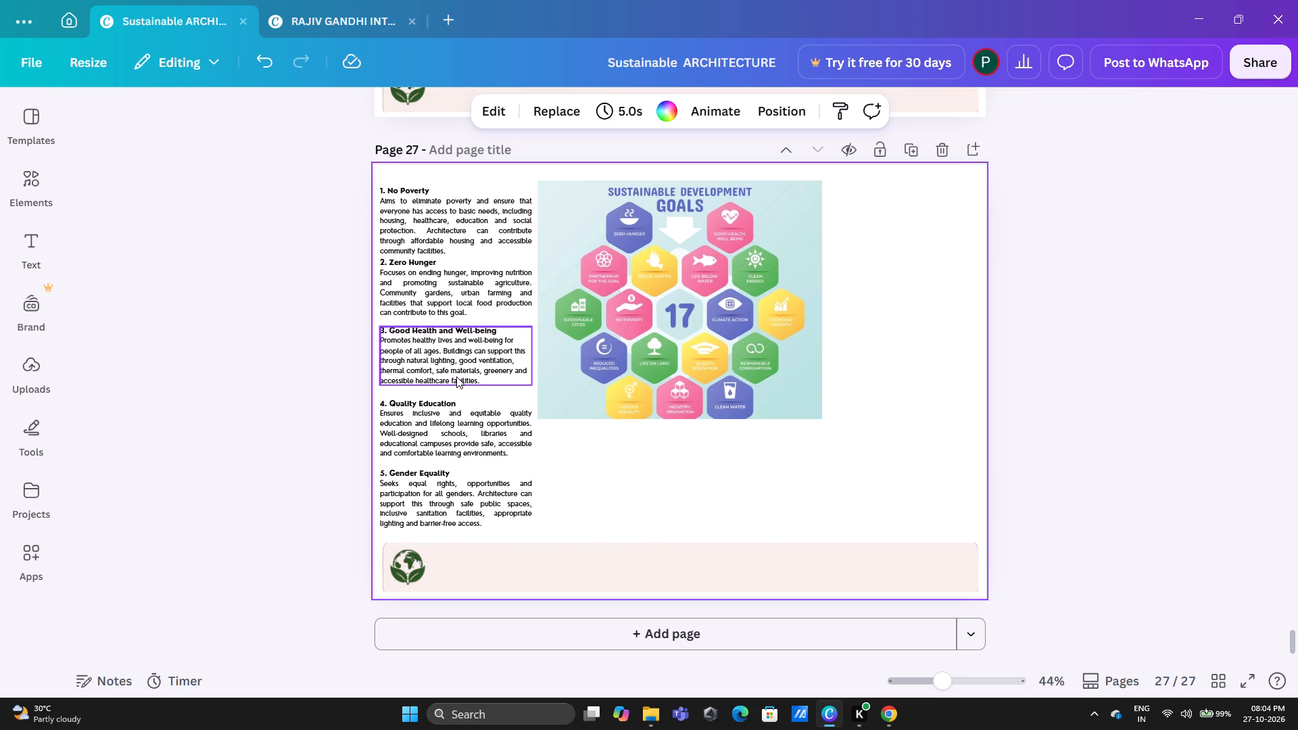
Nudge the Good Health and Well-being text up to close the gap below Zero Hunger.
click(456, 376)
key(Up)
key(Up)
key(Up)
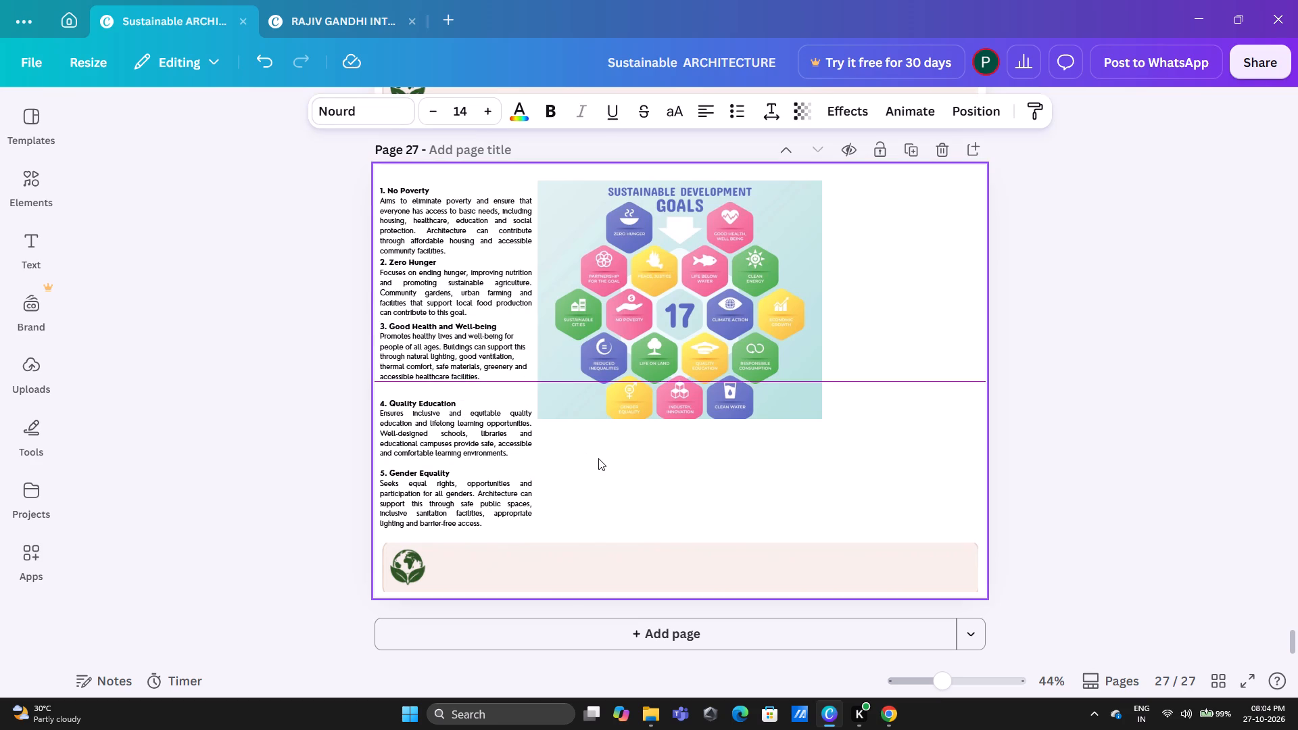
key(Up)
Nudge the Quality Education text up until it sits just below Good Health and Well-being.
click(467, 443)
key(Up)
key(Up)
key(Up)
key(Up)
key(Up)
key(Up)
key(Up)
key(Up)
key(Up)
key(Up)
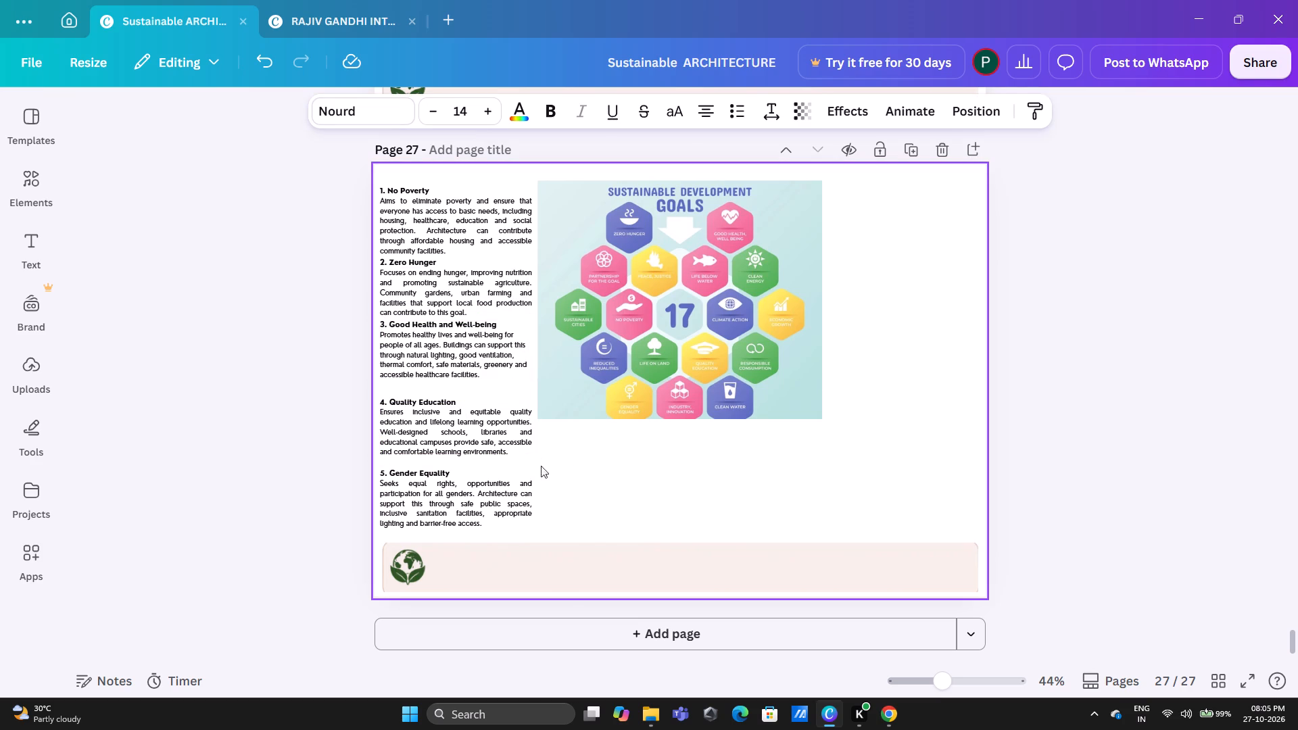
key(Up)
Nudge the Gender Equality text up until it sits just below Quality Education.
click(477, 487)
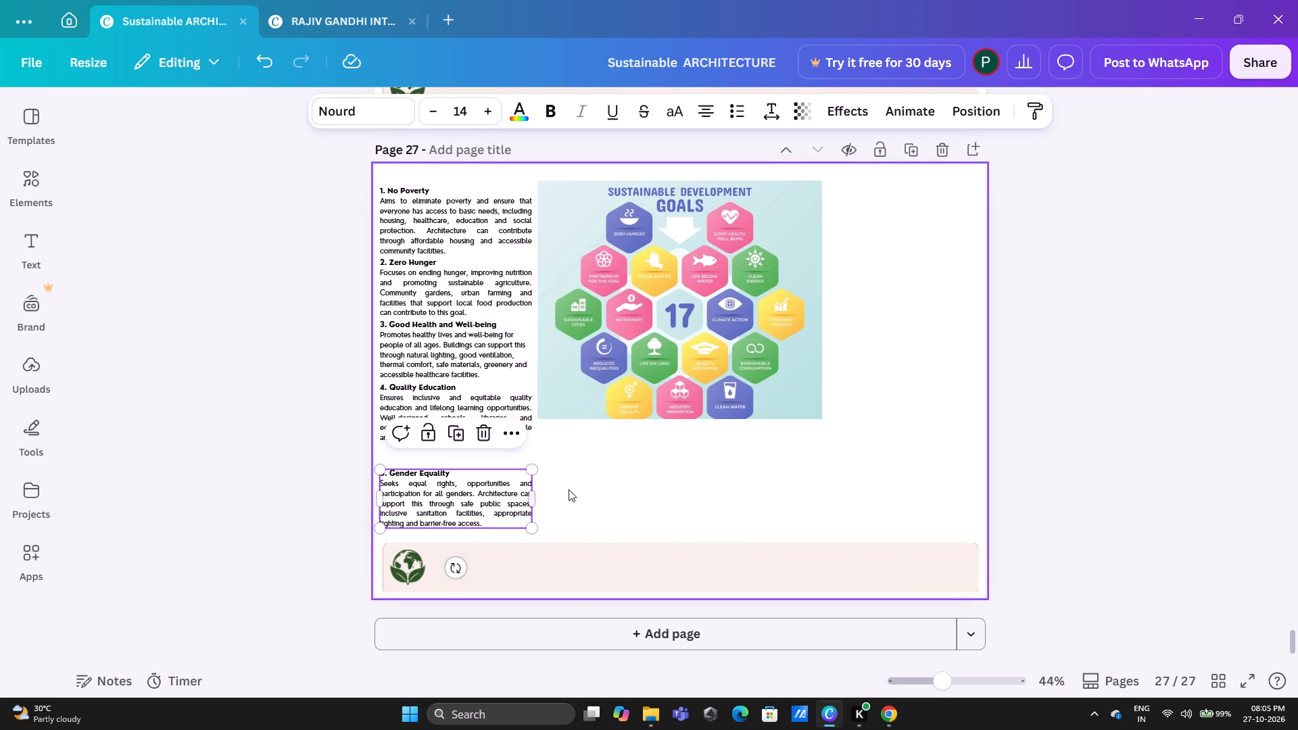
key(Up)
key(Up)
key(Up)
key(Up)
key(Up)
key(Up)
key(Up)
key(Up)
key(Up)
key(Up)
key(Up)
key(Up)
key(Up)
key(Up)
key(Up)
key(Up)
key(Up)
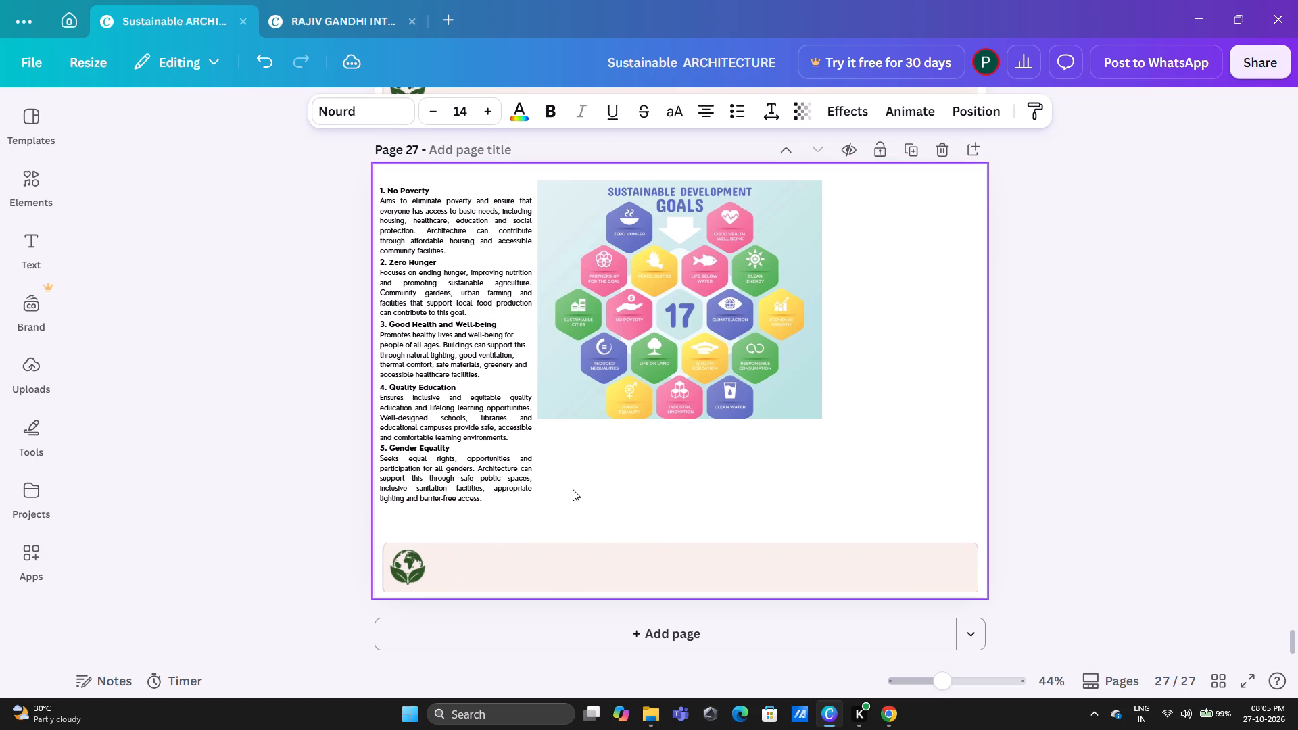
click(595, 485)
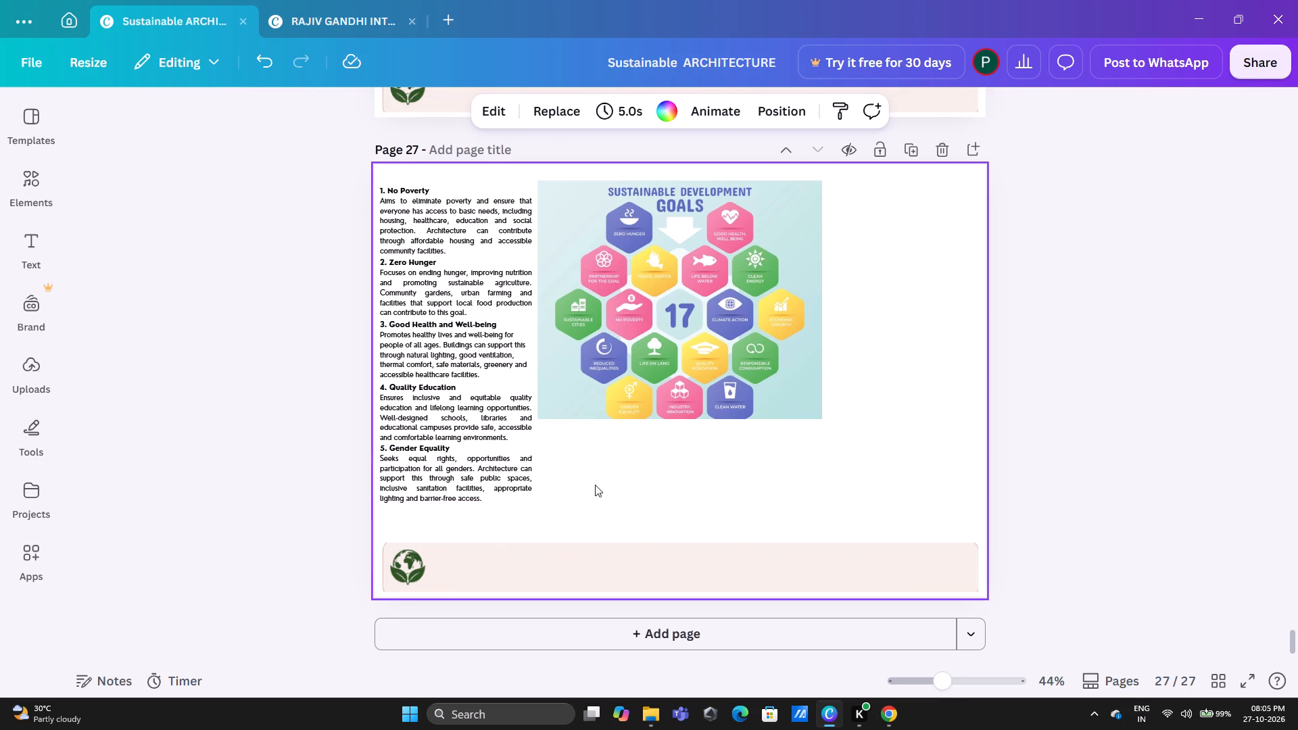
Shrink the Sustainable Development Goals infographic and reposition it with more room for the text column beside it.
click(704, 374)
drag(824, 178, 786, 221)
drag(630, 328, 647, 325)
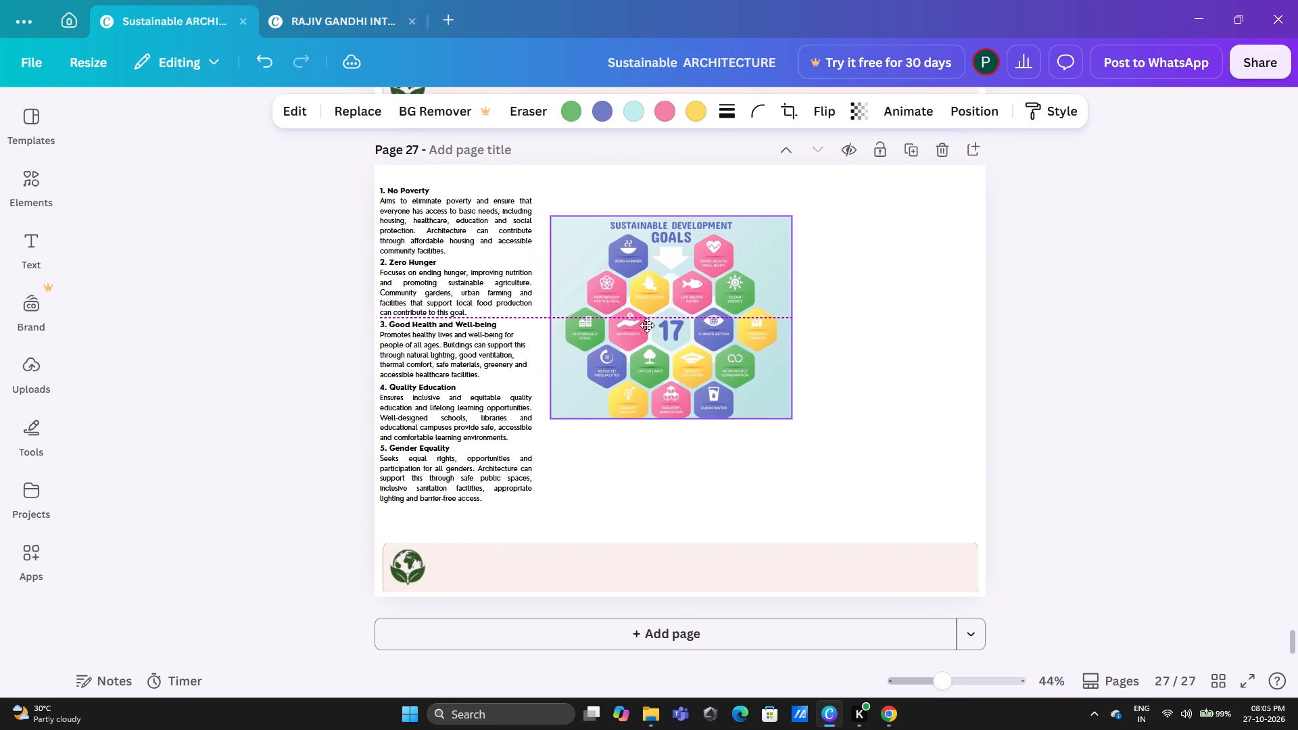
drag(647, 325, 647, 305)
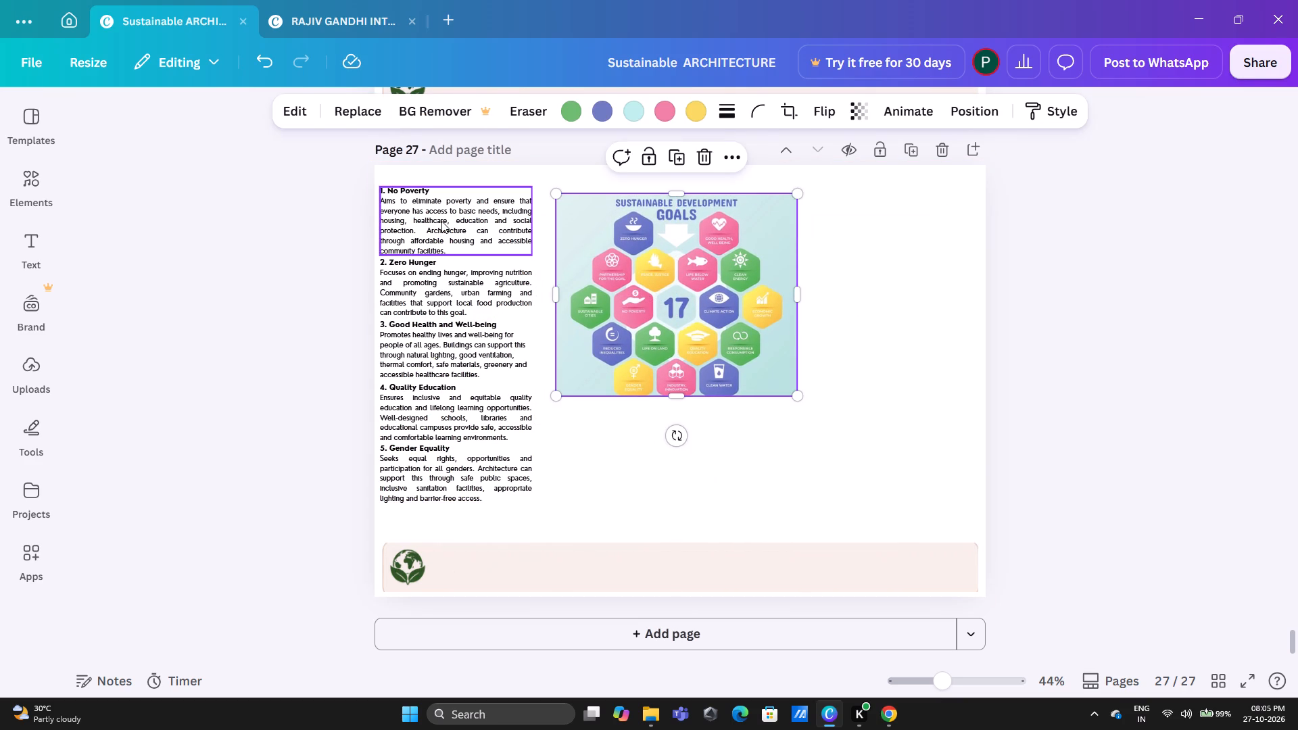
Widen all five goal text boxes equally, from No Poverty to Gender Equality, so they reach almost to the infographic's left edge.
click(441, 221)
drag(536, 217, 552, 217)
click(473, 314)
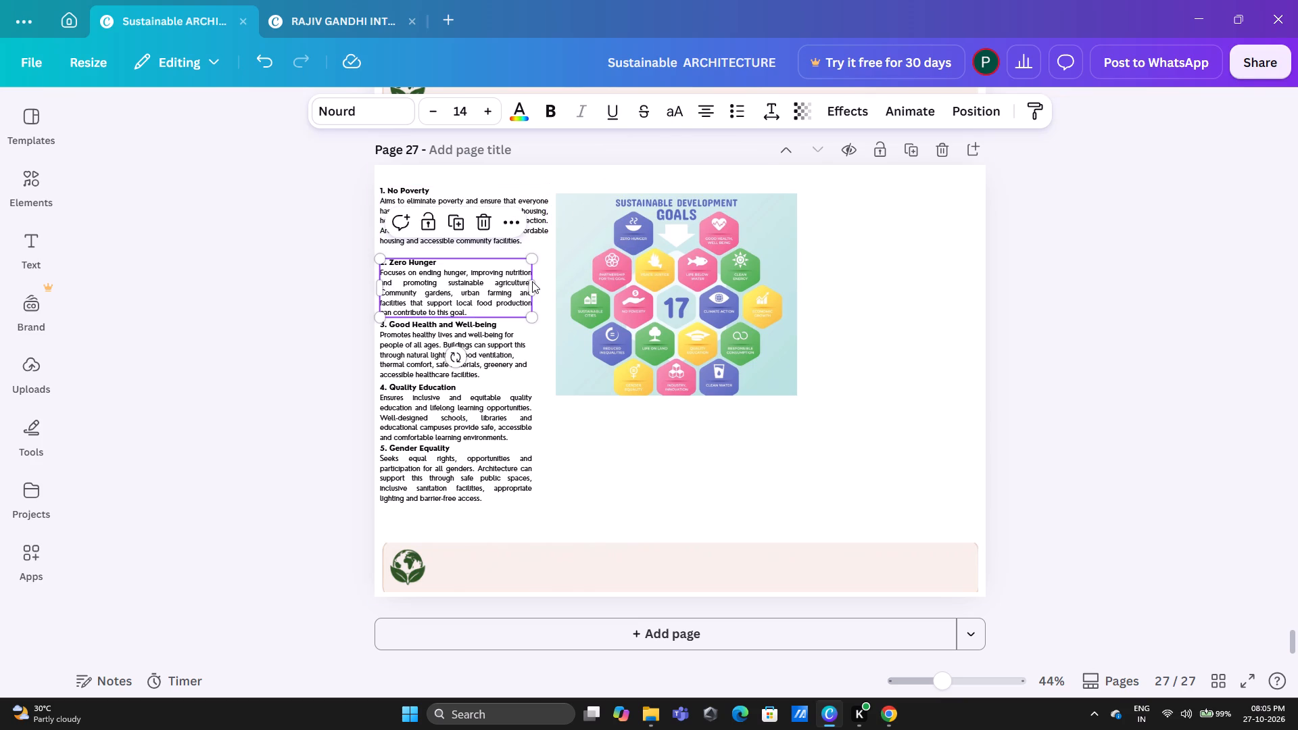
drag(532, 288, 548, 285)
click(410, 357)
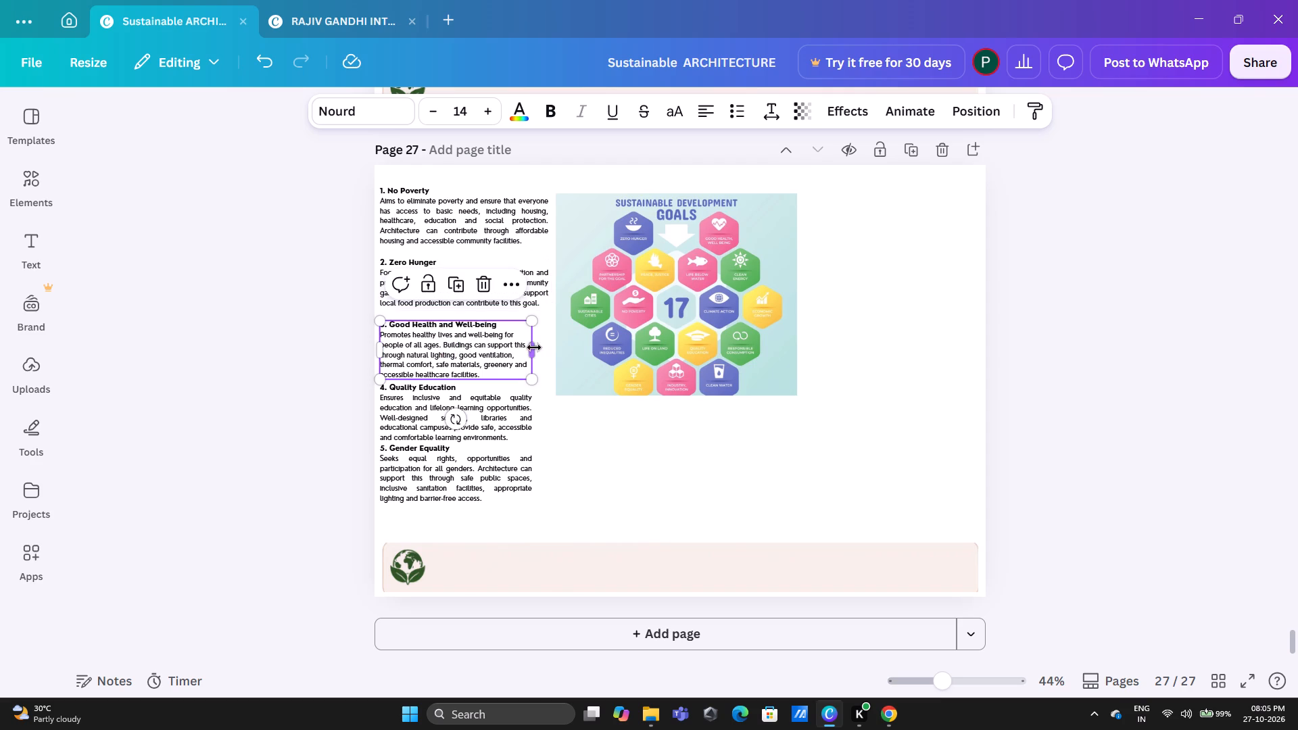
drag(533, 348, 549, 342)
click(424, 410)
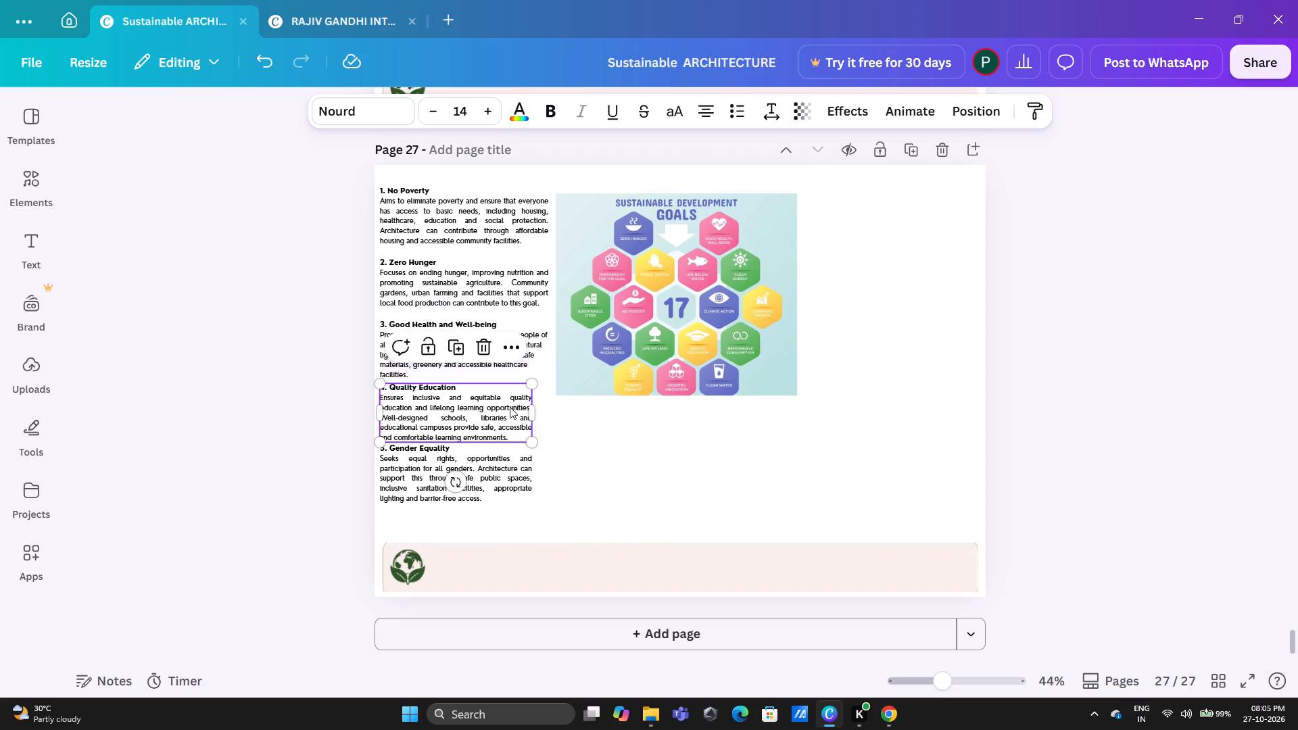
drag(533, 410, 550, 406)
click(575, 445)
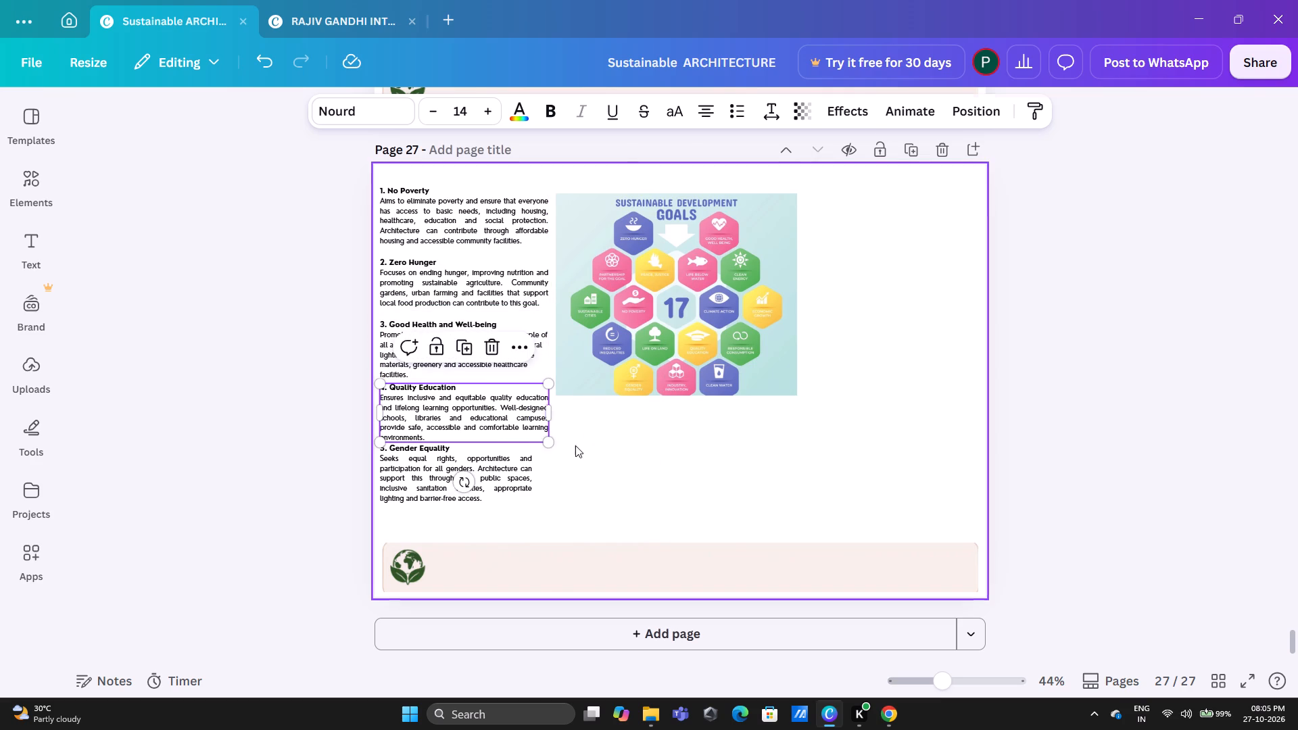
click(496, 463)
drag(534, 471, 542, 470)
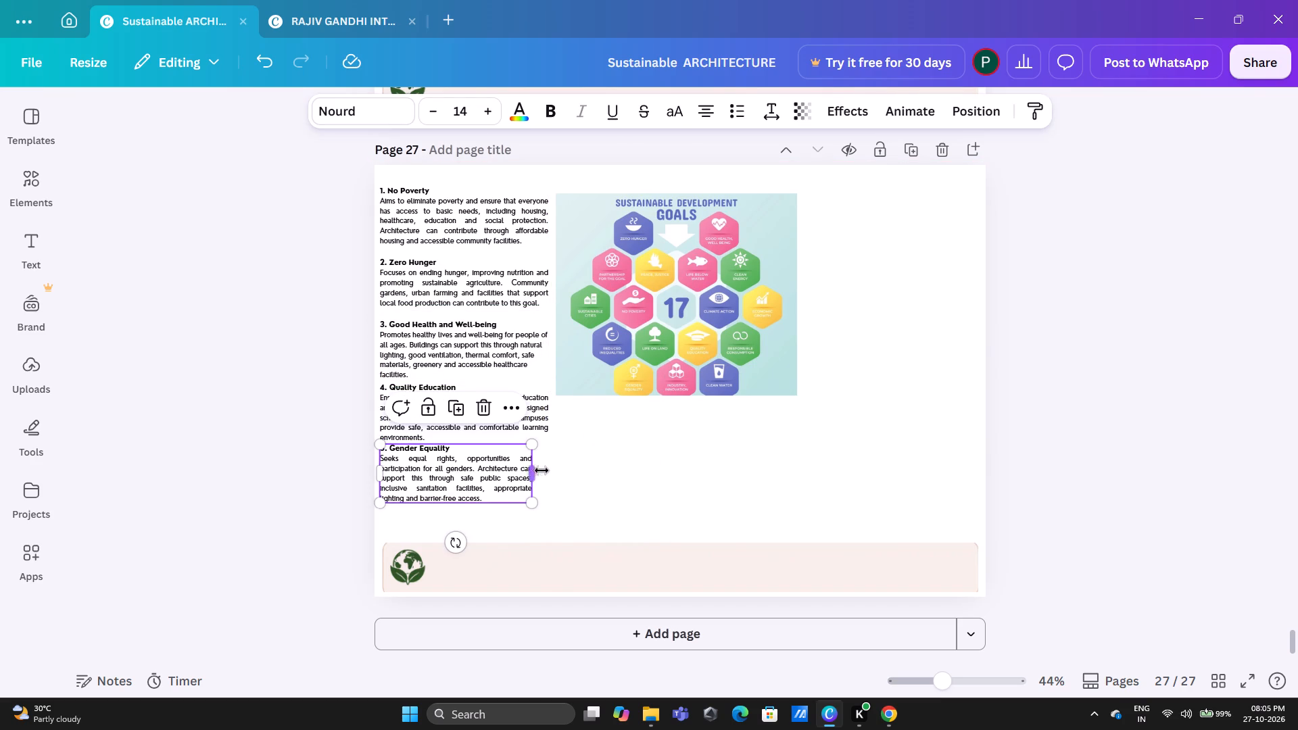
drag(542, 470, 548, 470)
click(580, 466)
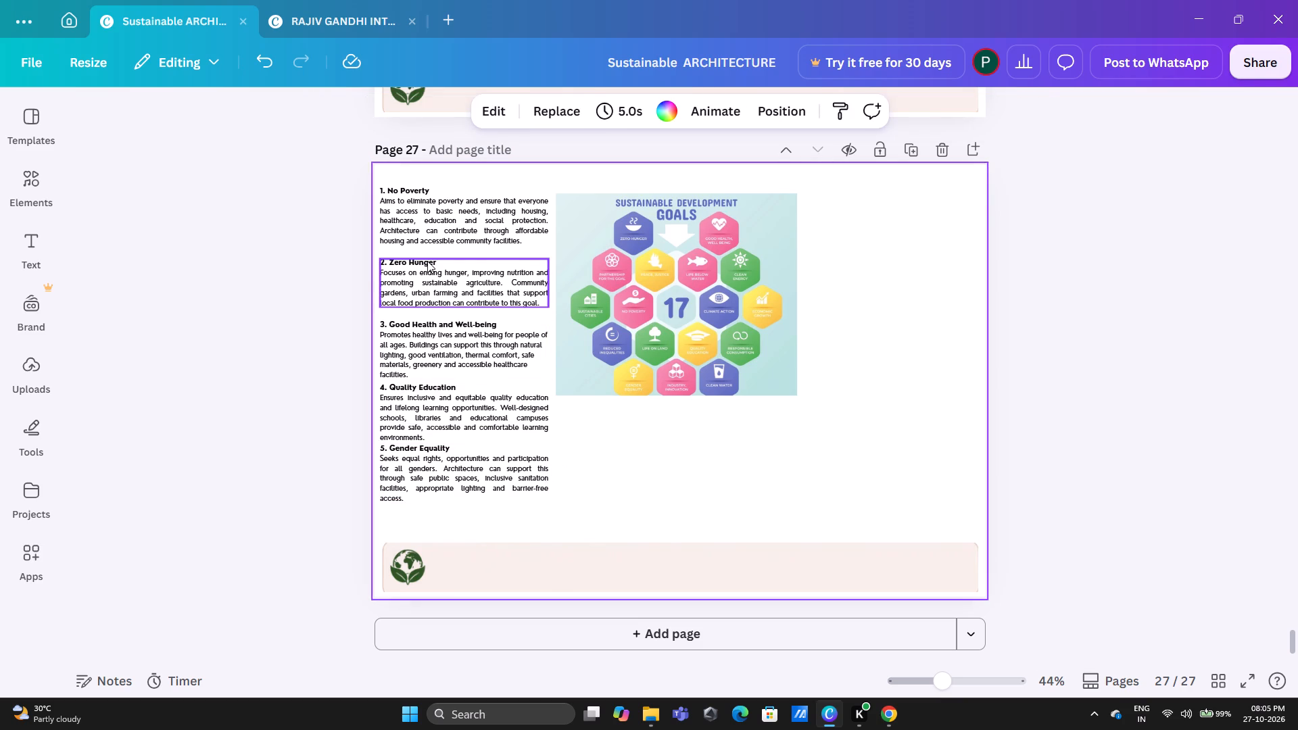
Nudge the Zero Hunger text up until it sits directly below the No Poverty paragraph.
click(427, 261)
key(Up)
key(Up)
key(Up)
key(Up)
key(Up)
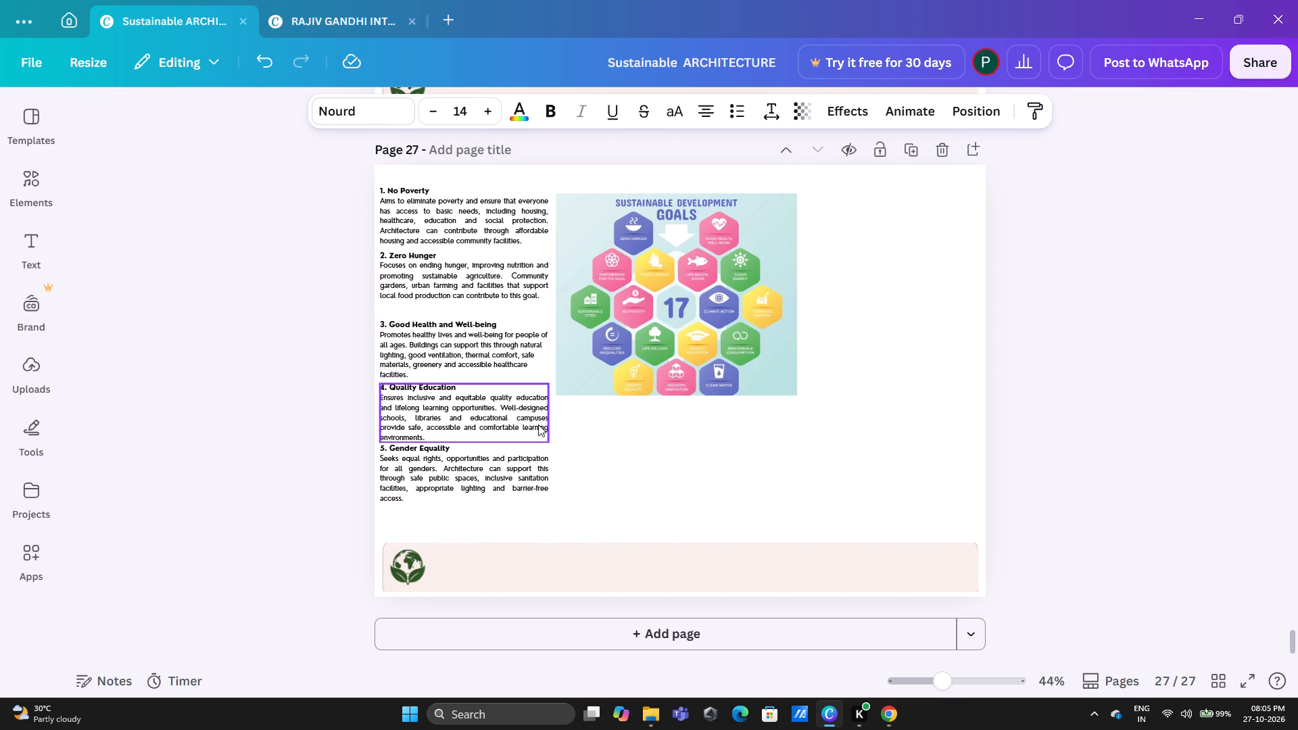
key(Up)
key(Up)
key(Up)
Nudge the Good Health and Well-being text up until it sits directly below the Zero Hunger paragraph.
click(473, 342)
key(Up)
key(Up)
key(Up)
key(Up)
key(Up)
key(Up)
key(Up)
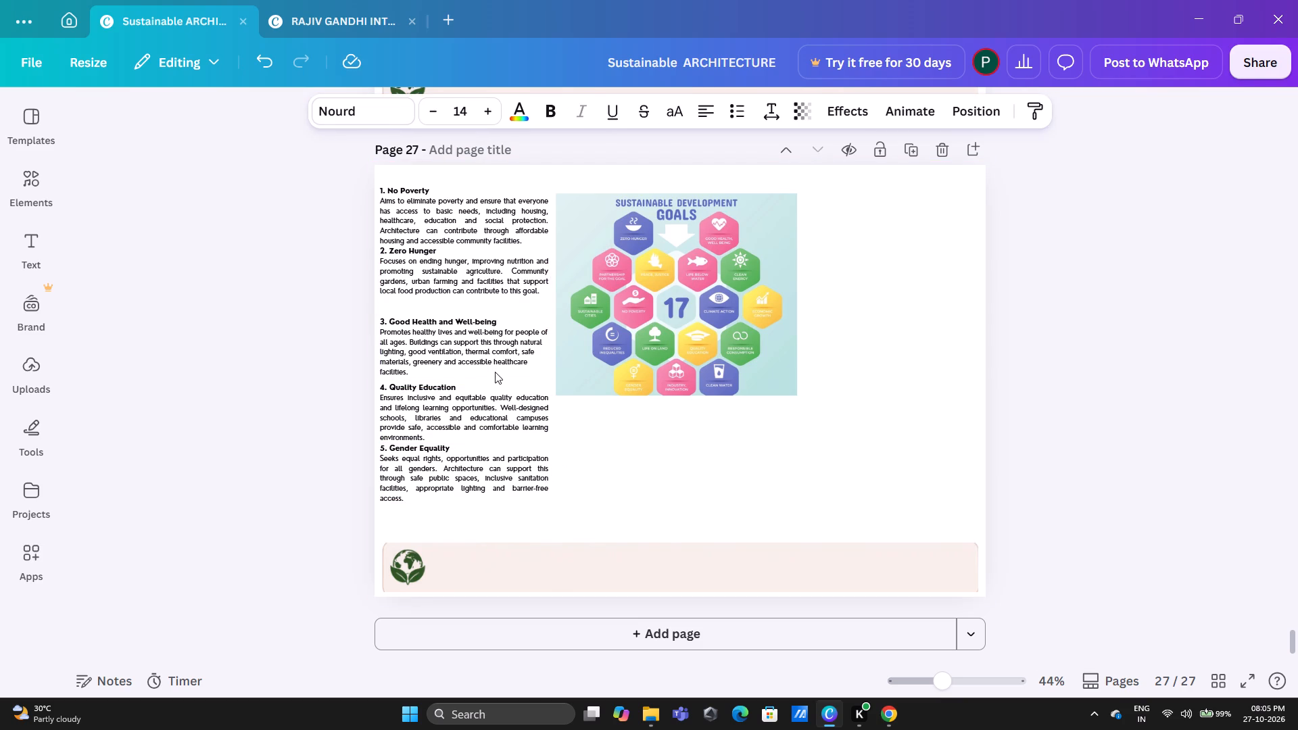
key(Up)
key(Up)
key(Up)
key(Up)
key(Up)
key(Up)
key(Up)
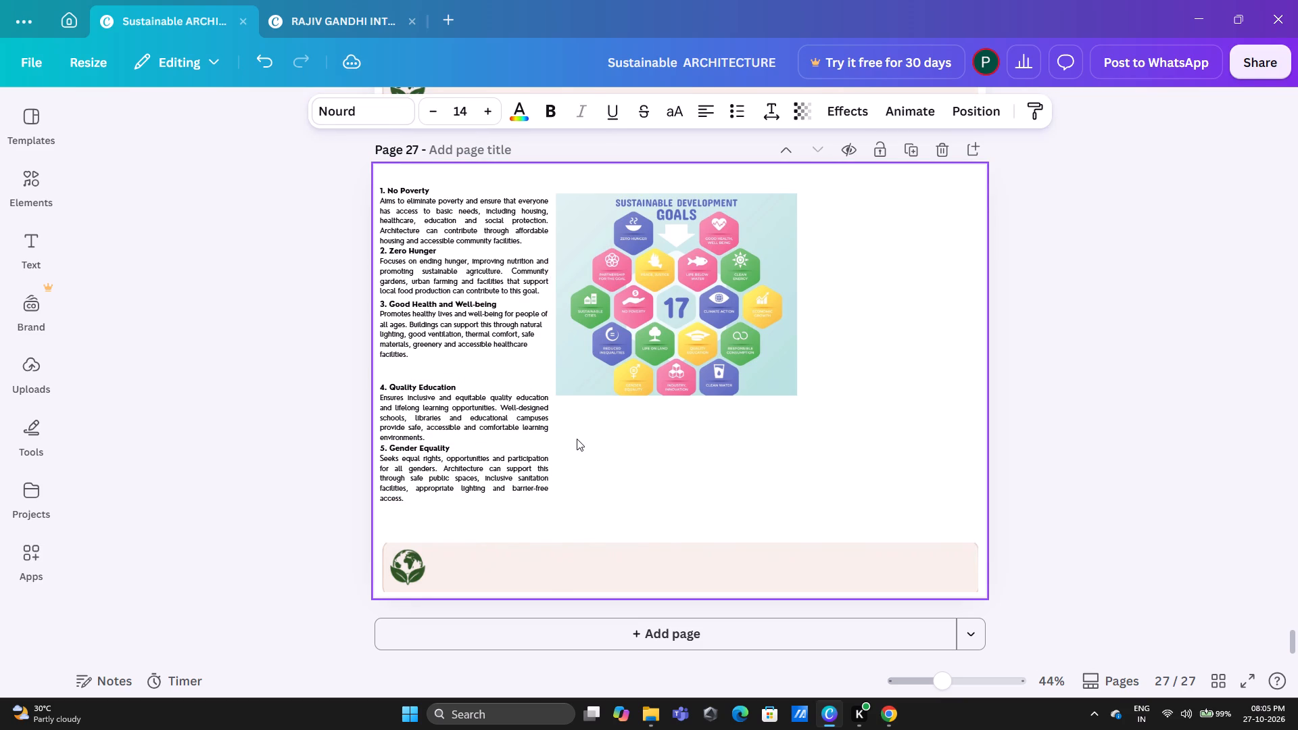
key(Up)
key(Up)
Nudge the Quality Education text up until it sits directly below the Good Health and Well-being paragraph.
click(485, 410)
key(Up)
key(Up)
key(Up)
key(Up)
key(Up)
key(Up)
key(Up)
key(Up)
key(Up)
key(Up)
key(Up)
key(Up)
key(Up)
key(Up)
key(Up)
key(Up)
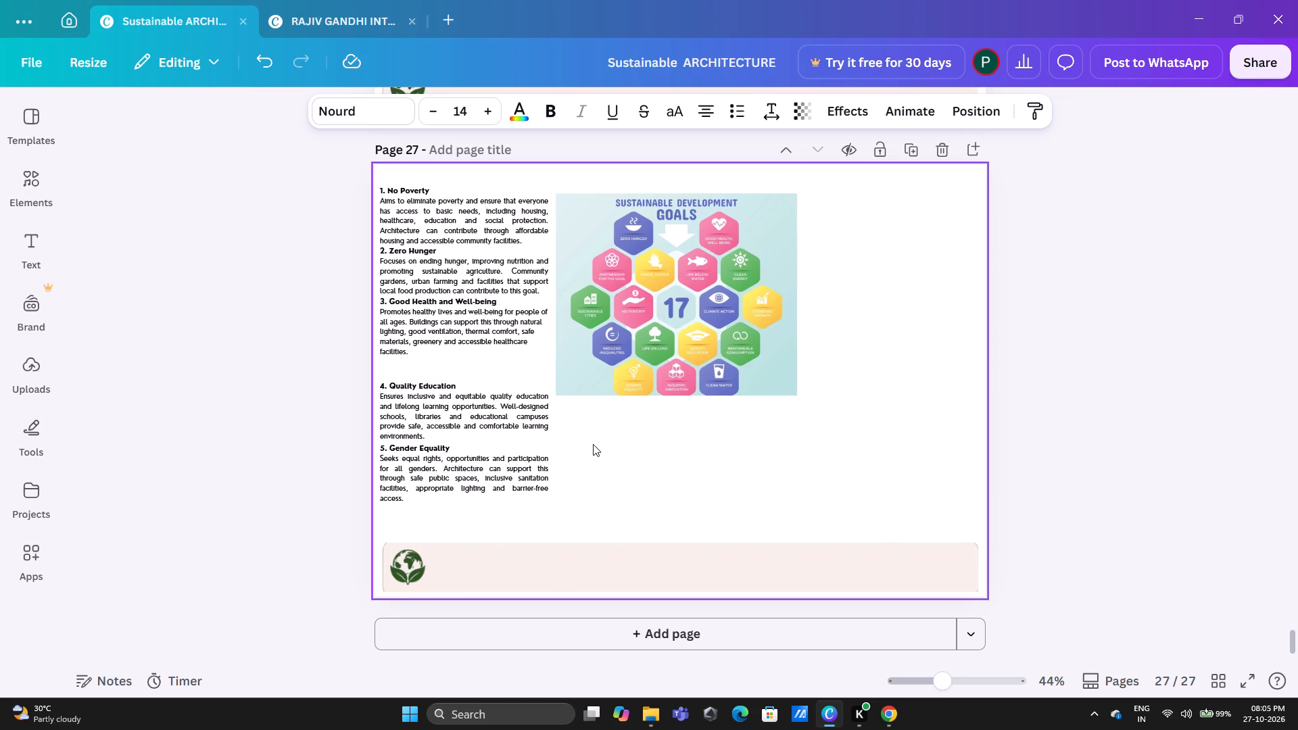
key(Up)
click(505, 460)
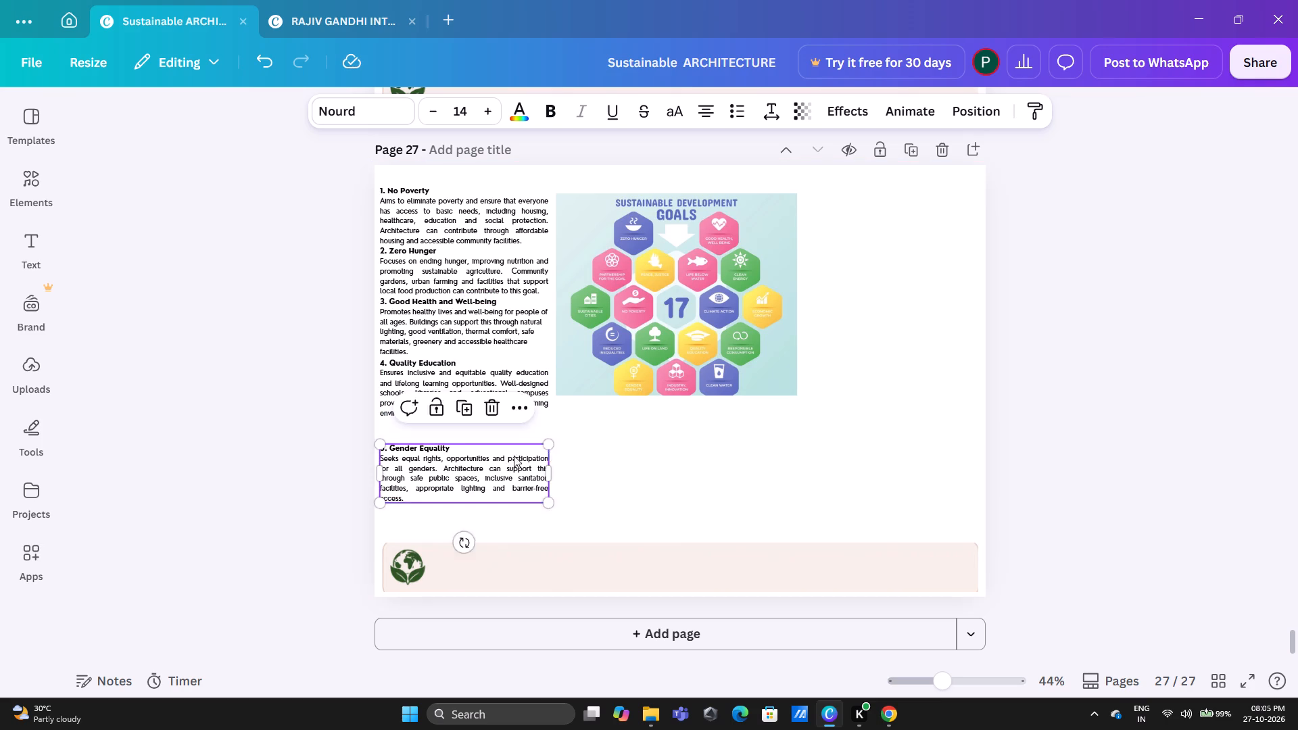
key(Up)
key(Up)
key(Up)
key(Up)
key(Up)
key(Up)
key(Up)
key(Up)
key(Up)
key(Up)
key(Up)
key(Up)
key(Up)
key(Up)
key(Up)
key(Up)
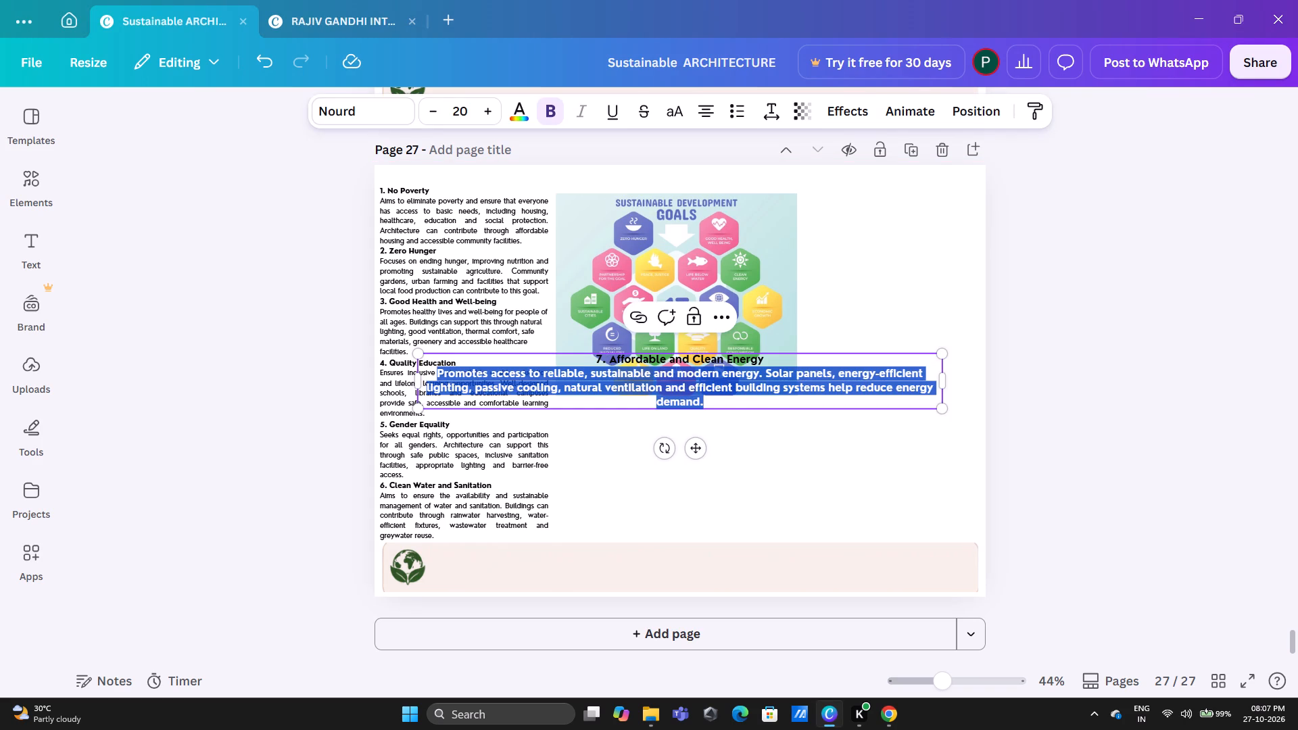
click(543, 112)
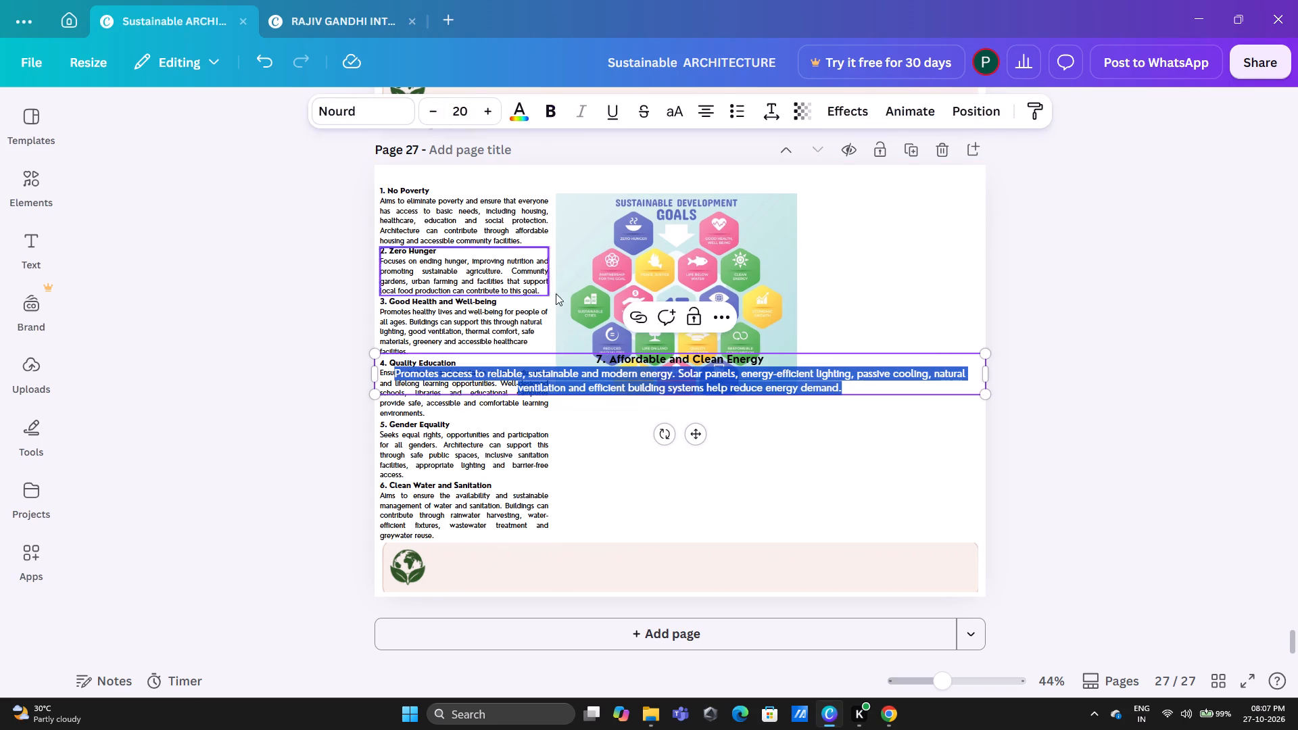
Set the Affordable and Clean Energy text to font size 14 and left-align its heading.
click(767, 517)
double_click(718, 390)
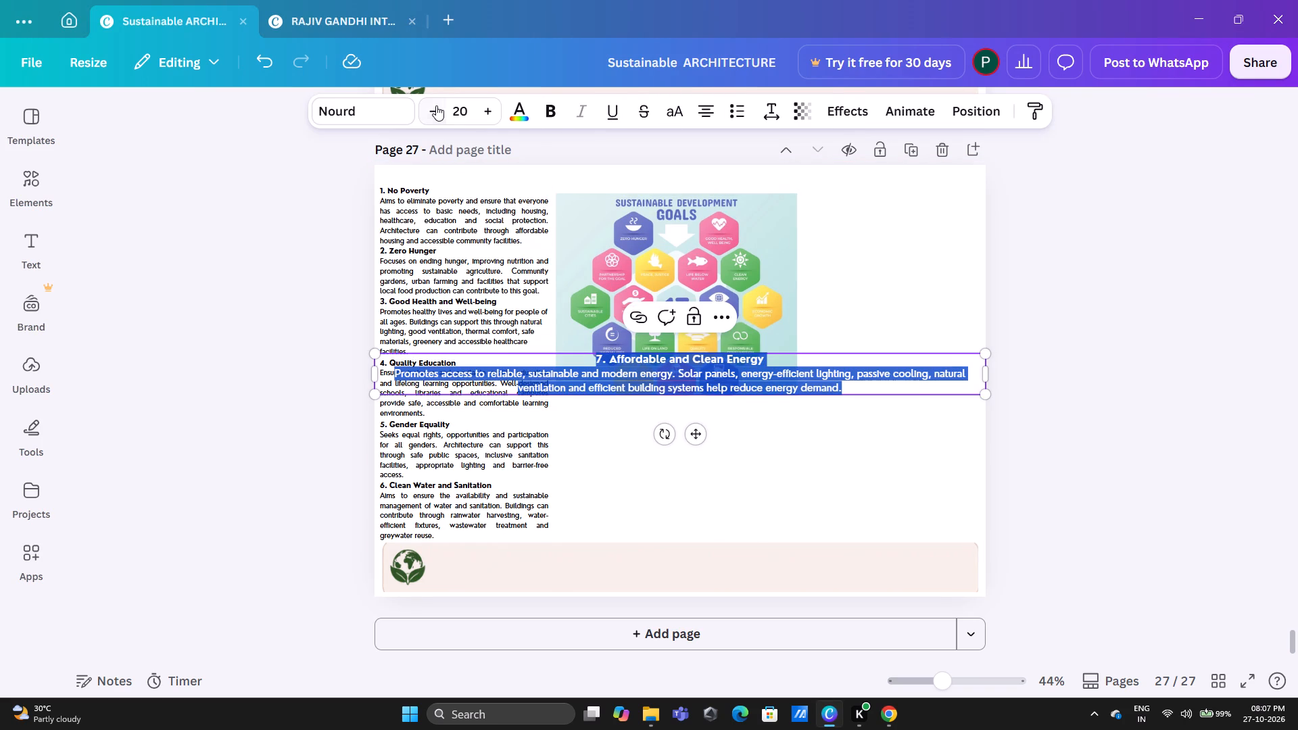
triple_click(434, 105)
triple_click(434, 105)
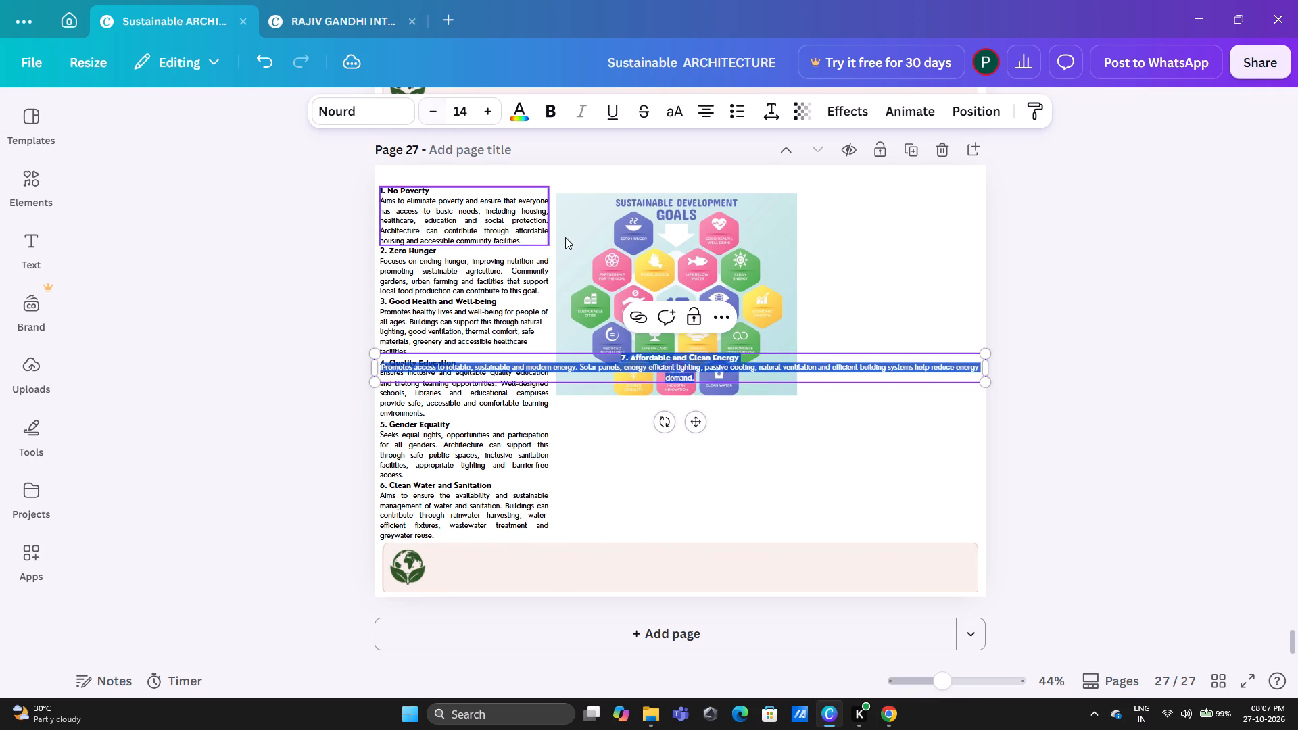
click(667, 366)
triple_click(680, 359)
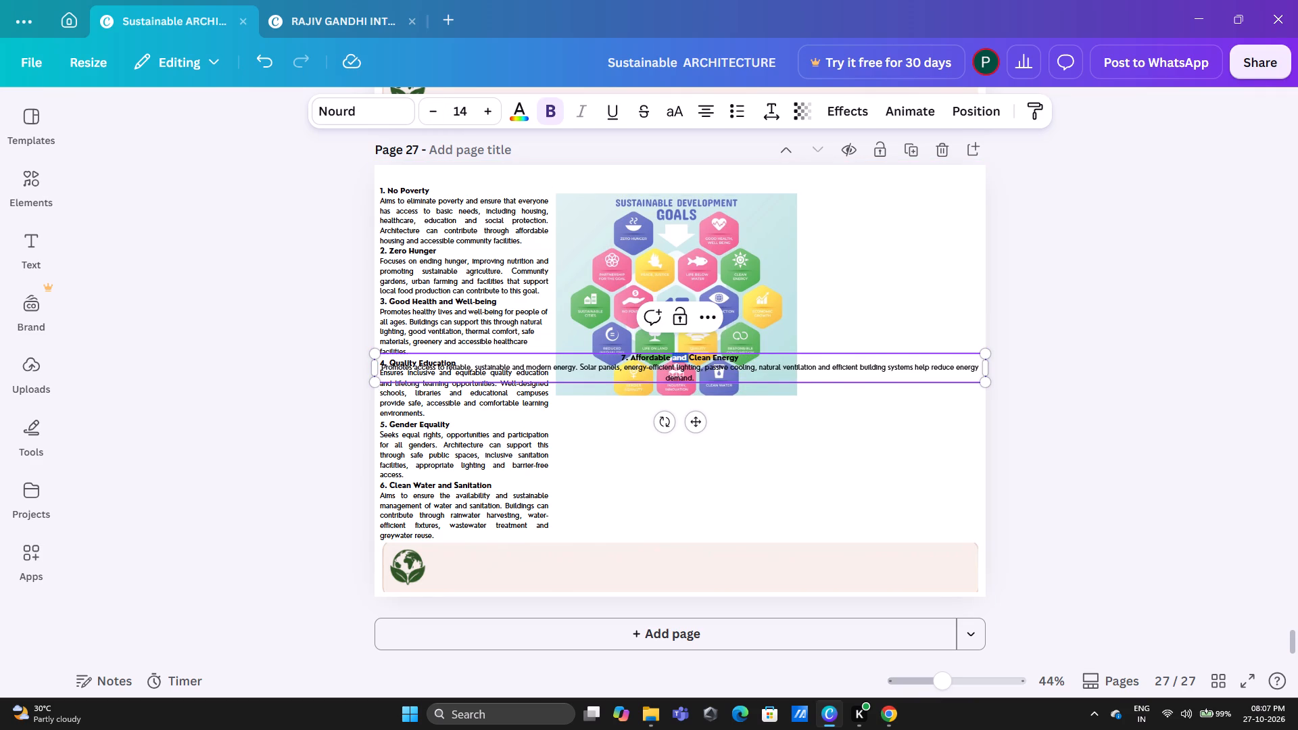
click(700, 105)
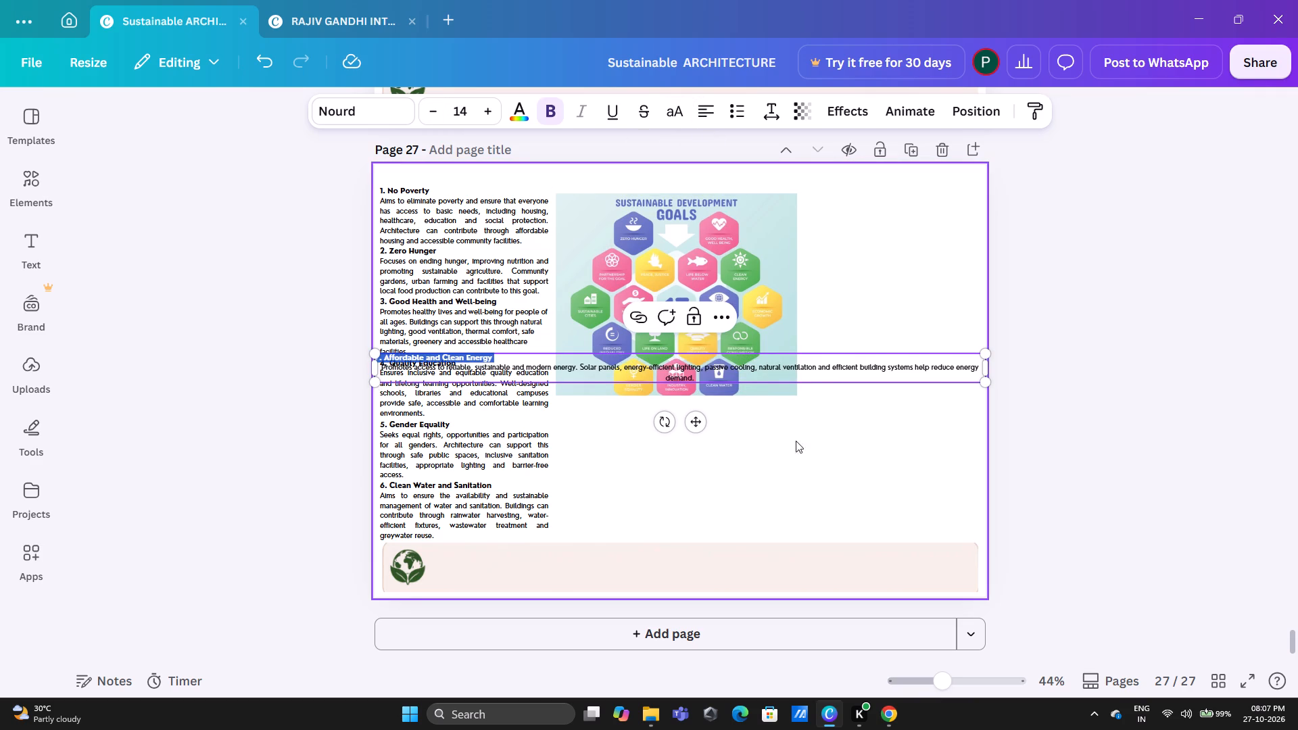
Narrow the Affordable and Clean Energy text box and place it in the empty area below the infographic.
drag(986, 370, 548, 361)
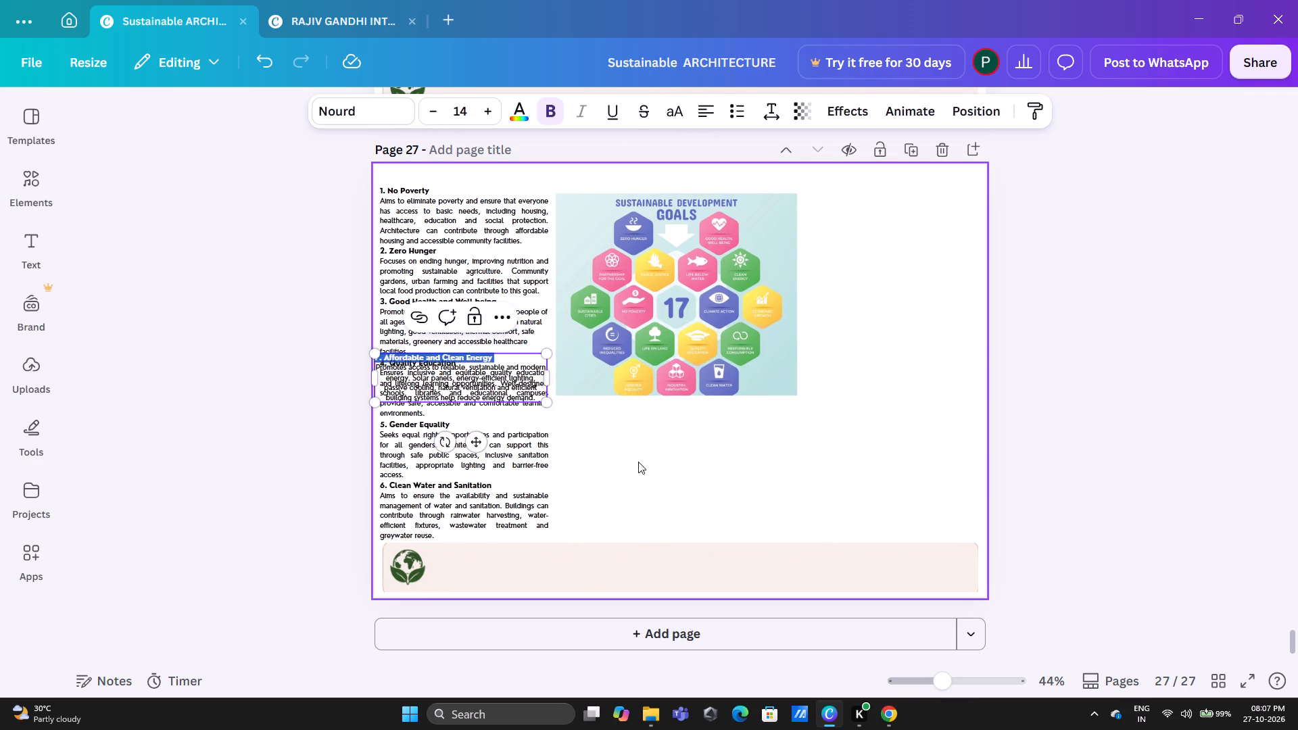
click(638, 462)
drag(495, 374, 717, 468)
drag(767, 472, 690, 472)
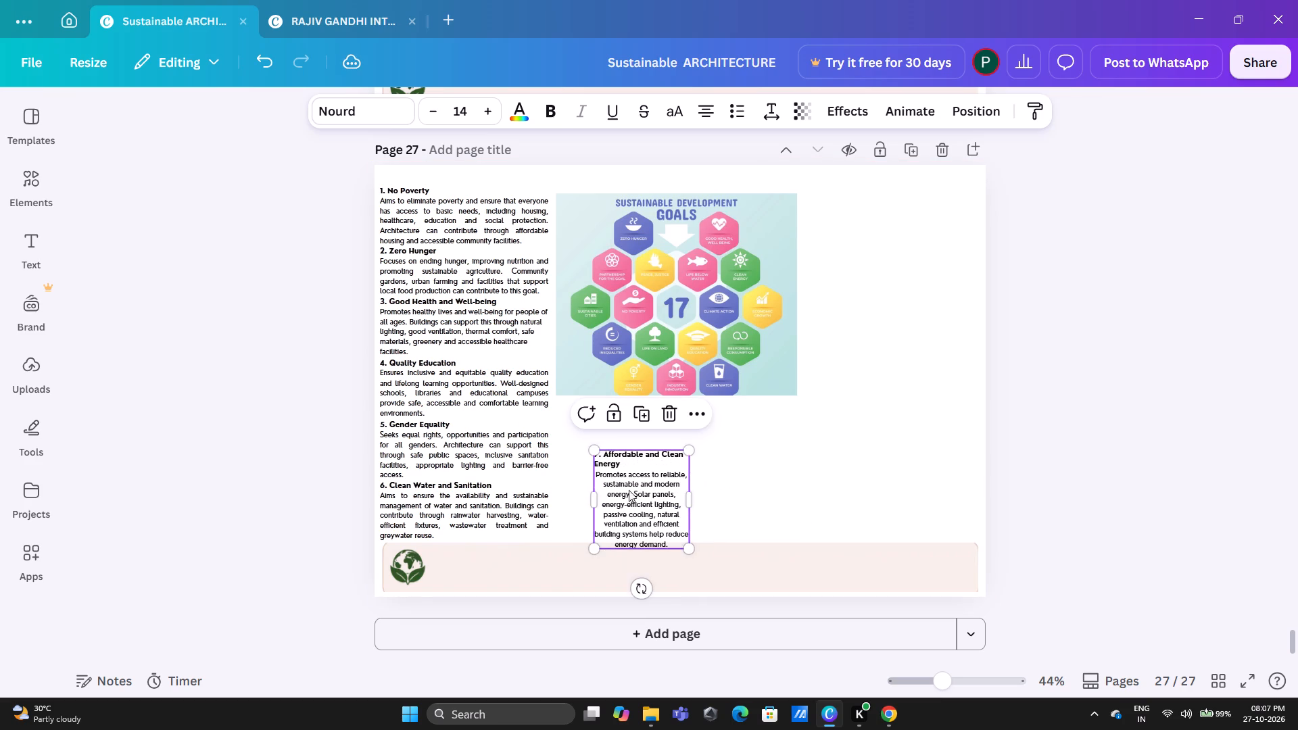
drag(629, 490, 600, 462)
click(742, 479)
Reduce the font size of the goal 1 to goal 6 text boxes, No Poverty through Clean Water and Sanitation, to 13.
double_click(443, 218)
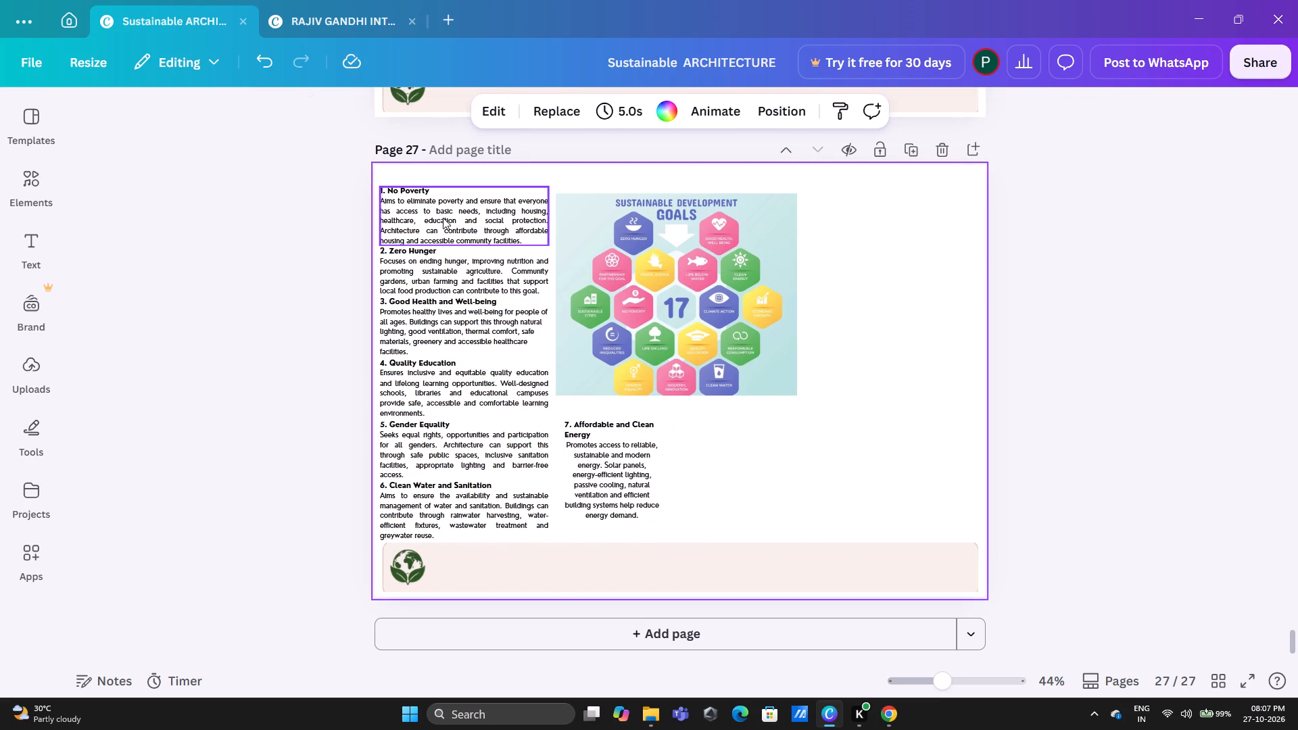
click(430, 116)
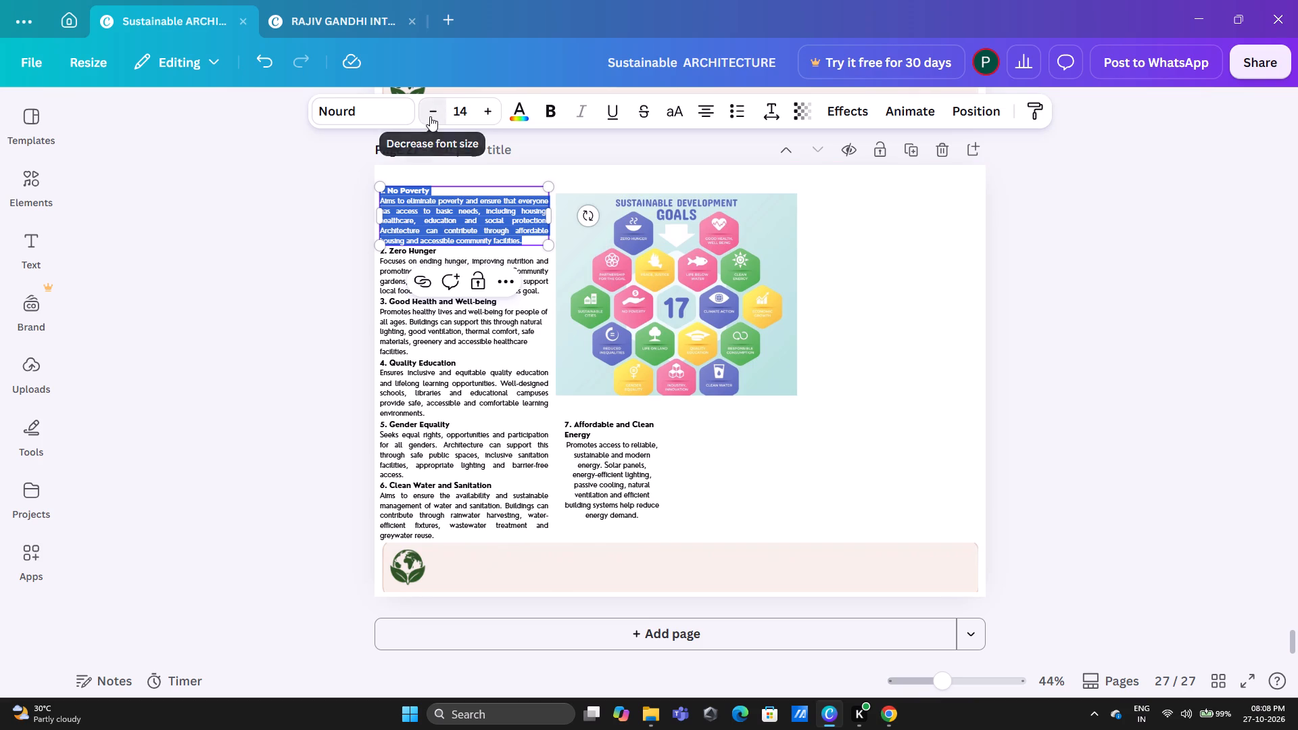
click(308, 285)
double_click(404, 281)
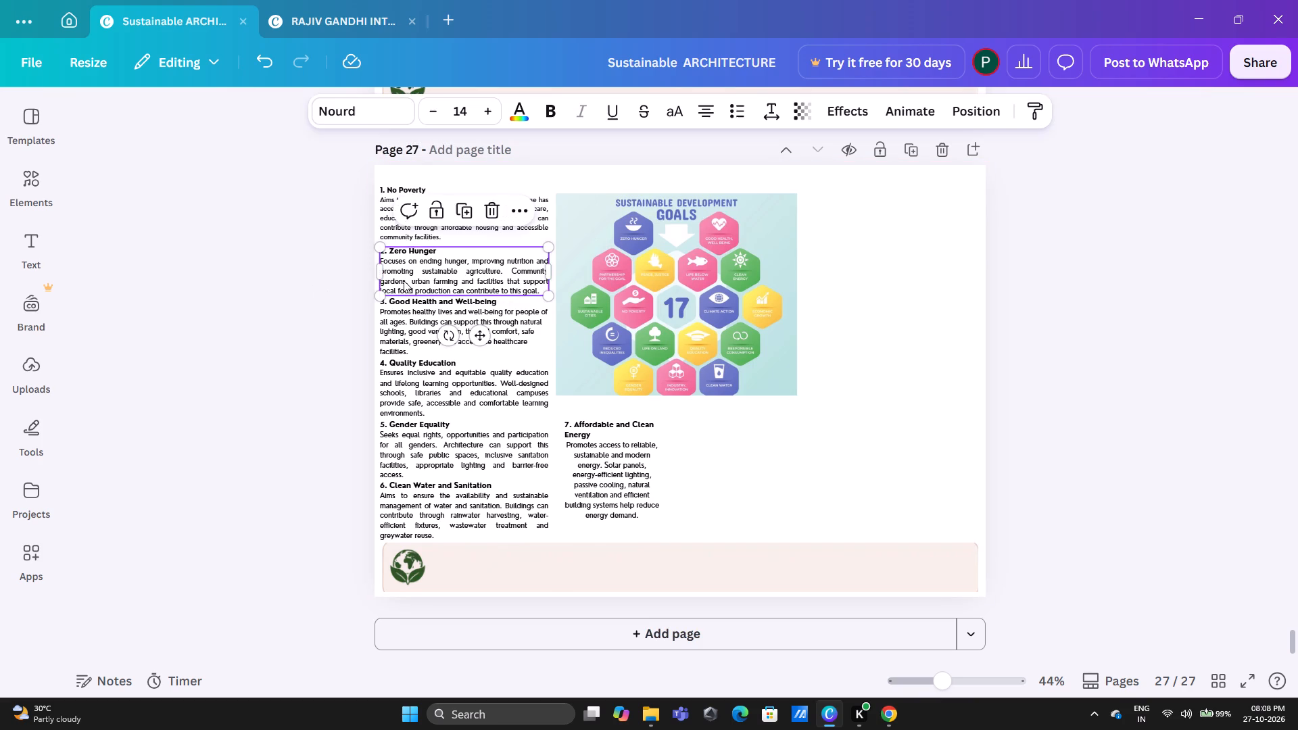
click(431, 112)
click(413, 322)
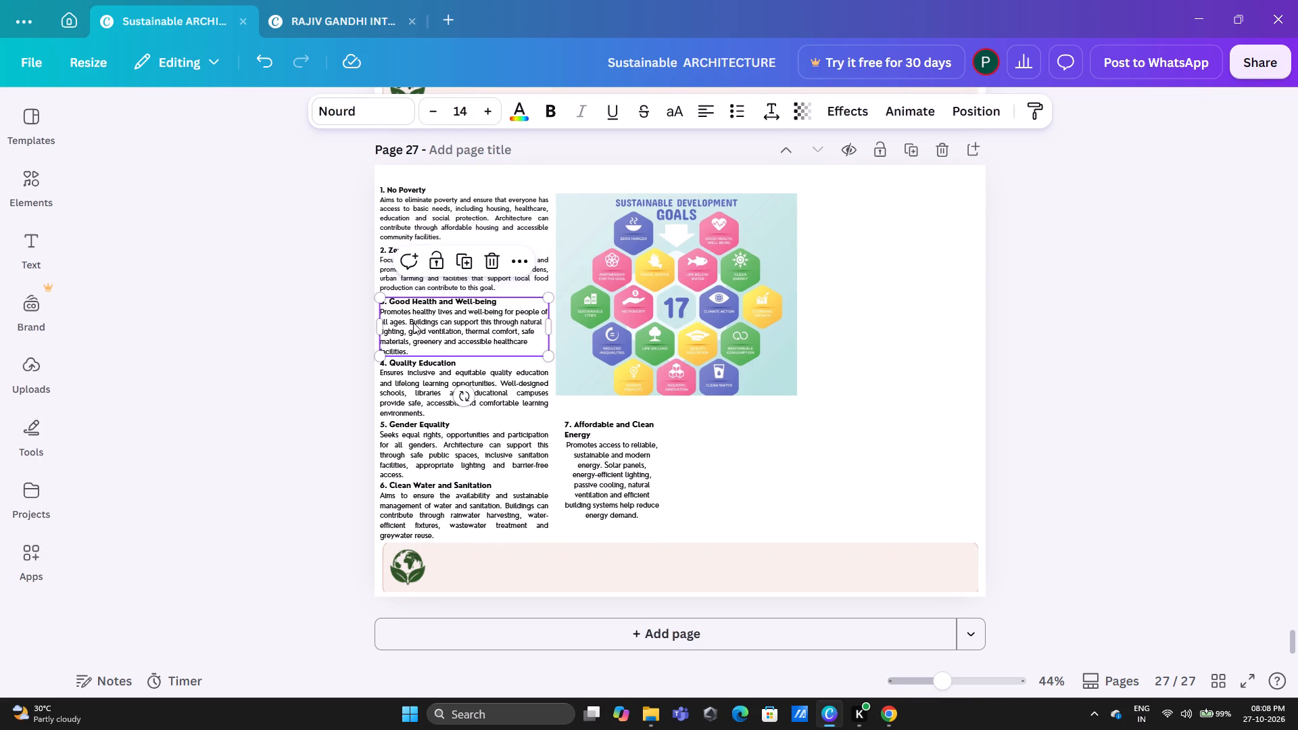
click(434, 118)
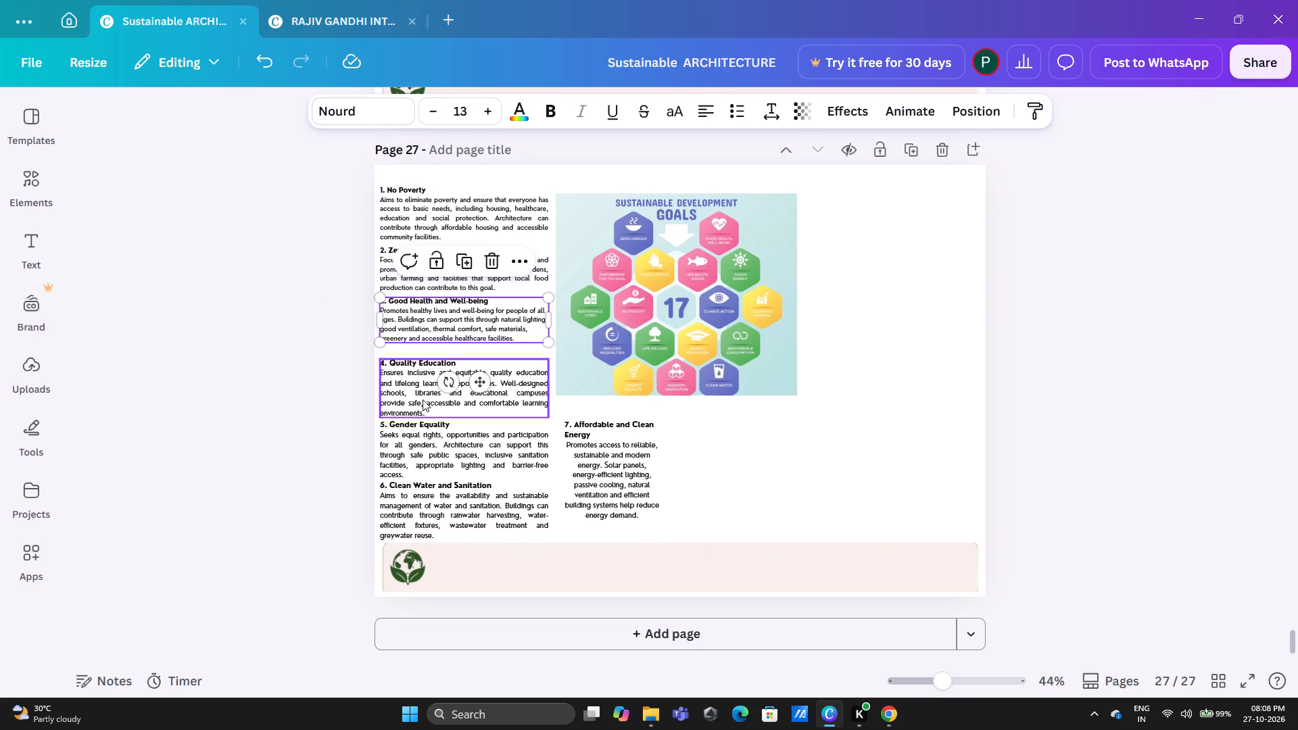
click(423, 399)
click(437, 106)
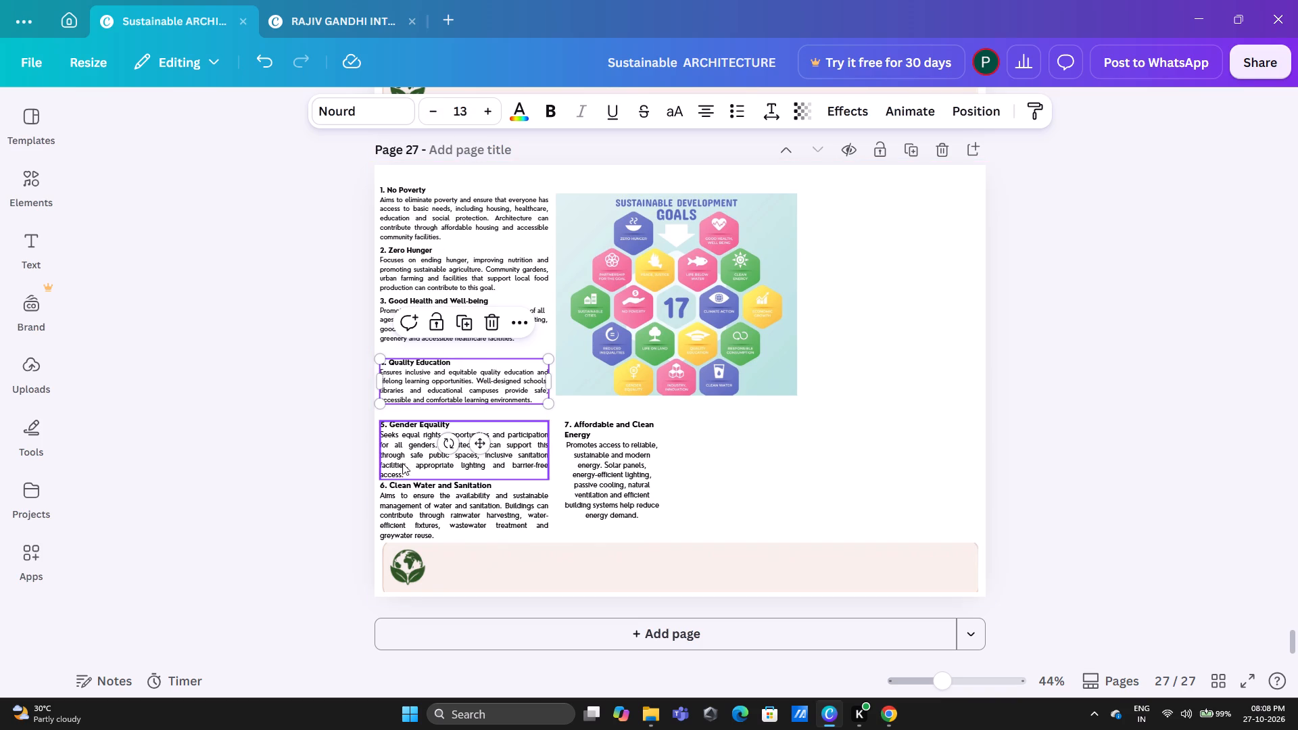
click(402, 457)
click(438, 112)
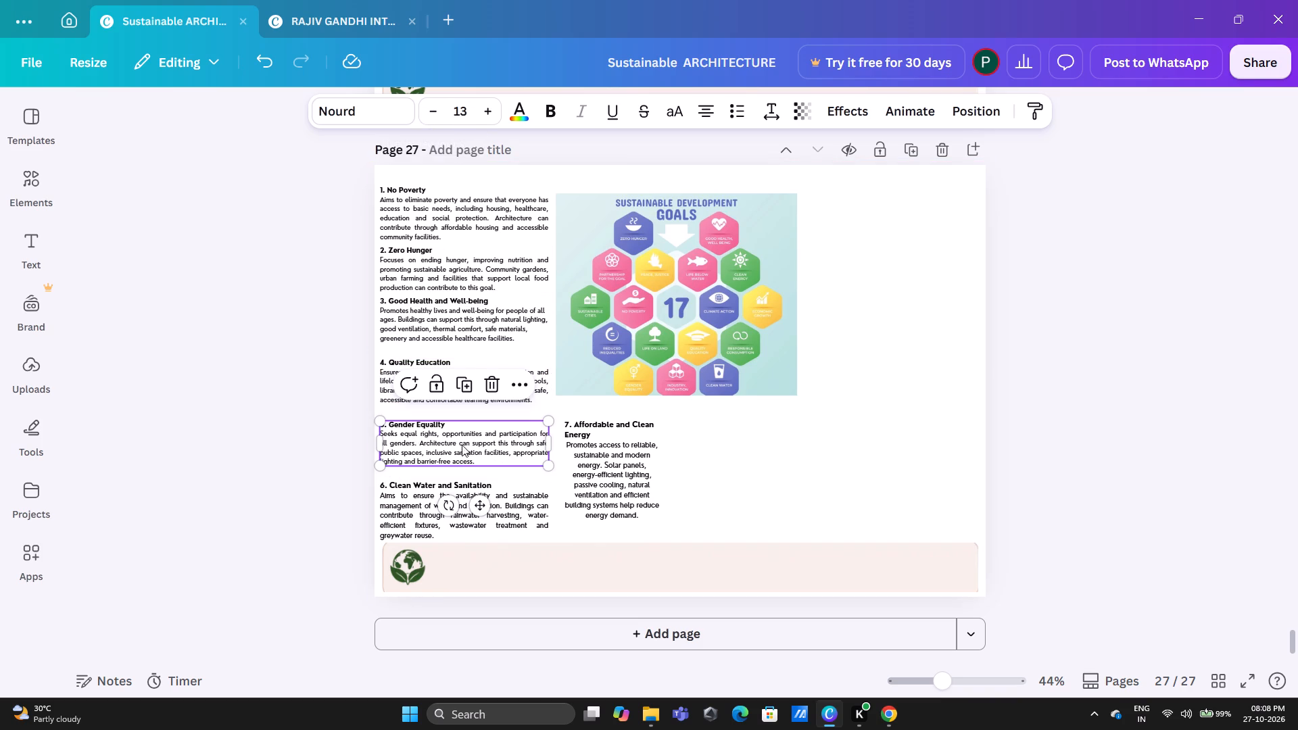
click(401, 502)
click(432, 108)
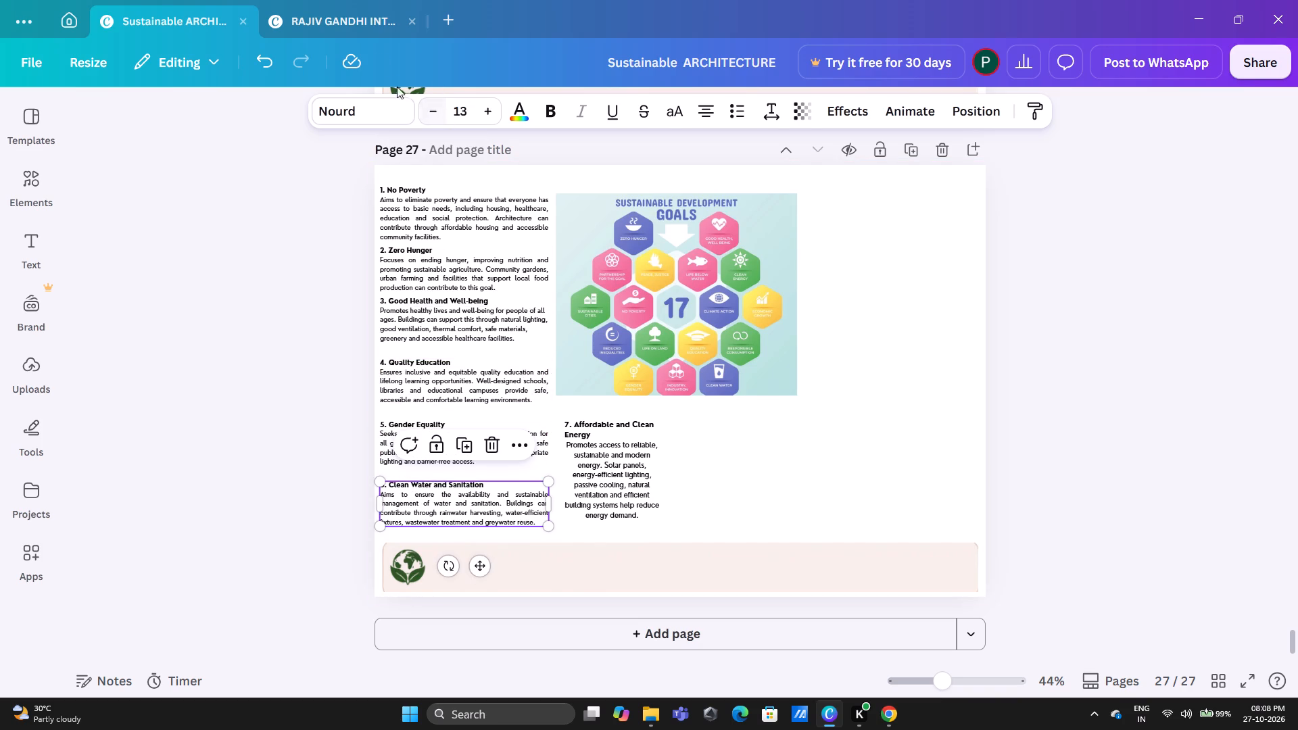
Check the text size of the Zero Hunger block on page 24 of the RAJIV GANDHI INTERNATIONAL AIRPORT design.
click(353, 14)
double_click(442, 213)
click(441, 214)
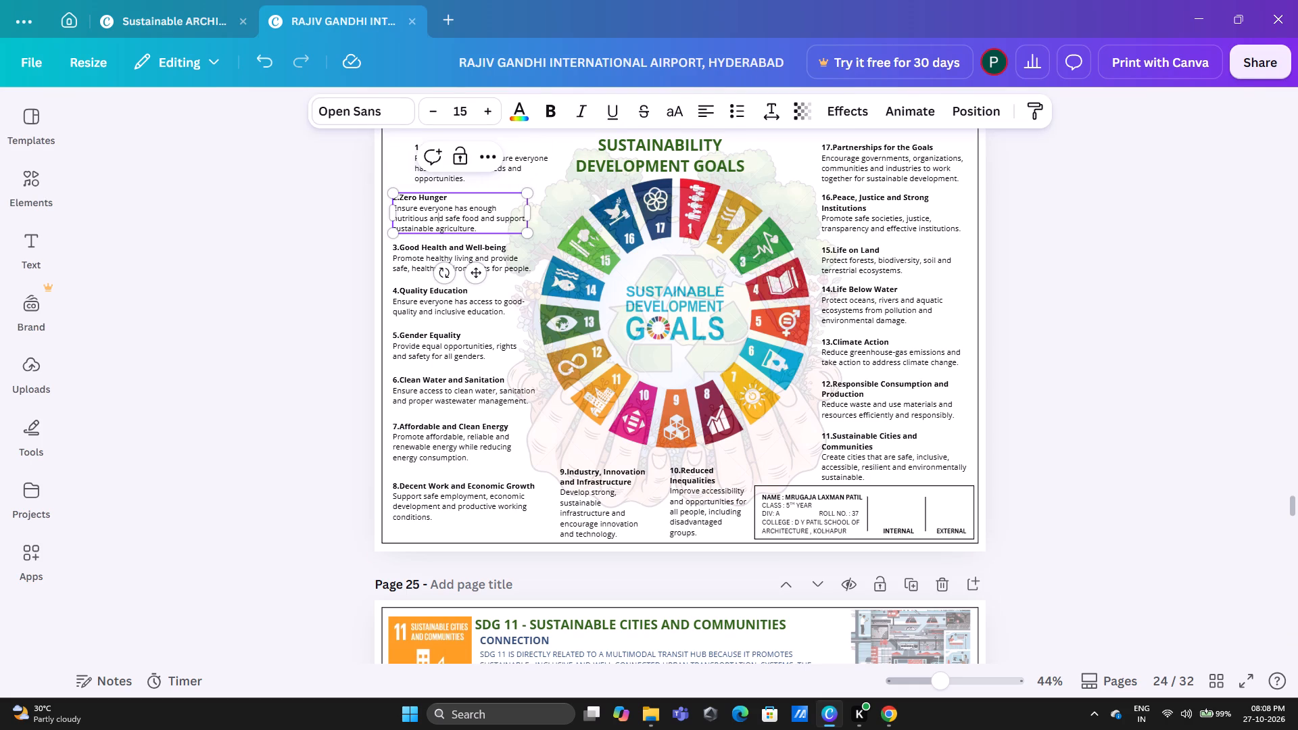
click(195, 32)
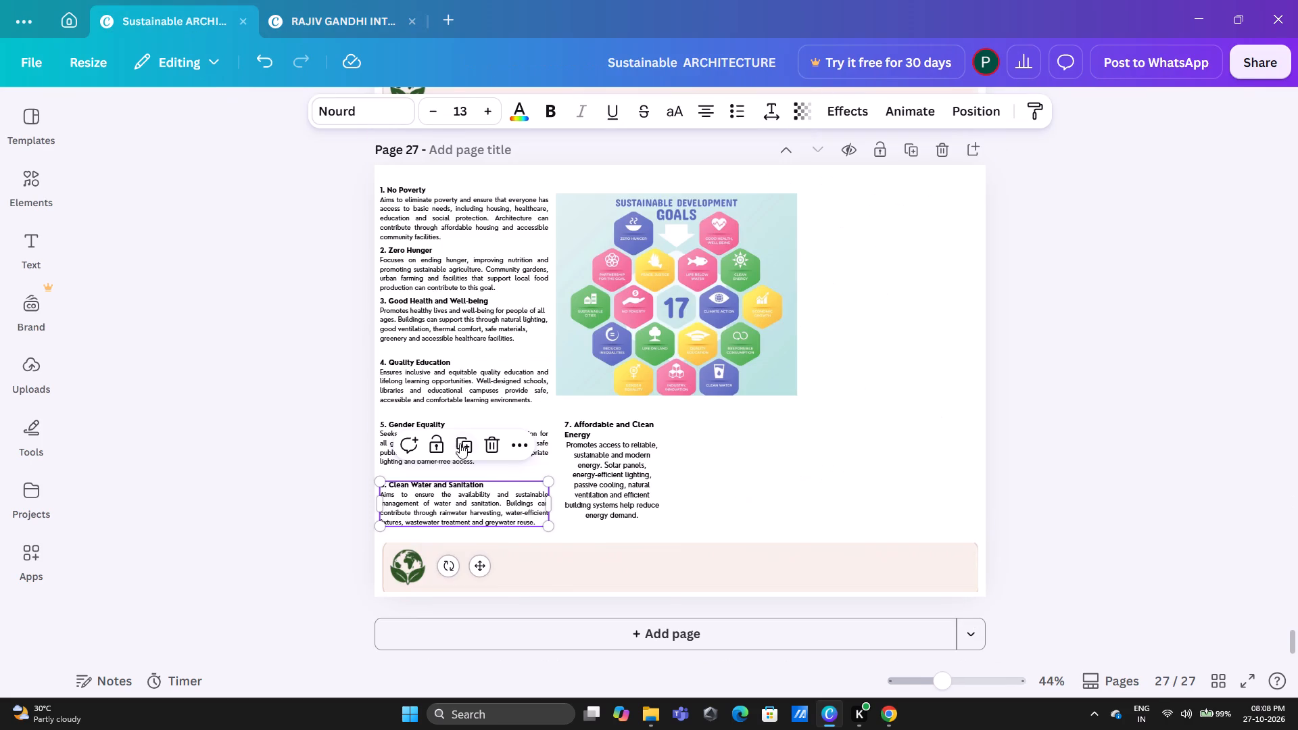
Nudge the Zero Hunger and Good Health and Well-being text boxes up to close the gaps above them.
click(799, 449)
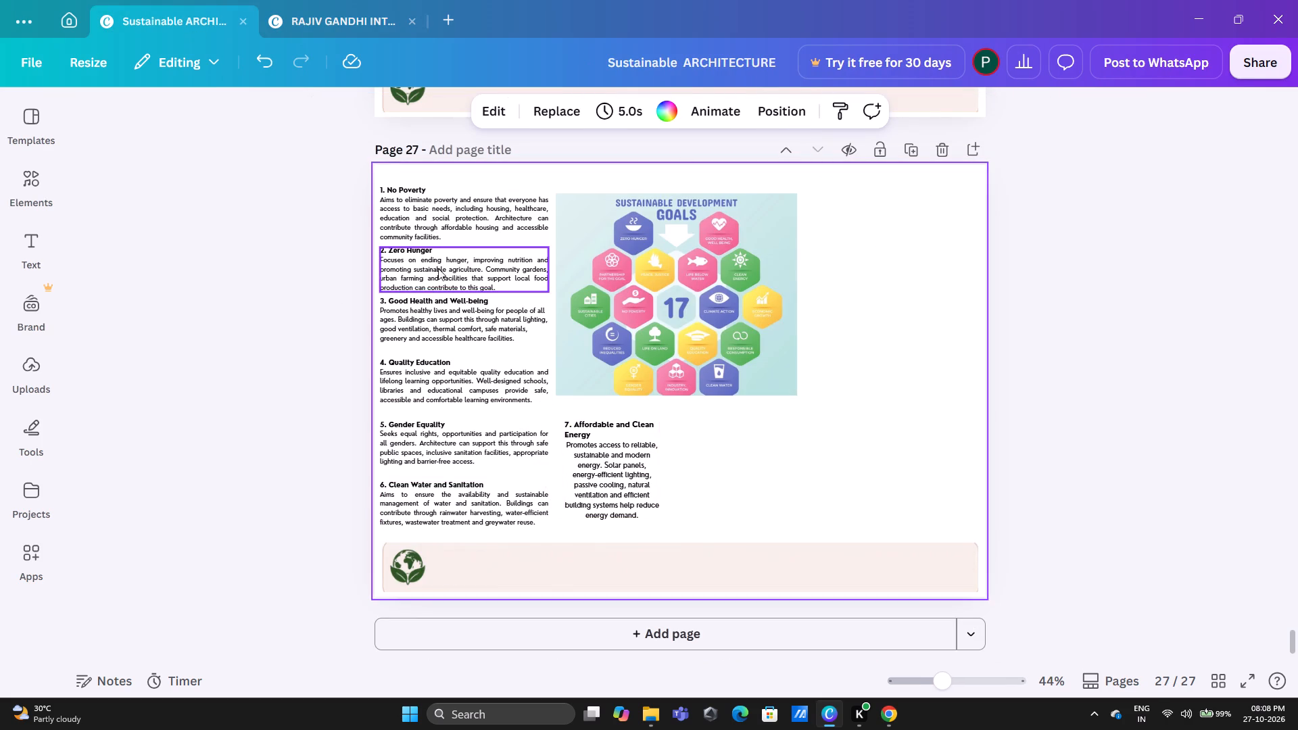
click(435, 263)
key(Up)
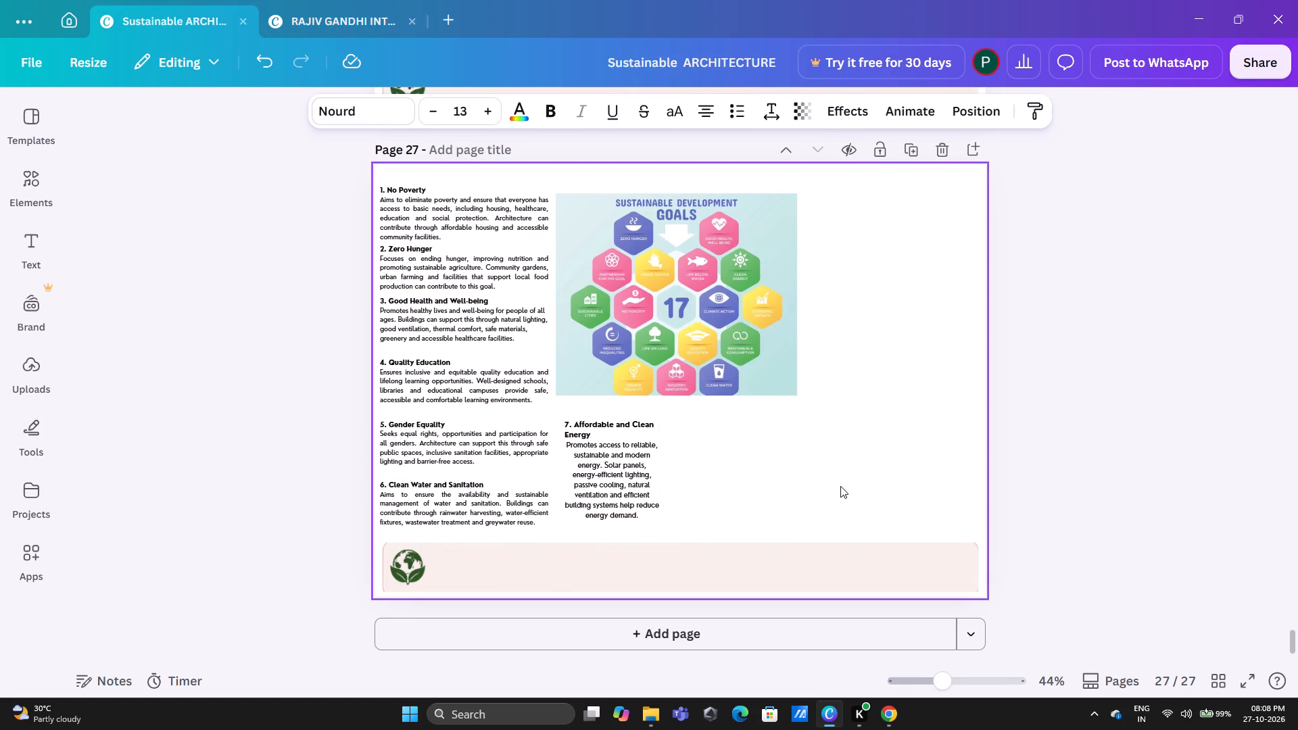
key(Up)
click(442, 314)
key(Up)
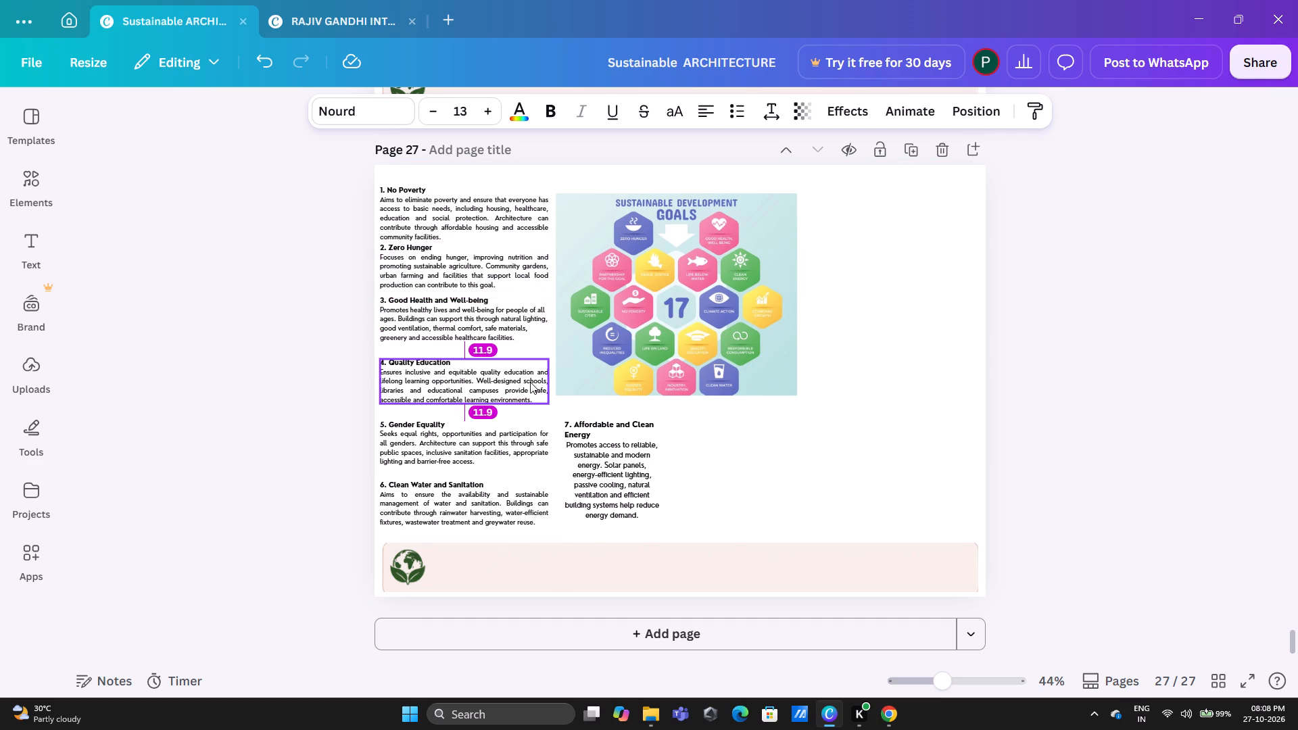
key(Up)
key(Up)
key(Up)
Nudge the Quality Education text box up so it sits closely below Good Health and Well-being.
click(451, 389)
key(Up)
key(Up)
key(Up)
key(Up)
key(Up)
key(Up)
key(Up)
key(Up)
key(Up)
key(Up)
key(Up)
key(Up)
key(Up)
key(Up)
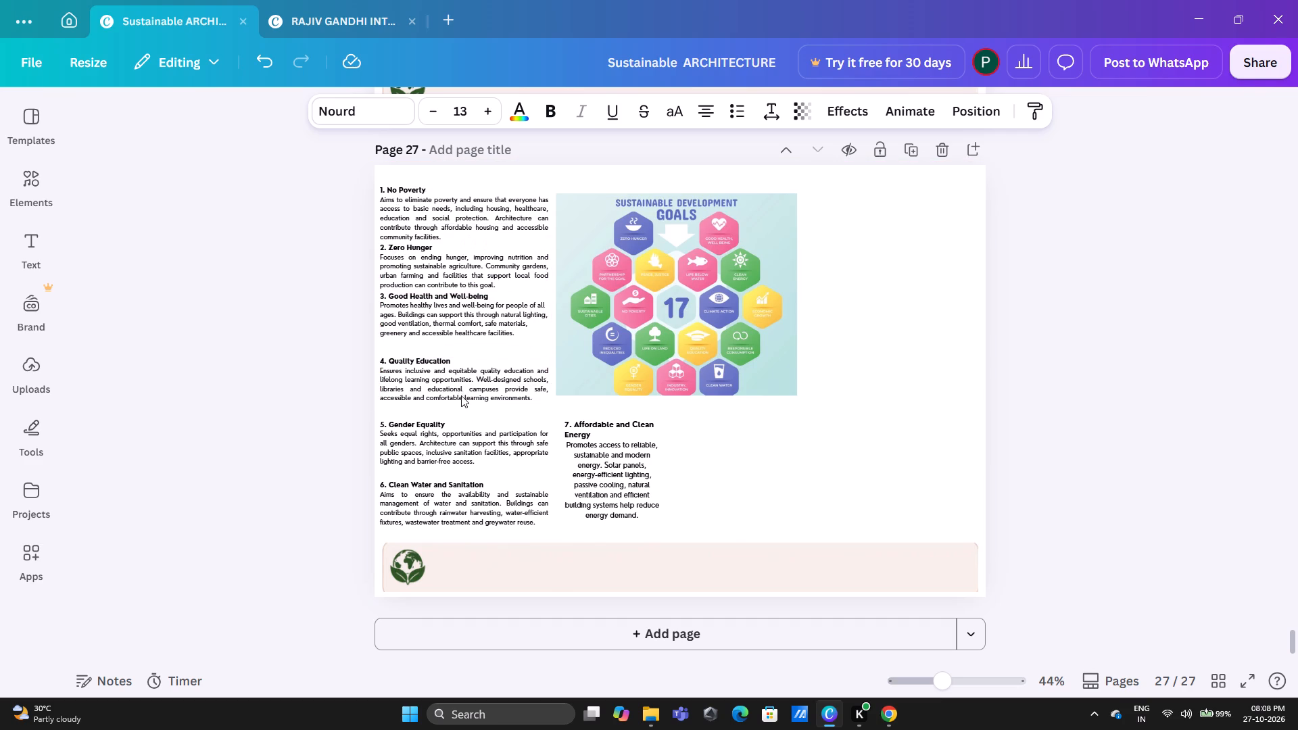
key(Down)
Nudge the Gender Equality text box up below Quality Education, matching the 2.4 spacing of the boxes above.
click(425, 433)
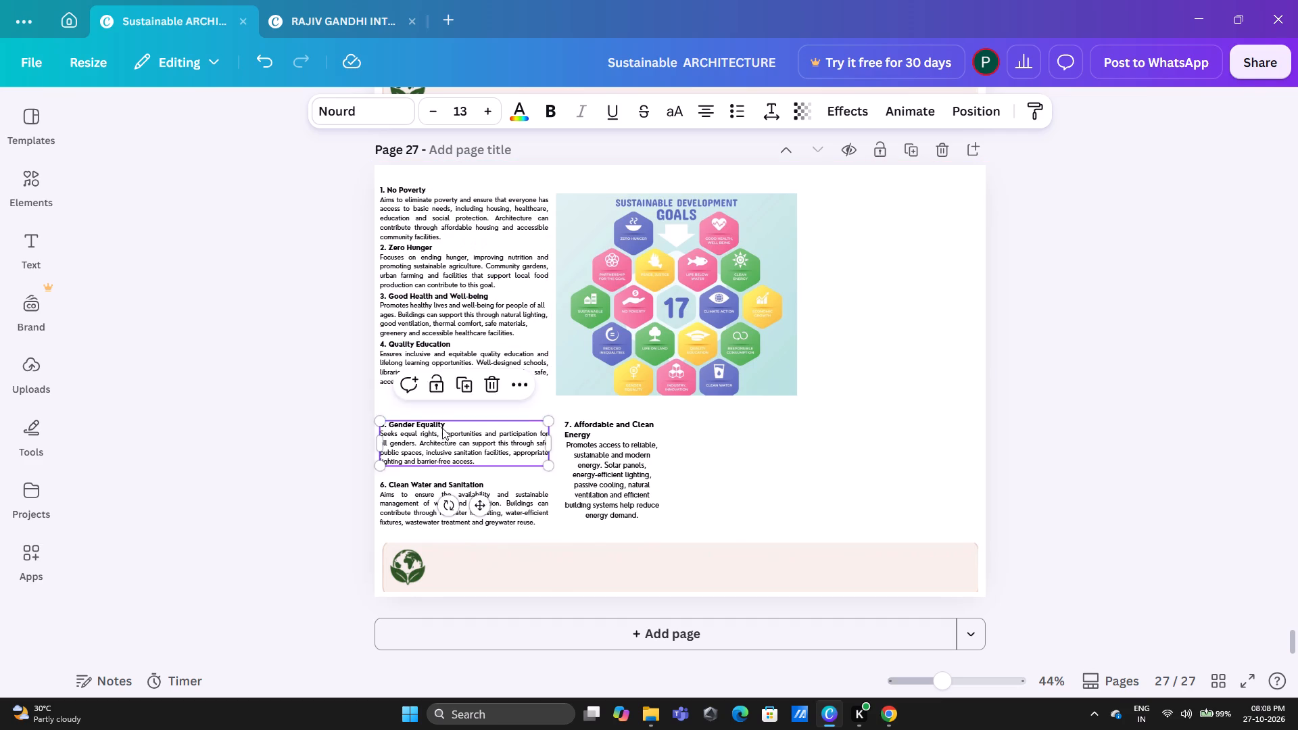
key(Up)
key(Up)
key(Up)
key(Up)
key(Up)
key(Up)
key(Up)
key(Up)
key(Up)
key(Up)
key(Up)
key(Up)
key(Up)
key(Up)
key(Up)
key(Up)
key(Up)
key(Up)
key(Up)
key(Up)
key(Up)
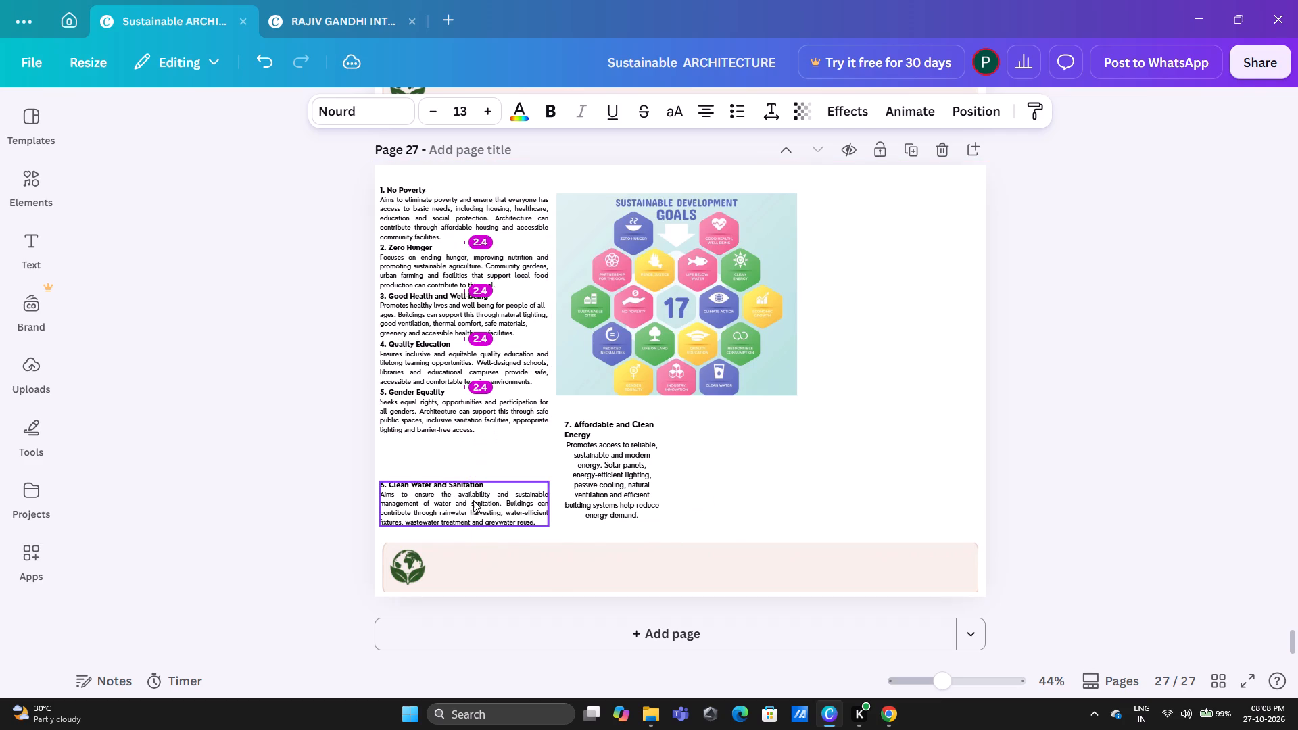
key(Up)
key(Down)
Nudge the Clean Water and Sanitation text box up so it sits directly below Gender Equality.
click(444, 502)
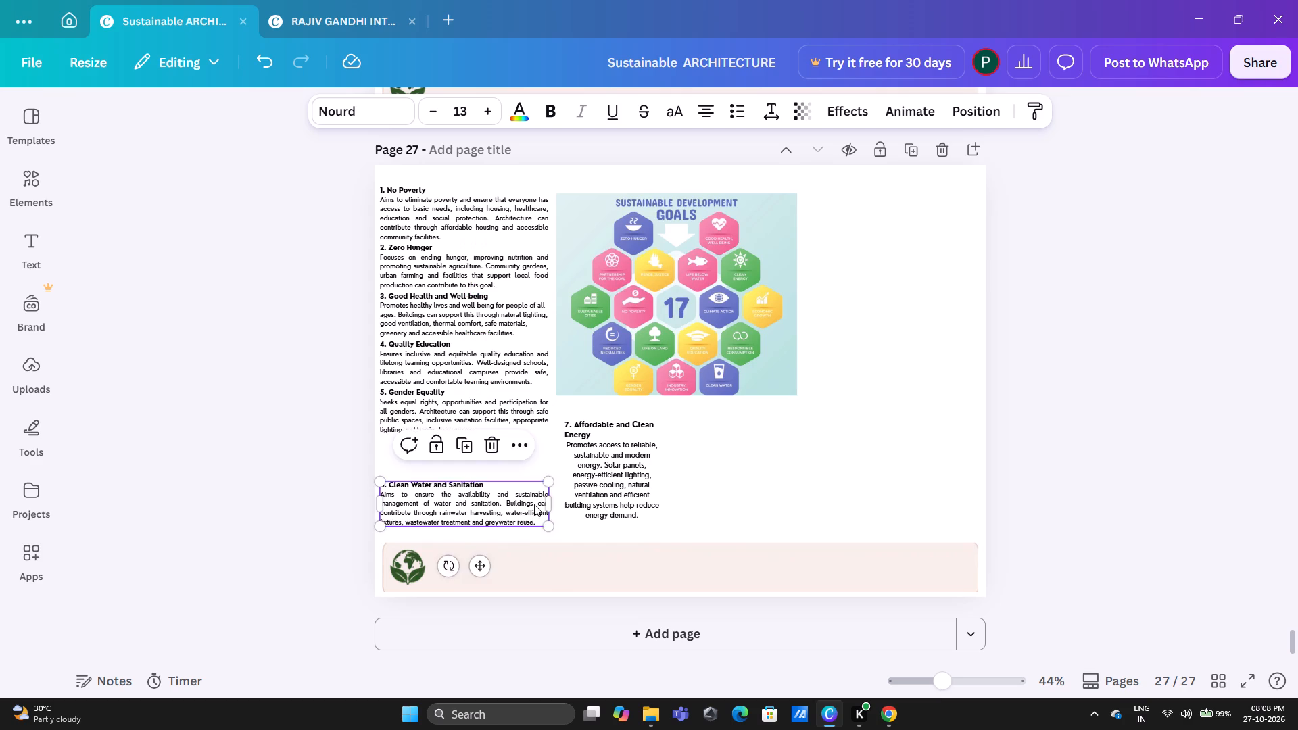
key(Up)
key(Up)
key(Up)
key(Up)
key(Up)
key(Up)
key(Up)
key(Up)
key(Up)
key(Up)
key(Up)
key(Up)
key(Up)
key(Up)
key(Up)
key(Up)
key(Up)
key(Up)
key(Up)
key(Up)
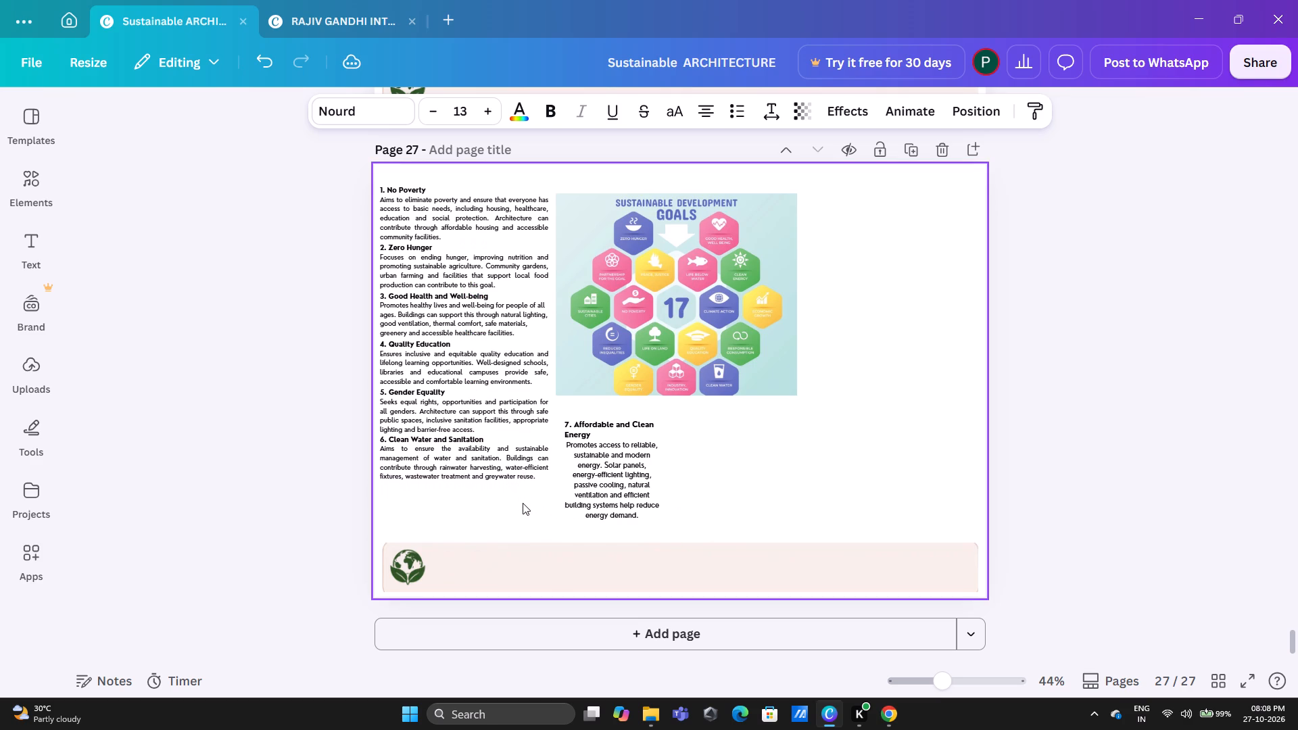
key(Up)
key(Down)
Place the Affordable and Clean Energy text box below Clean Water and Sanitation and resize it to the column's width.
click(598, 477)
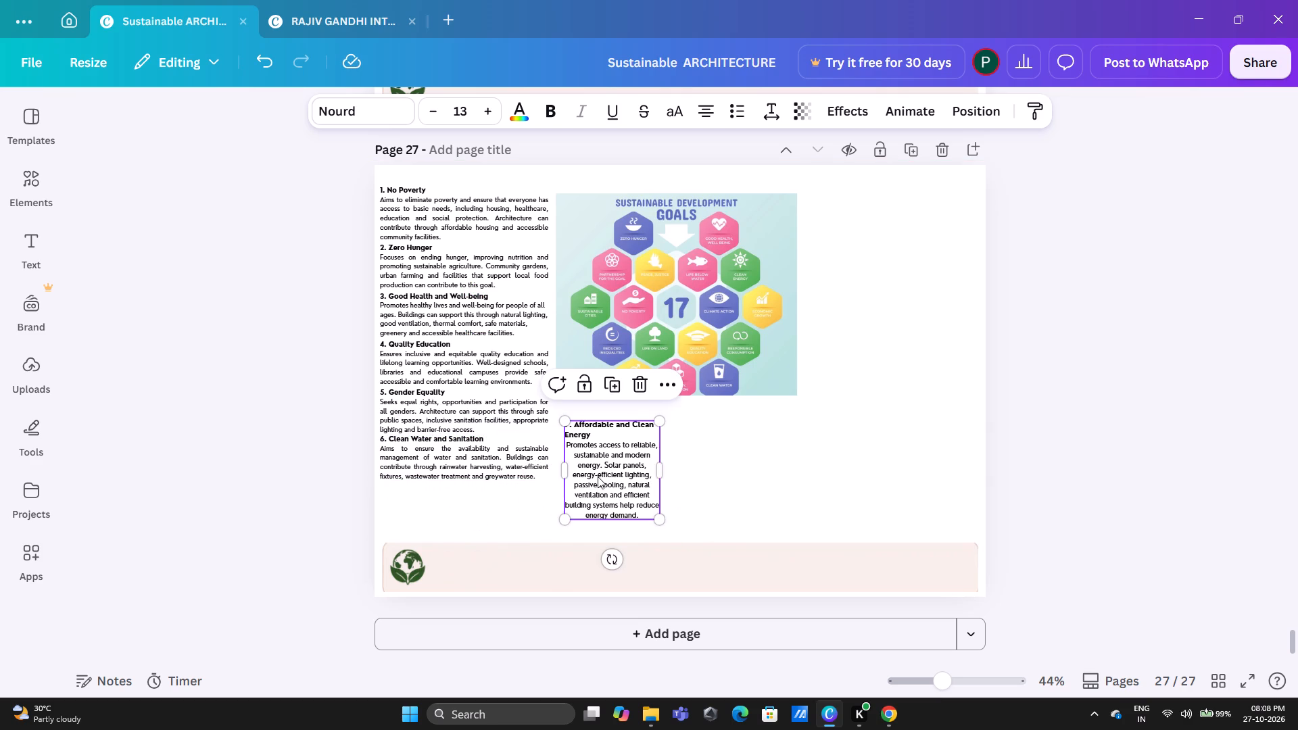
drag(660, 474, 768, 463)
drag(659, 440, 612, 482)
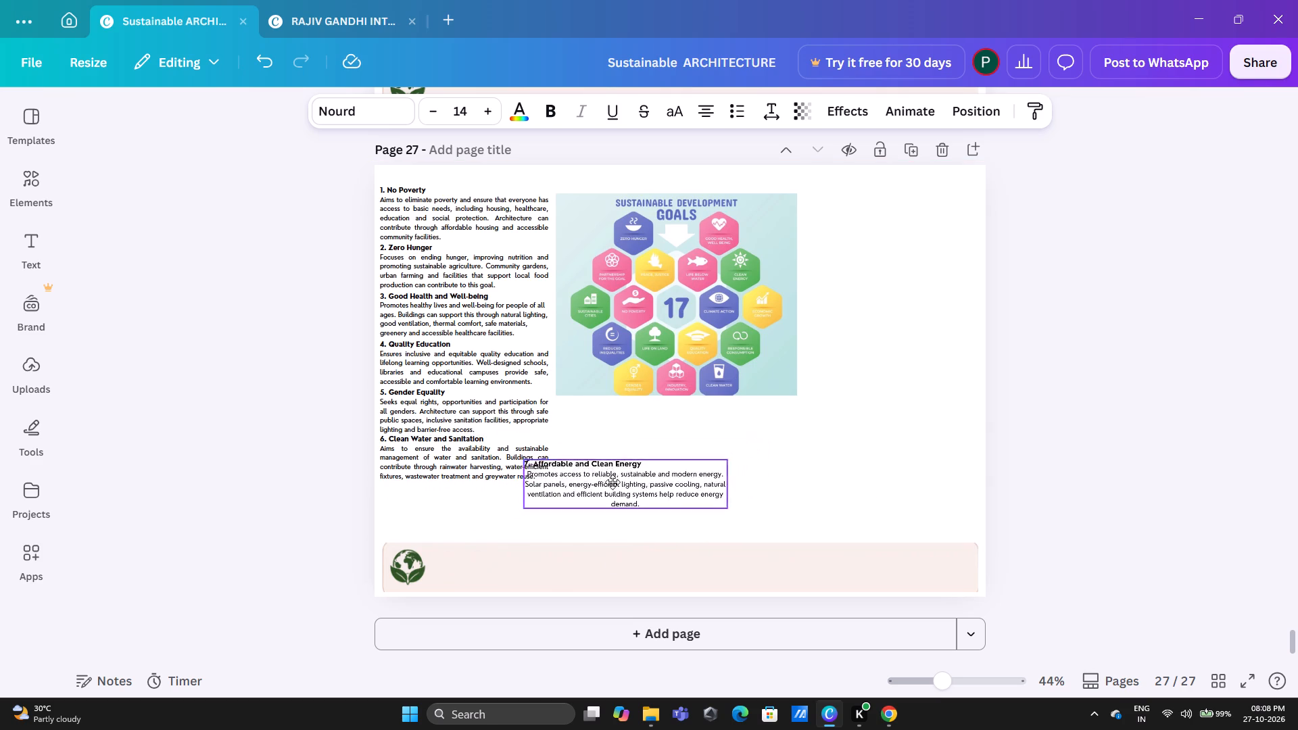
drag(612, 482, 480, 504)
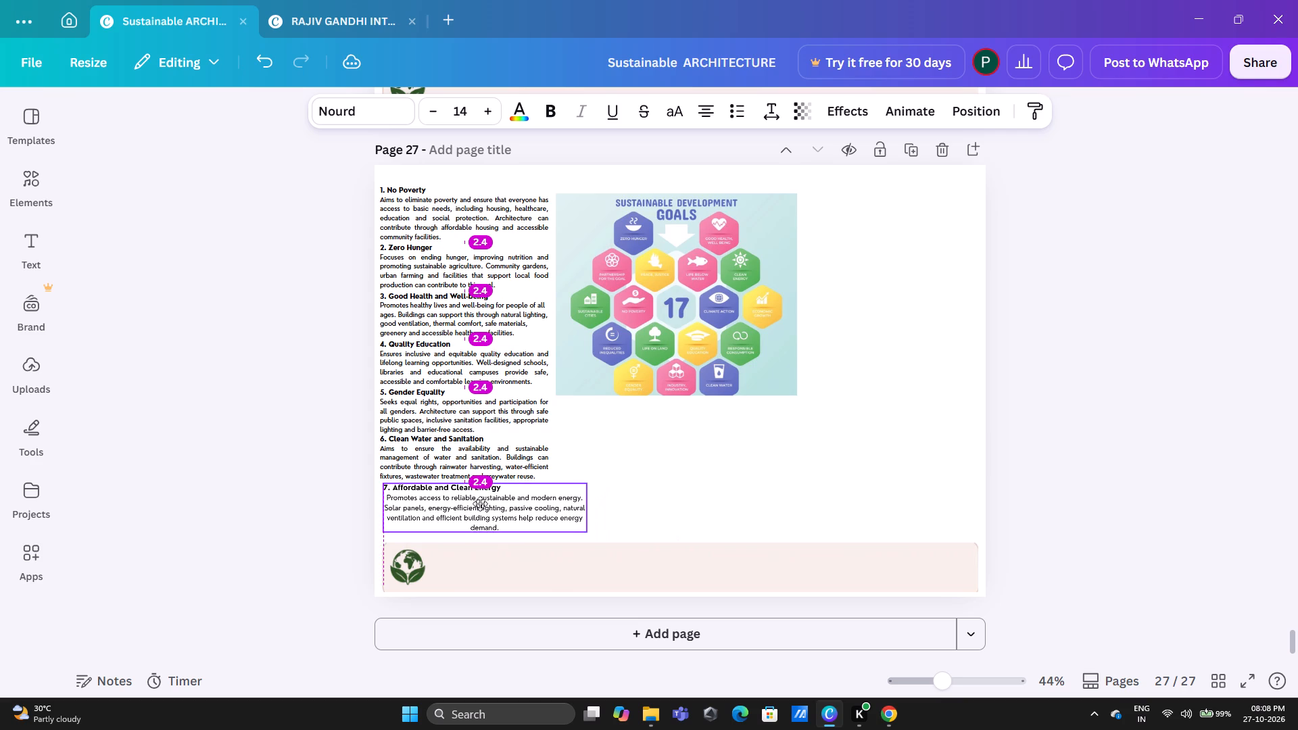
drag(480, 504, 474, 504)
drag(585, 510, 577, 510)
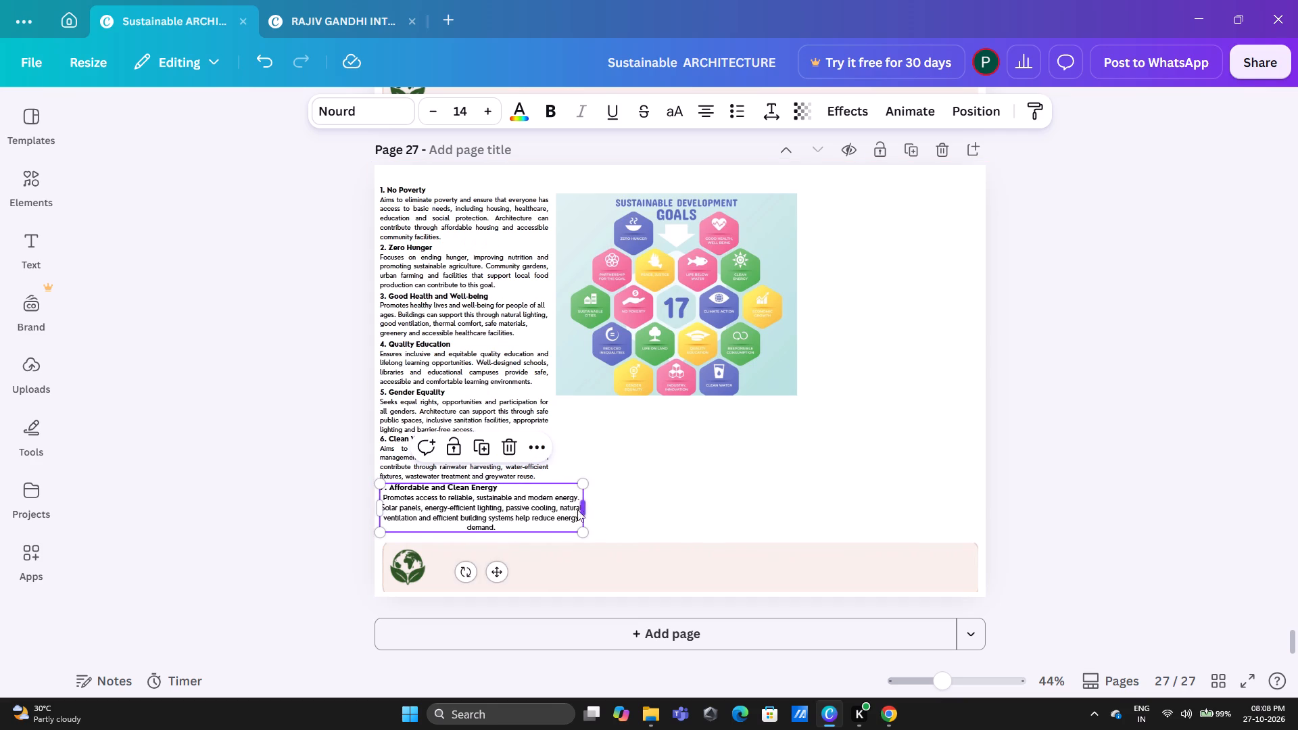
drag(577, 510, 552, 508)
Justify the Affordable and Clean Energy explanation paragraph.
double_click(496, 513)
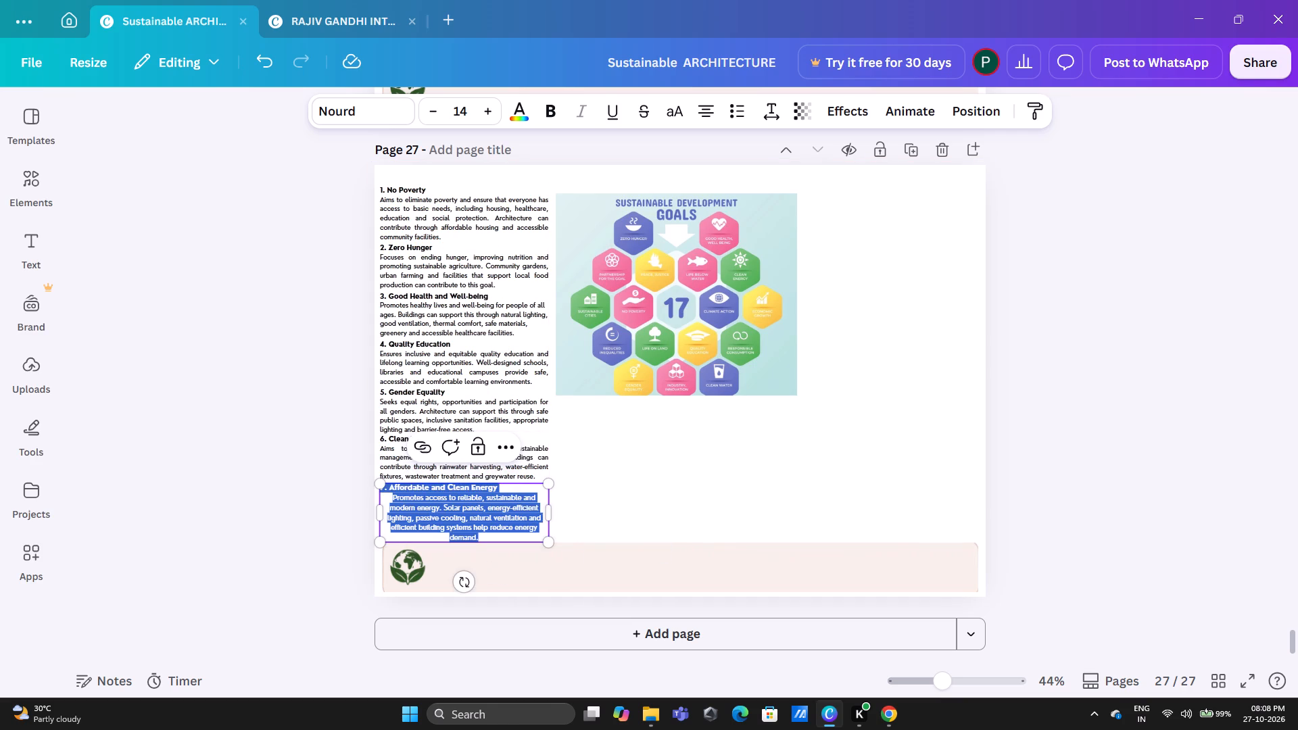
click(496, 513)
click(706, 113)
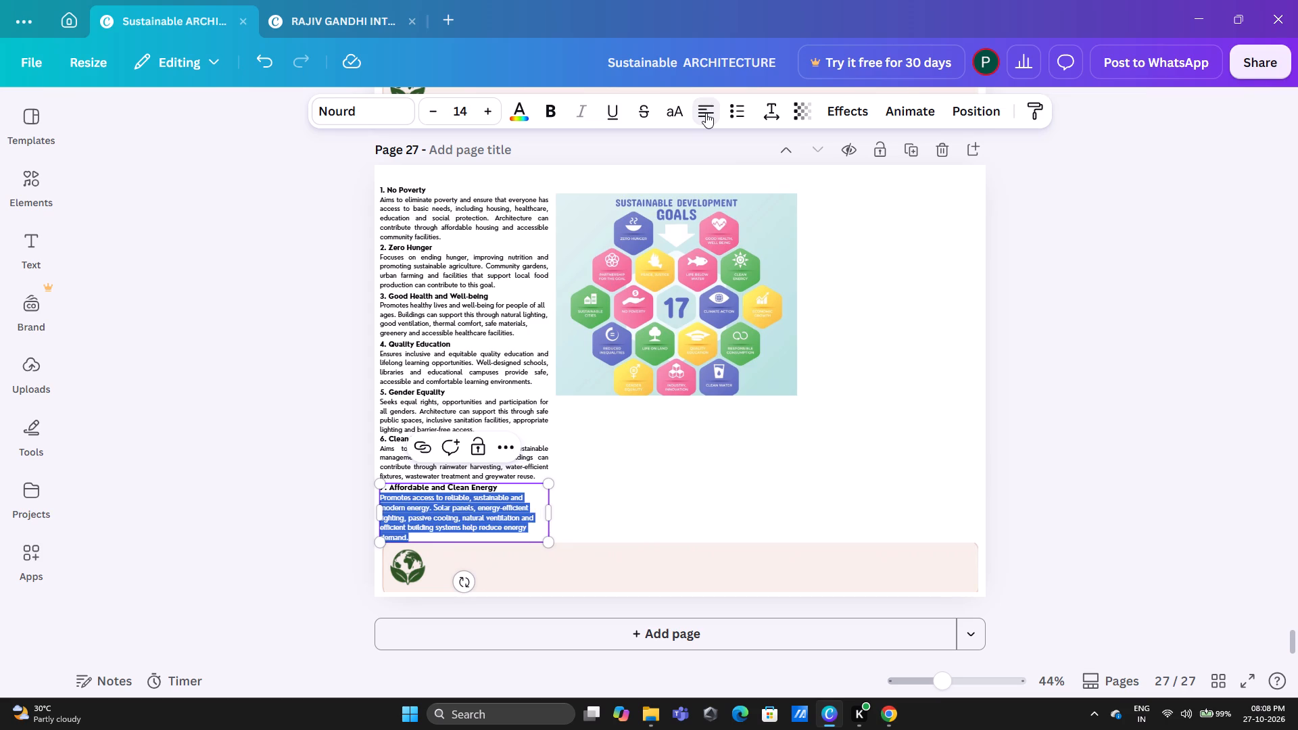
click(706, 113)
click(625, 443)
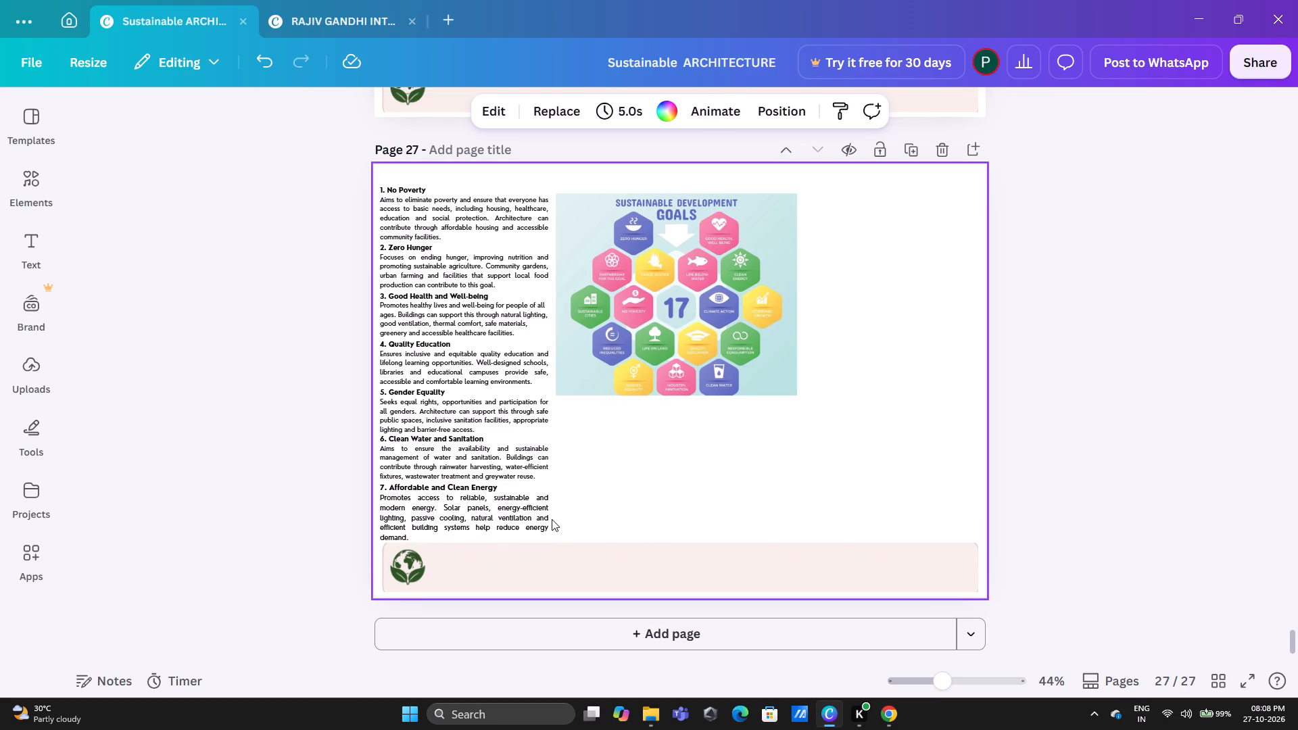
Nudge all seven goal text boxes slightly up together.
drag(552, 519, 420, 207)
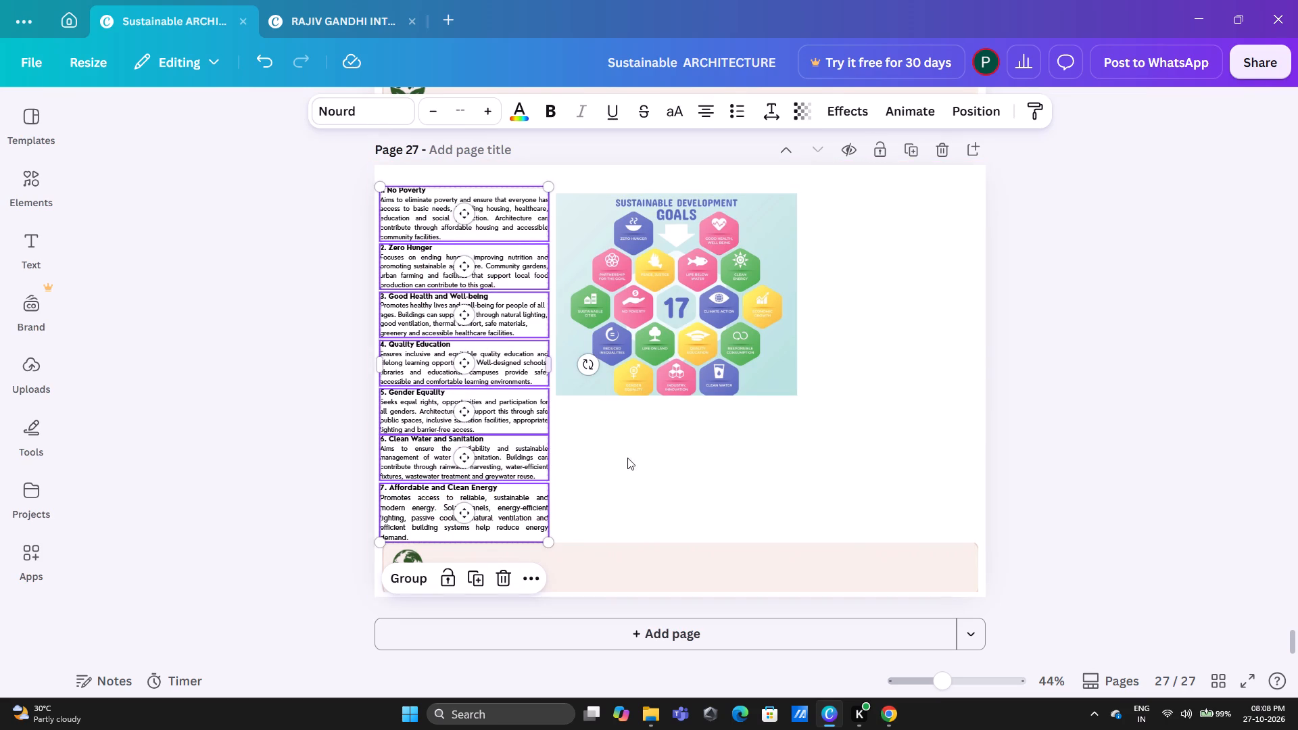
key(Up)
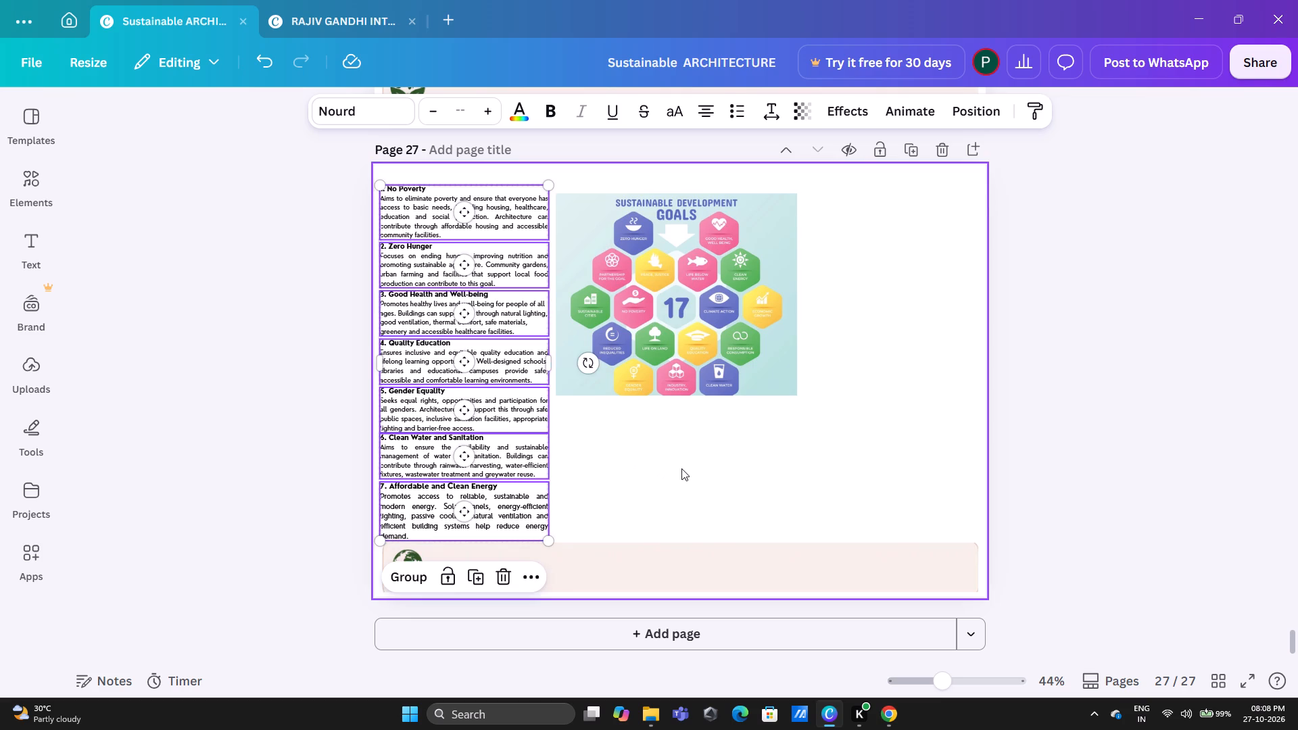
click(682, 468)
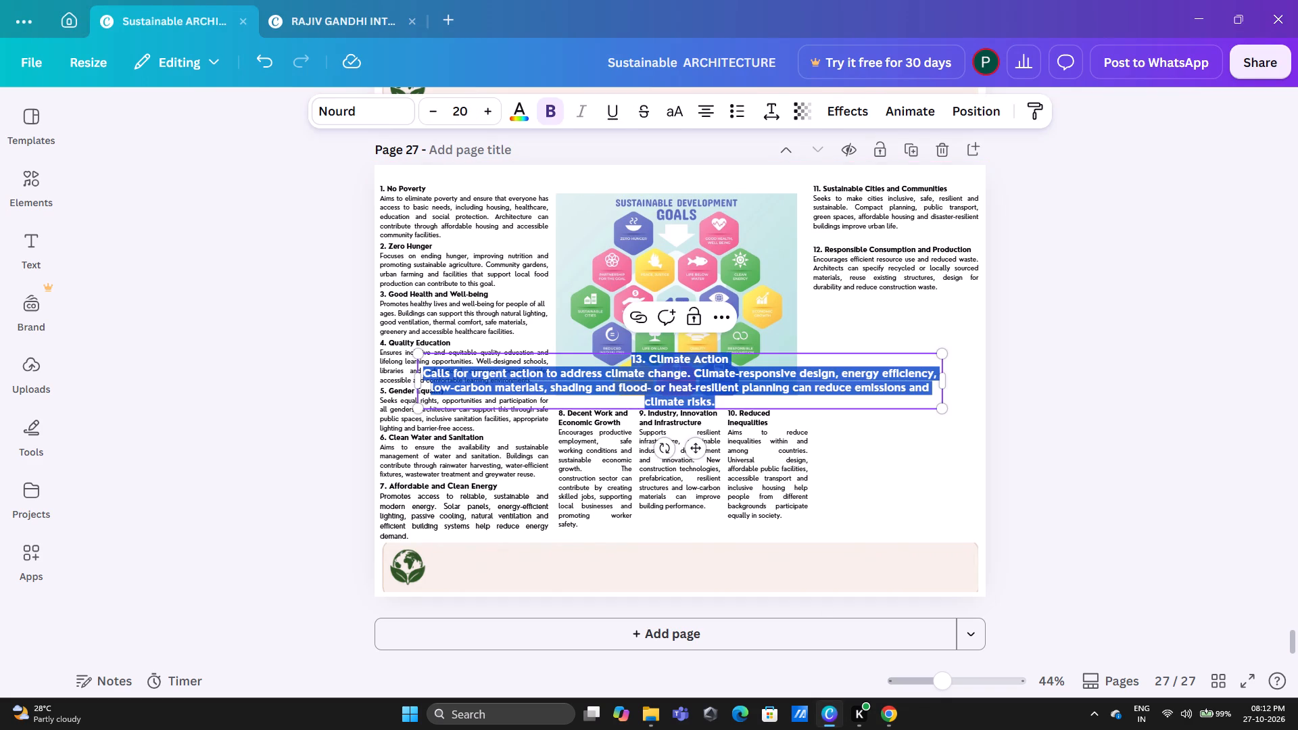
triple_click(427, 111)
double_click(427, 111)
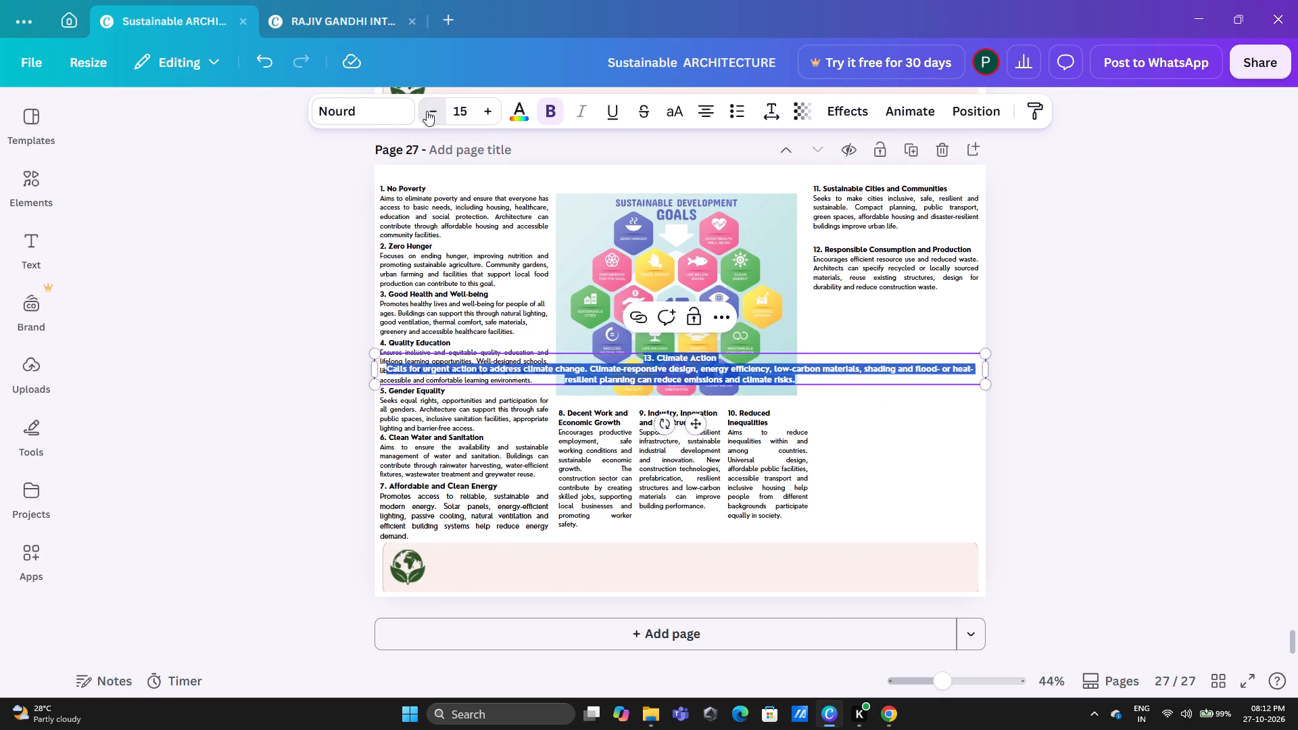
click(427, 111)
click(427, 111)
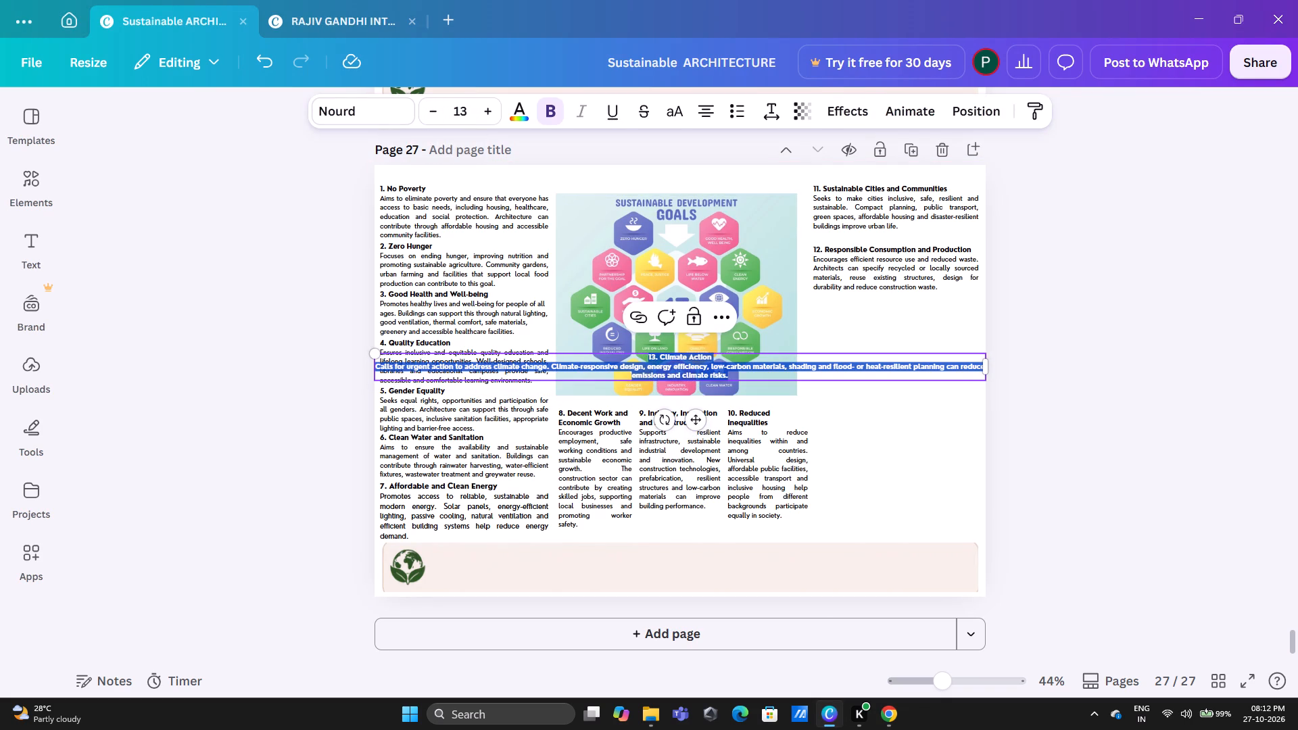
Remove bold from the goal 13 description and left-align its Climate Action heading.
triple_click(671, 378)
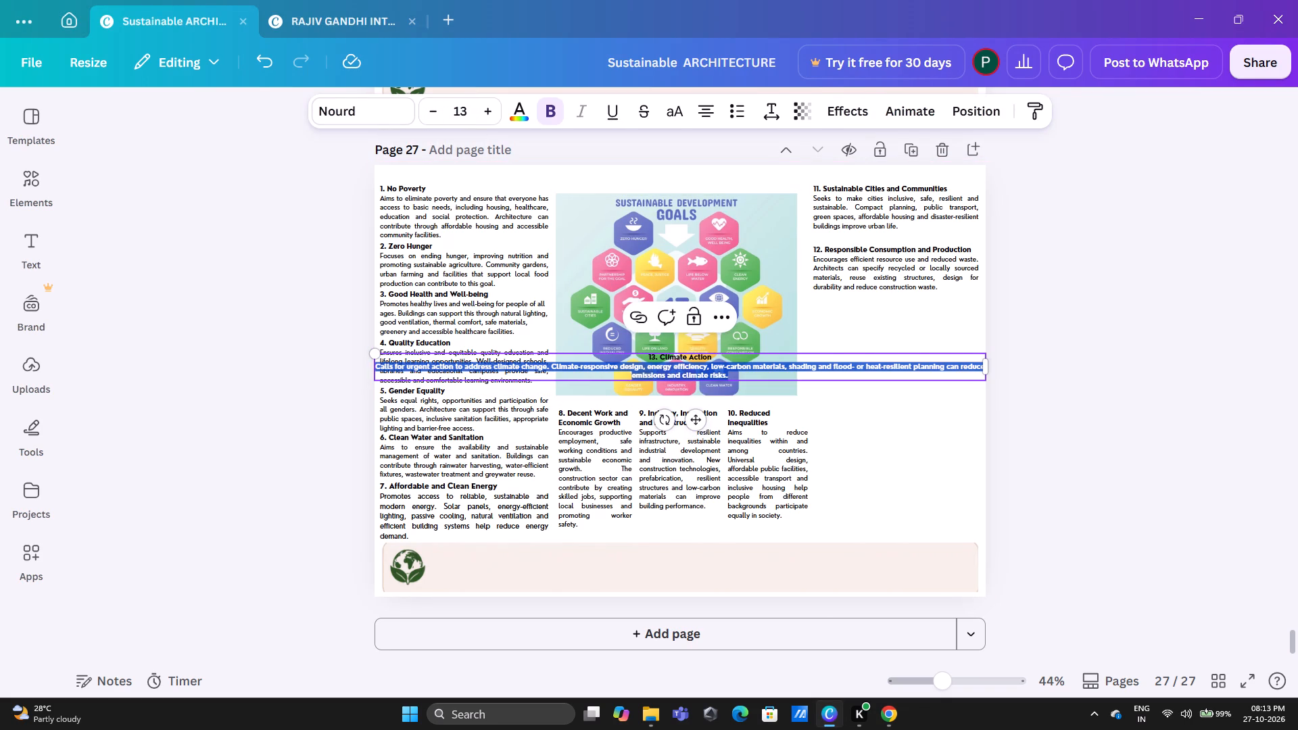
click(561, 108)
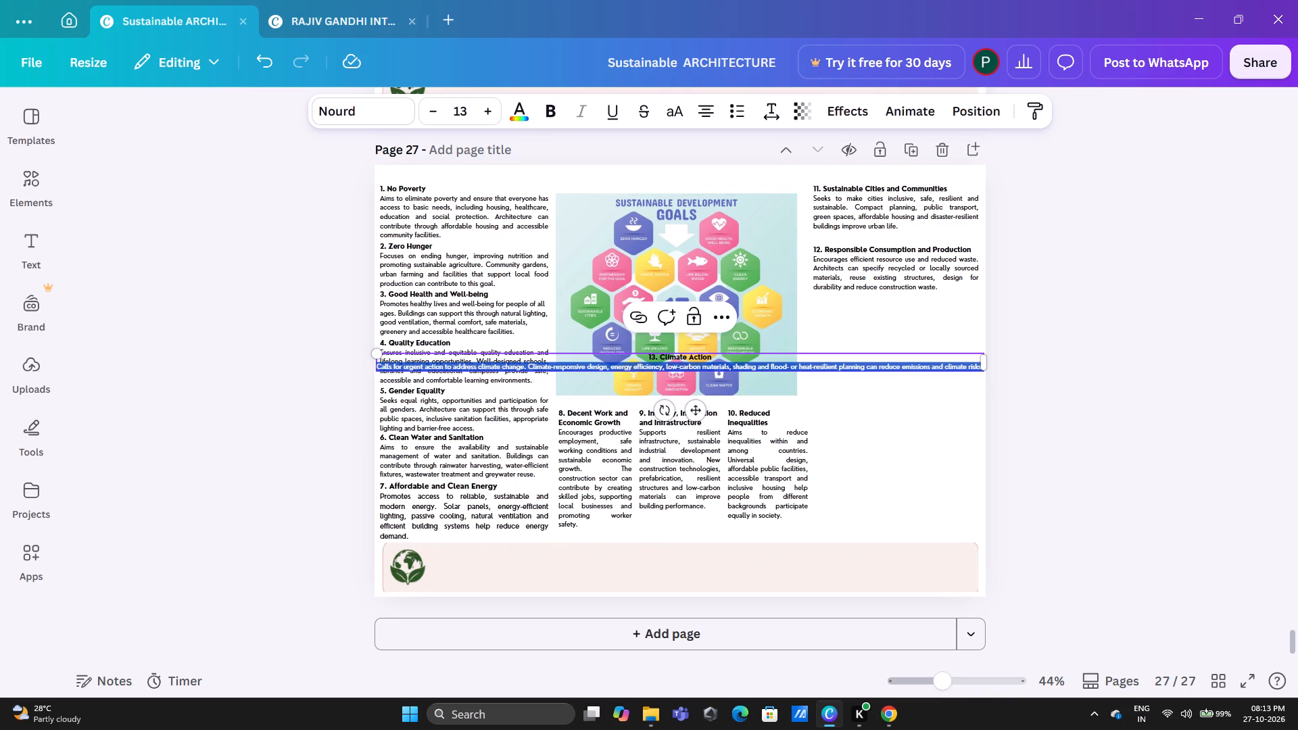
double_click(707, 358)
click(706, 358)
triple_click(703, 356)
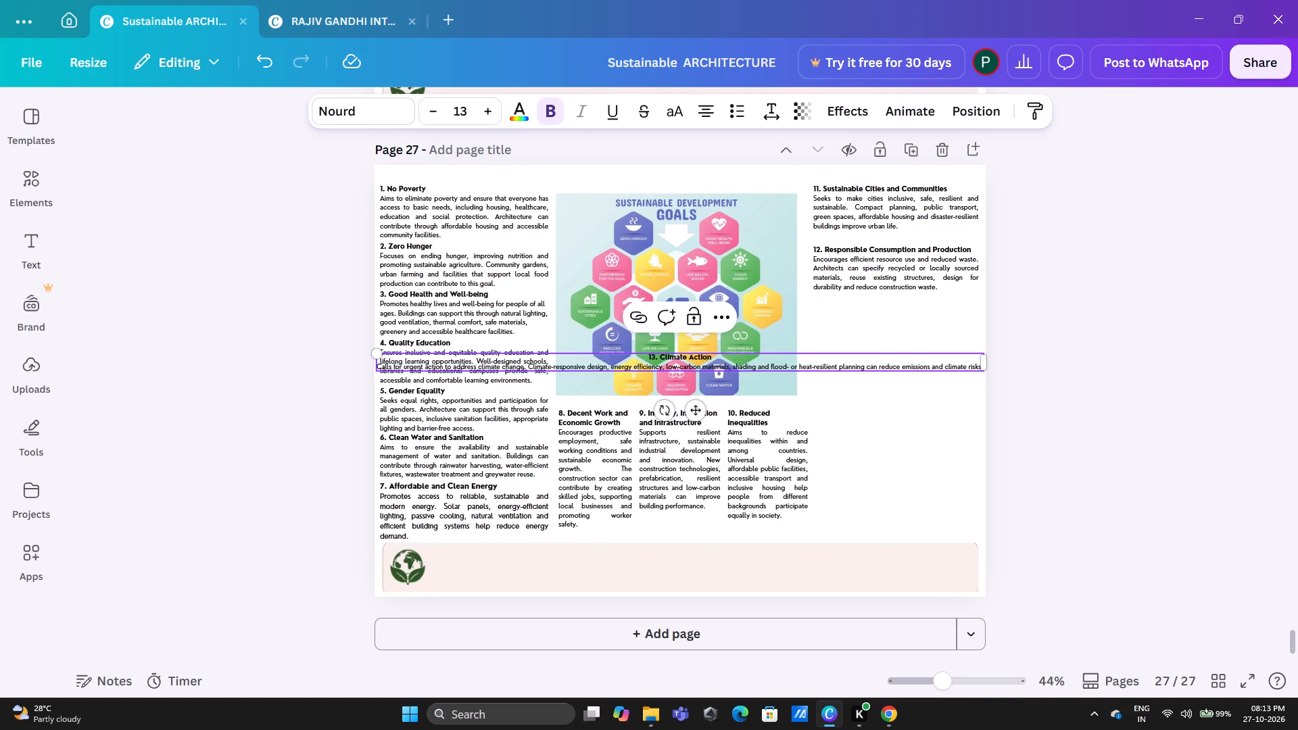
click(712, 109)
click(870, 333)
Narrow the goal 13 text box to the column width and place it below goal 12, aligned with that box's left edge.
drag(850, 362, 996, 362)
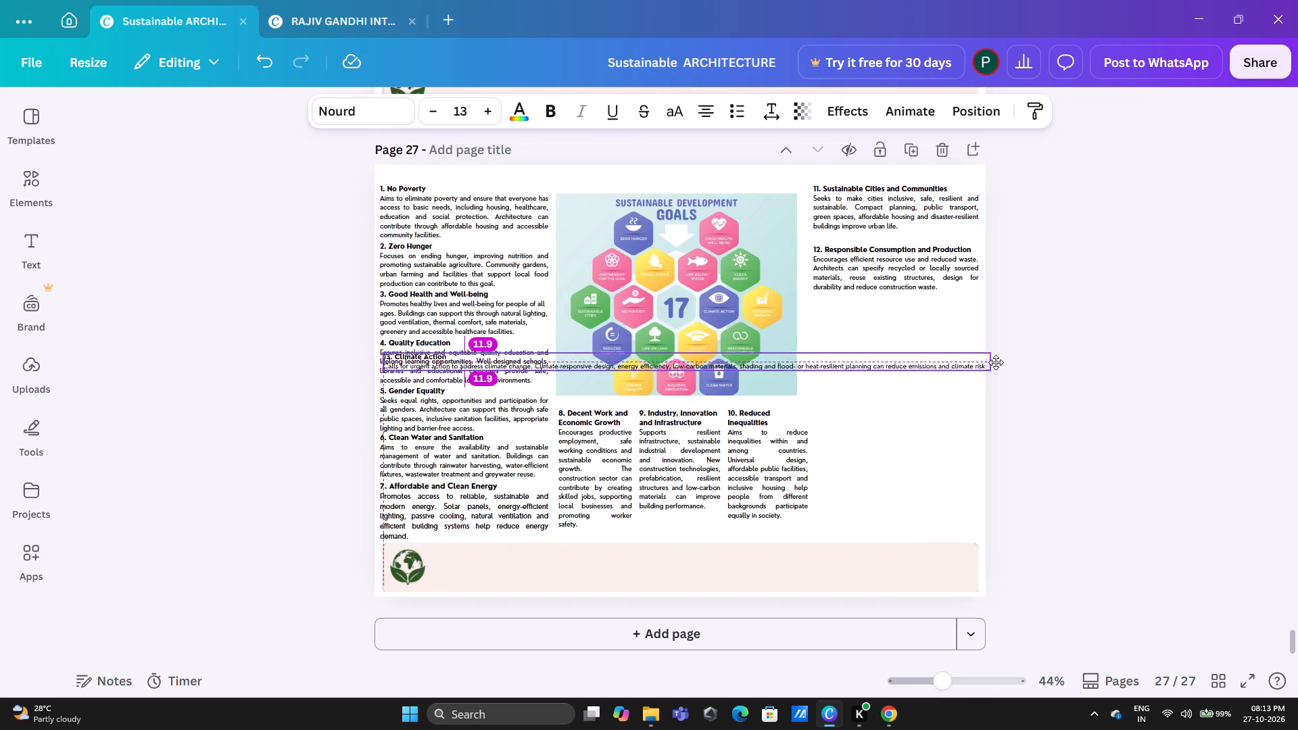
drag(996, 362, 1242, 322)
drag(1234, 319, 1134, 320)
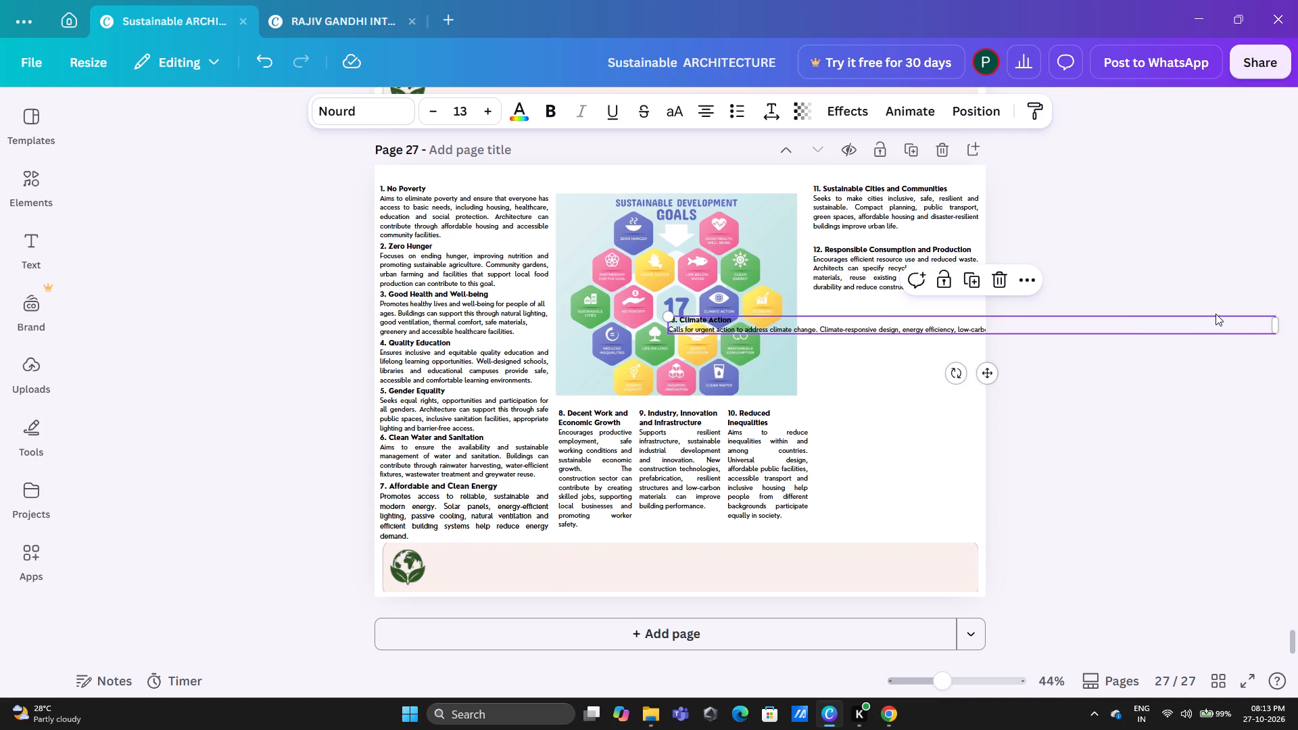
drag(1278, 326, 839, 387)
drag(790, 331, 936, 318)
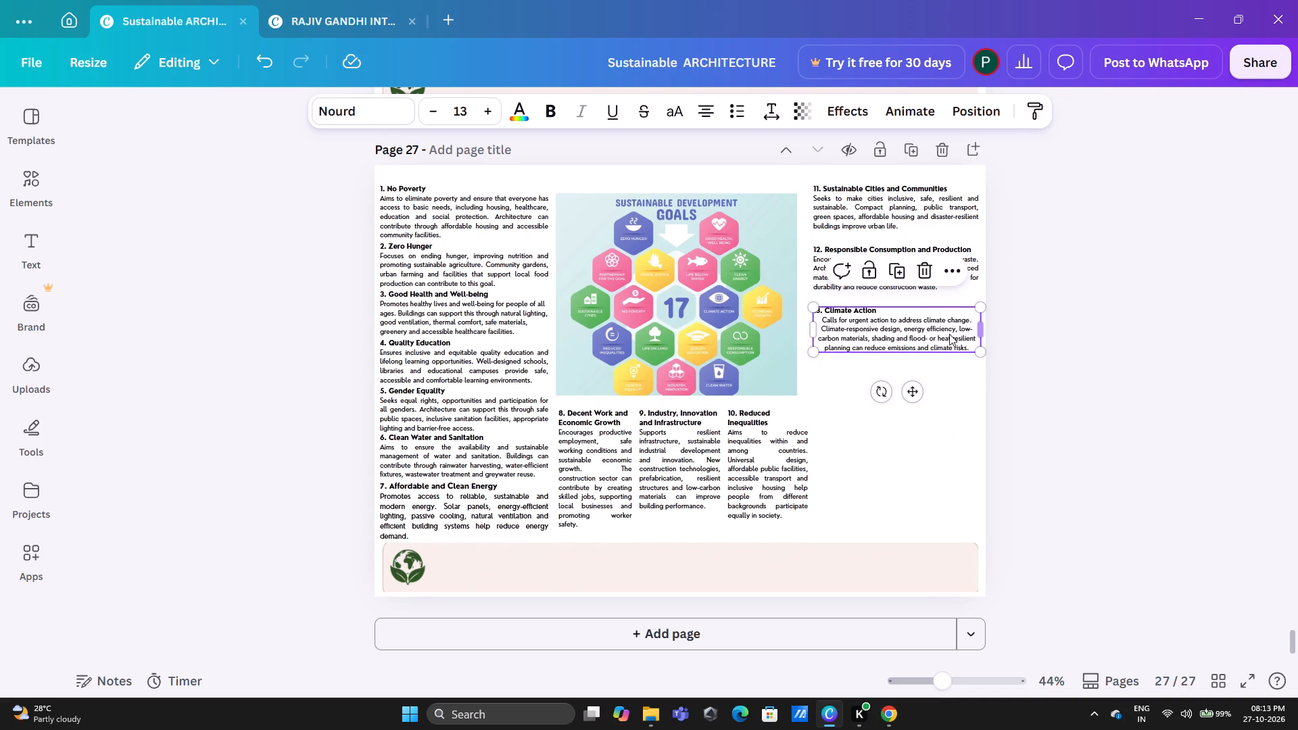
Justify the description text of goal 13, Climate Action.
triple_click(912, 333)
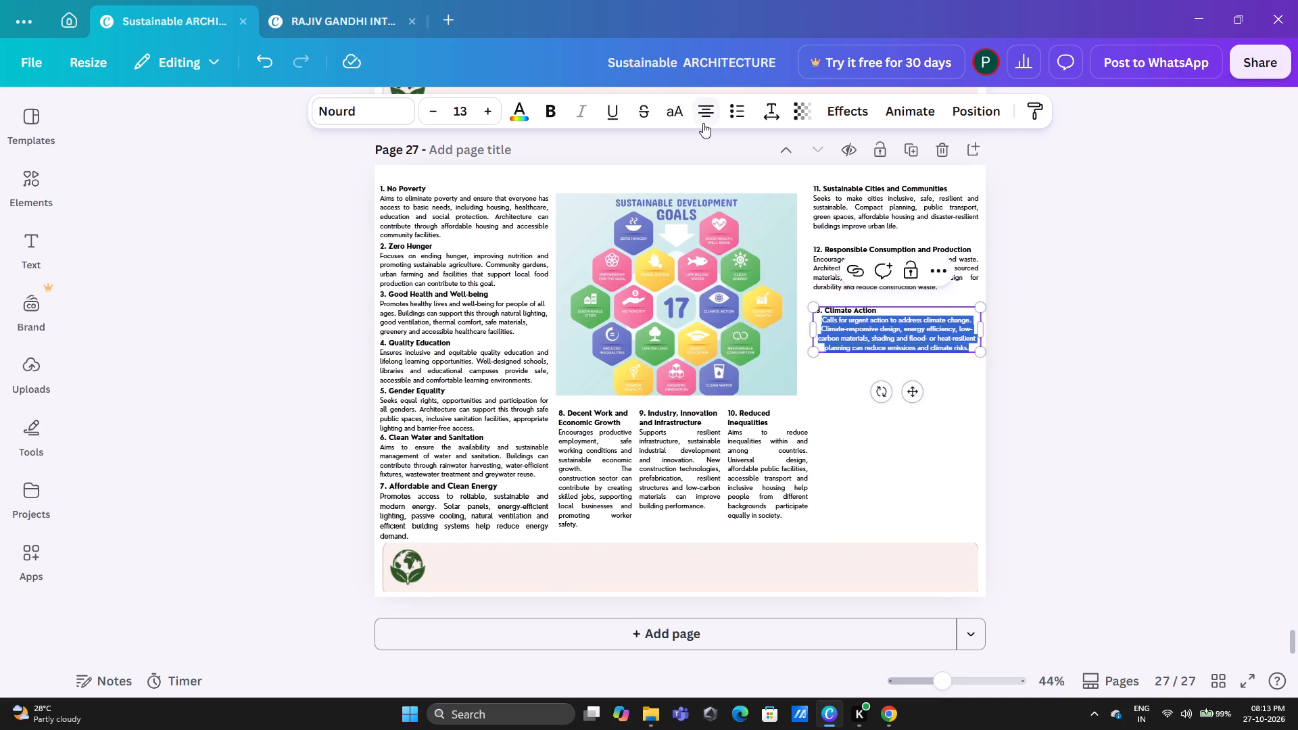
click(703, 121)
click(706, 110)
click(885, 424)
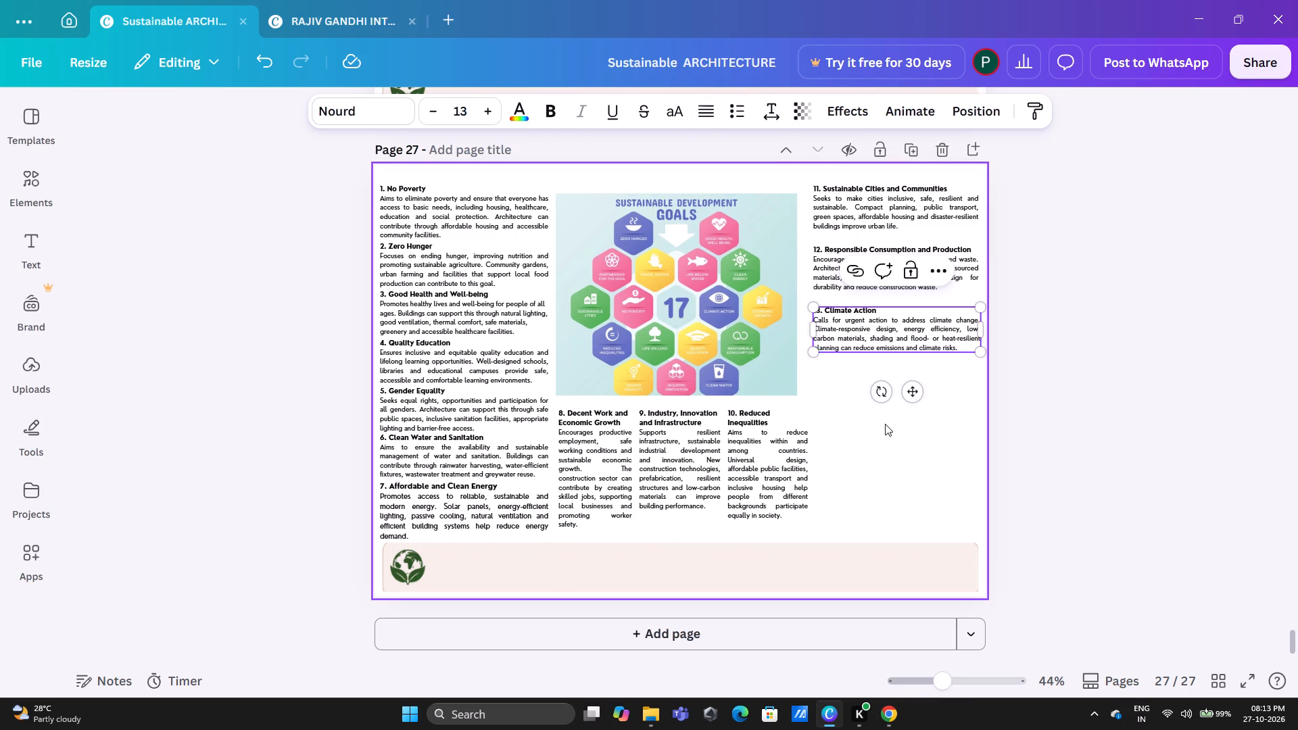
Copy ChatGPT's goal 14, Life Below Water, onto page 27 of the Canva design and set its text size to 13.
click(889, 716)
drag(548, 461, 608, 539)
key(ctrl+c)
click(834, 714)
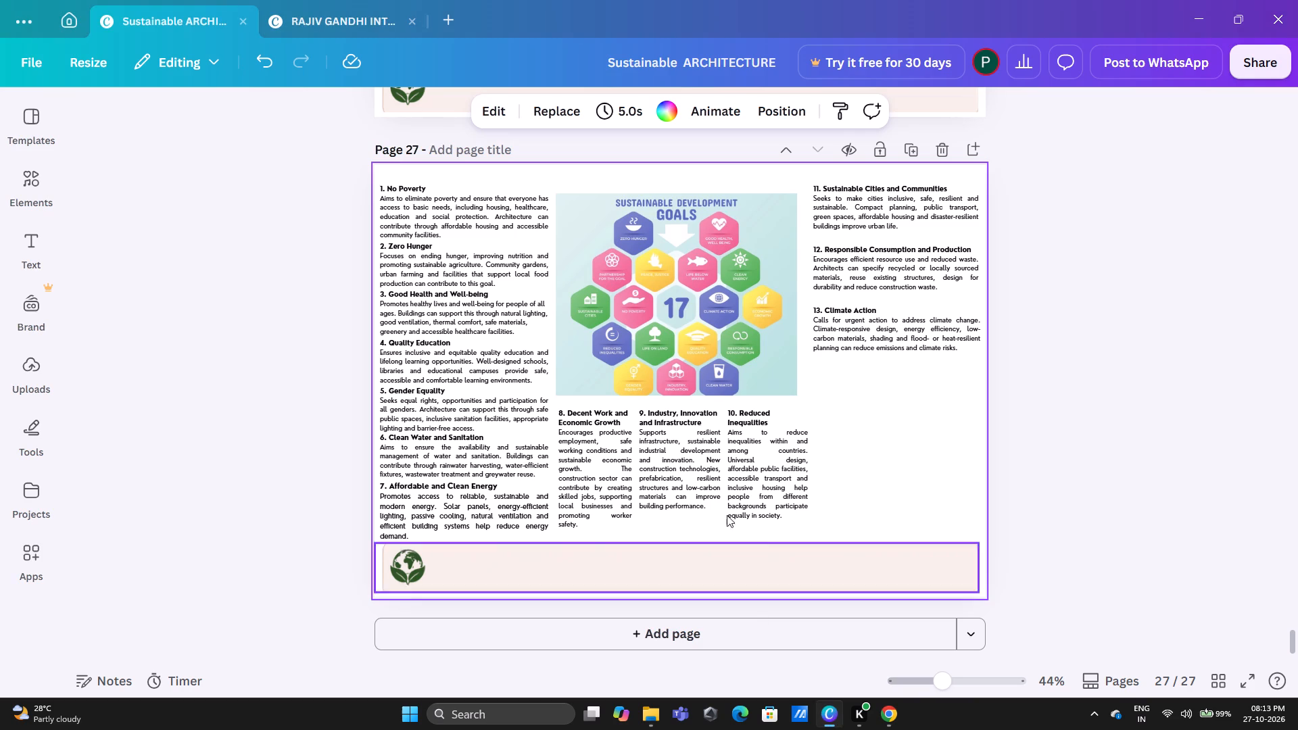
click(832, 424)
key(ctrl+c)
key(ctrl+v)
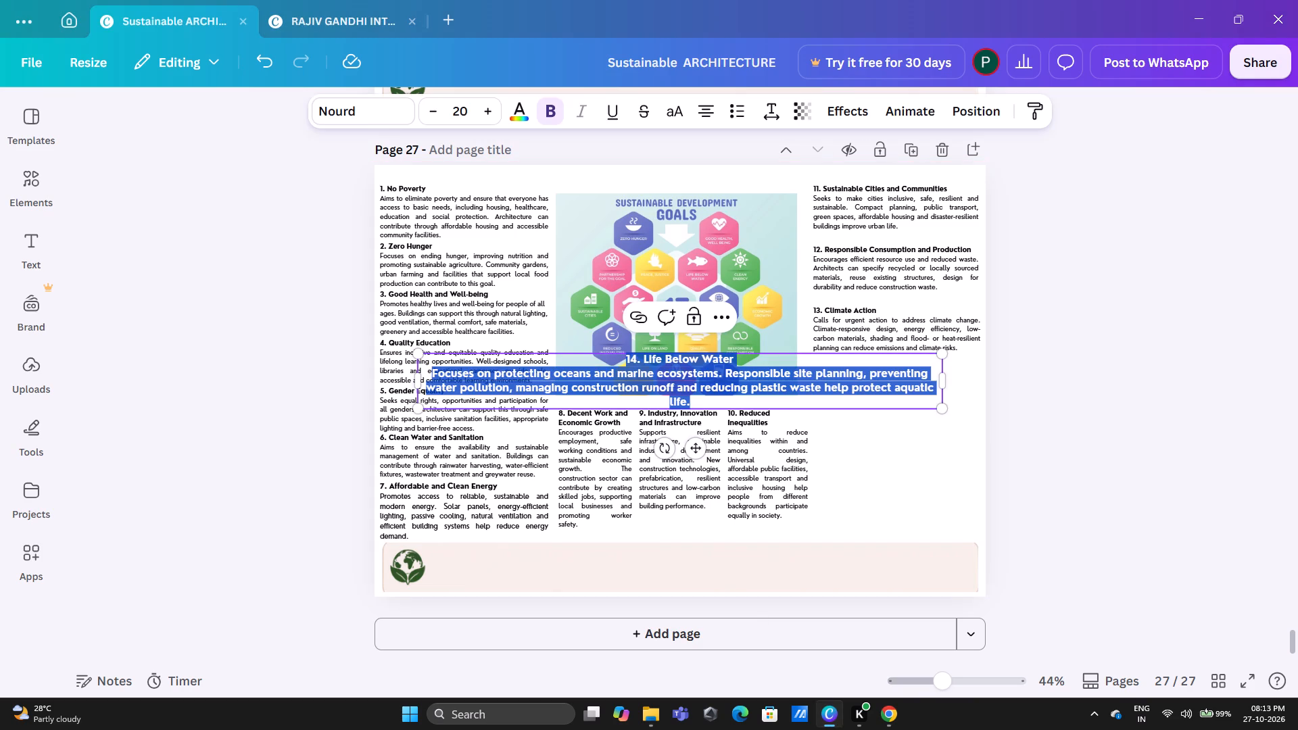
triple_click(431, 117)
triple_click(431, 117)
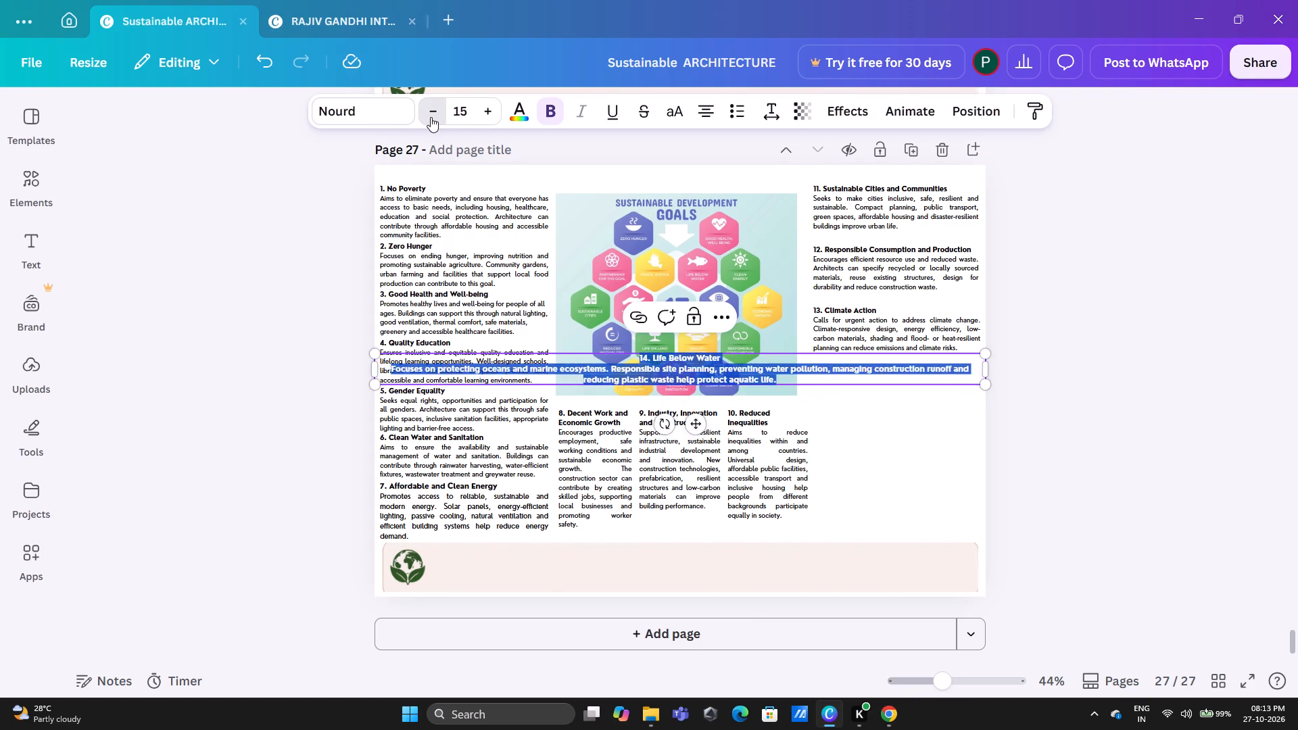
click(431, 117)
Left-align the goal 14 heading and remove bold from its description.
triple_click(713, 359)
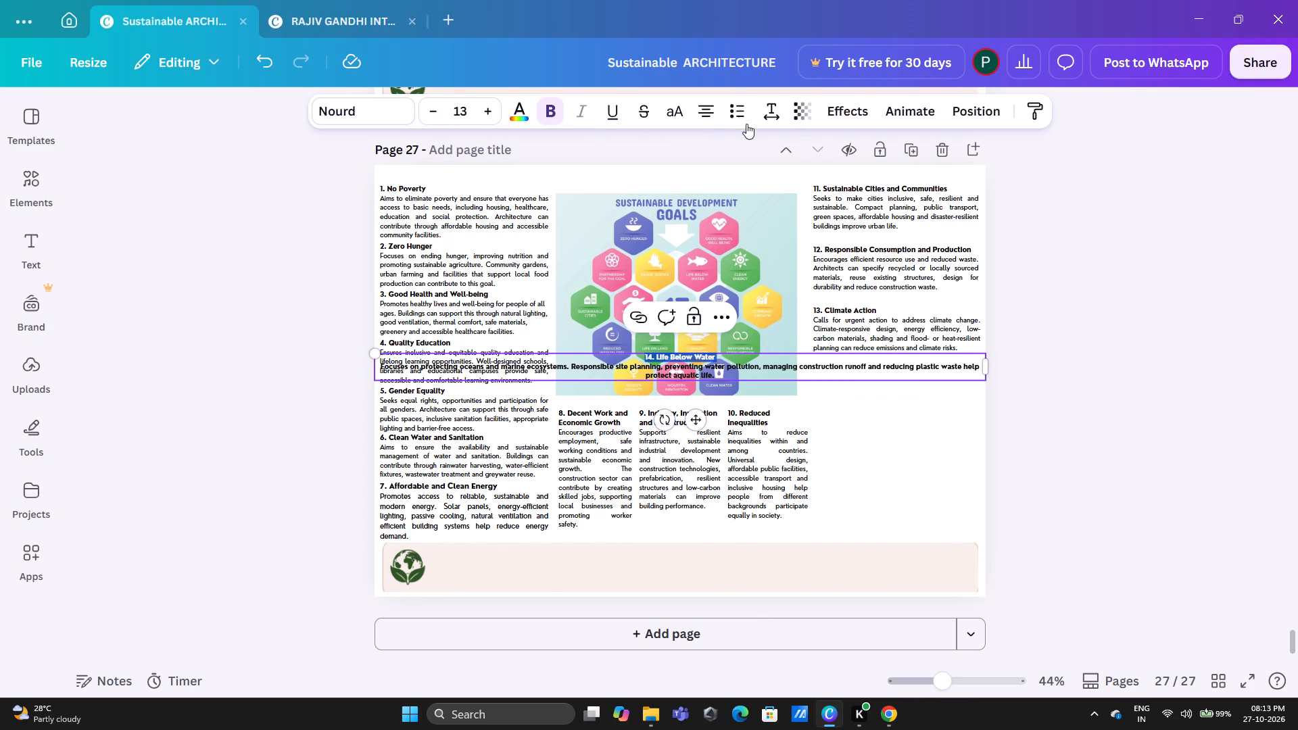
click(709, 109)
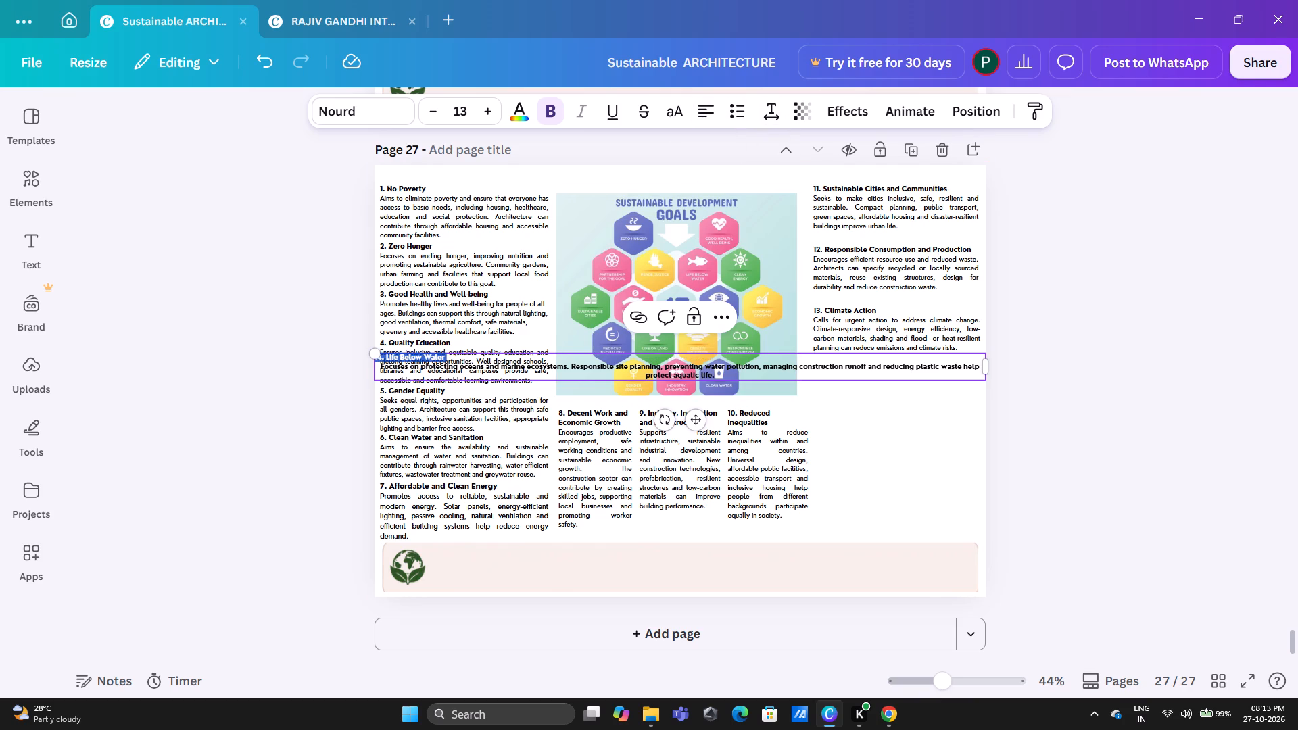
triple_click(694, 370)
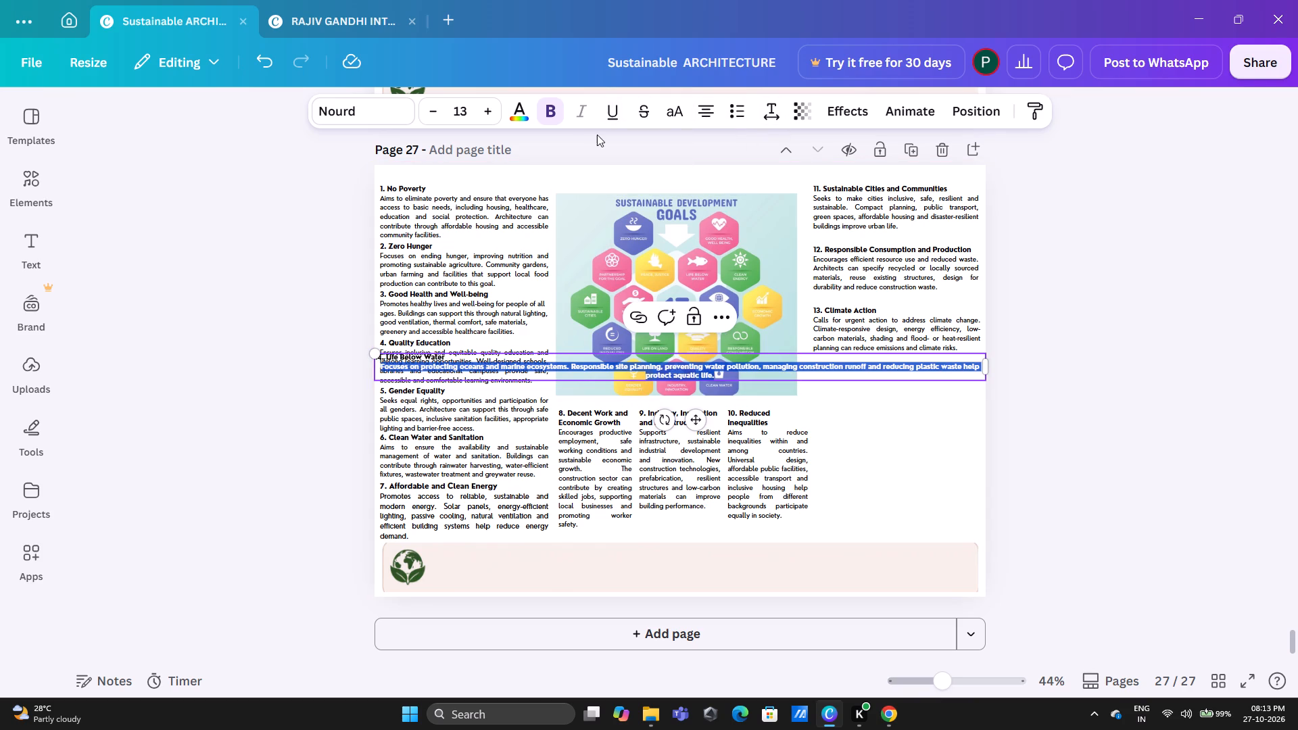
click(549, 107)
click(894, 417)
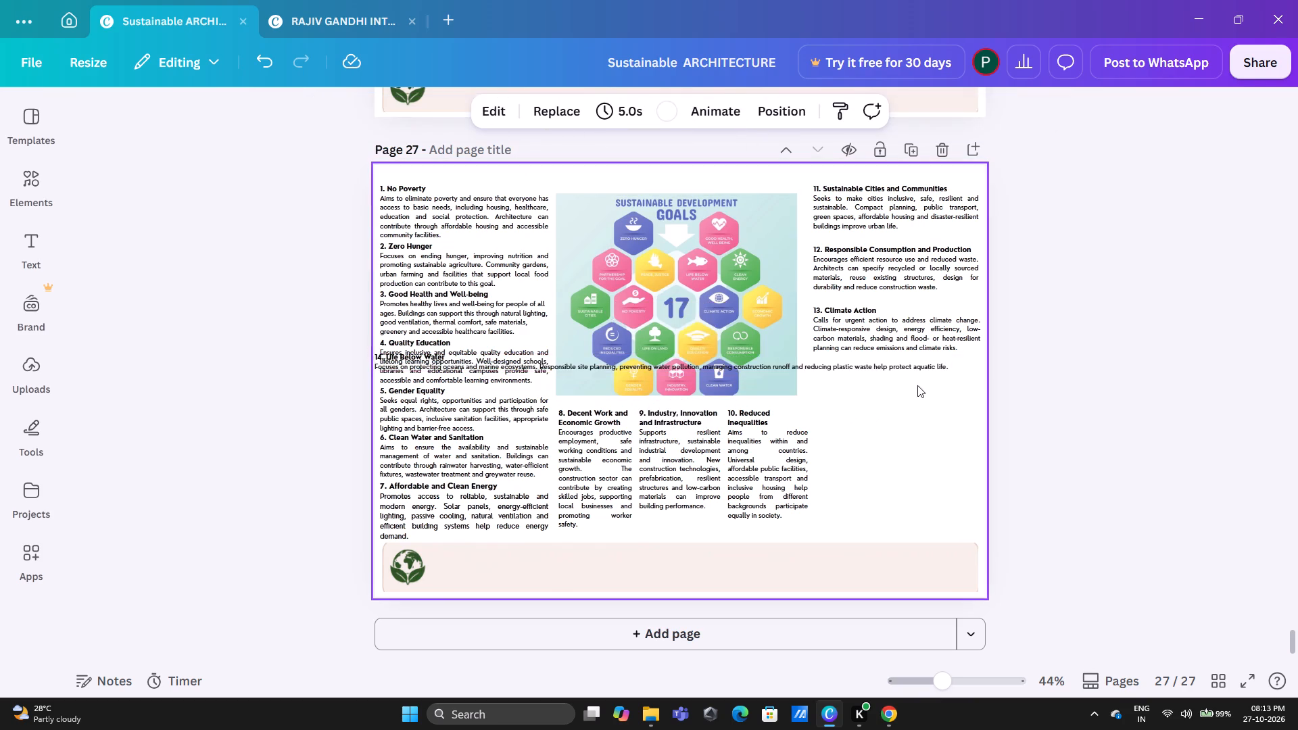
Narrow the goal 14 text box and place it below goal 13, matching that box's left edge and approximate width.
click(942, 364)
drag(948, 365, 578, 376)
drag(556, 367, 987, 385)
drag(1012, 387, 962, 399)
drag(877, 400, 884, 391)
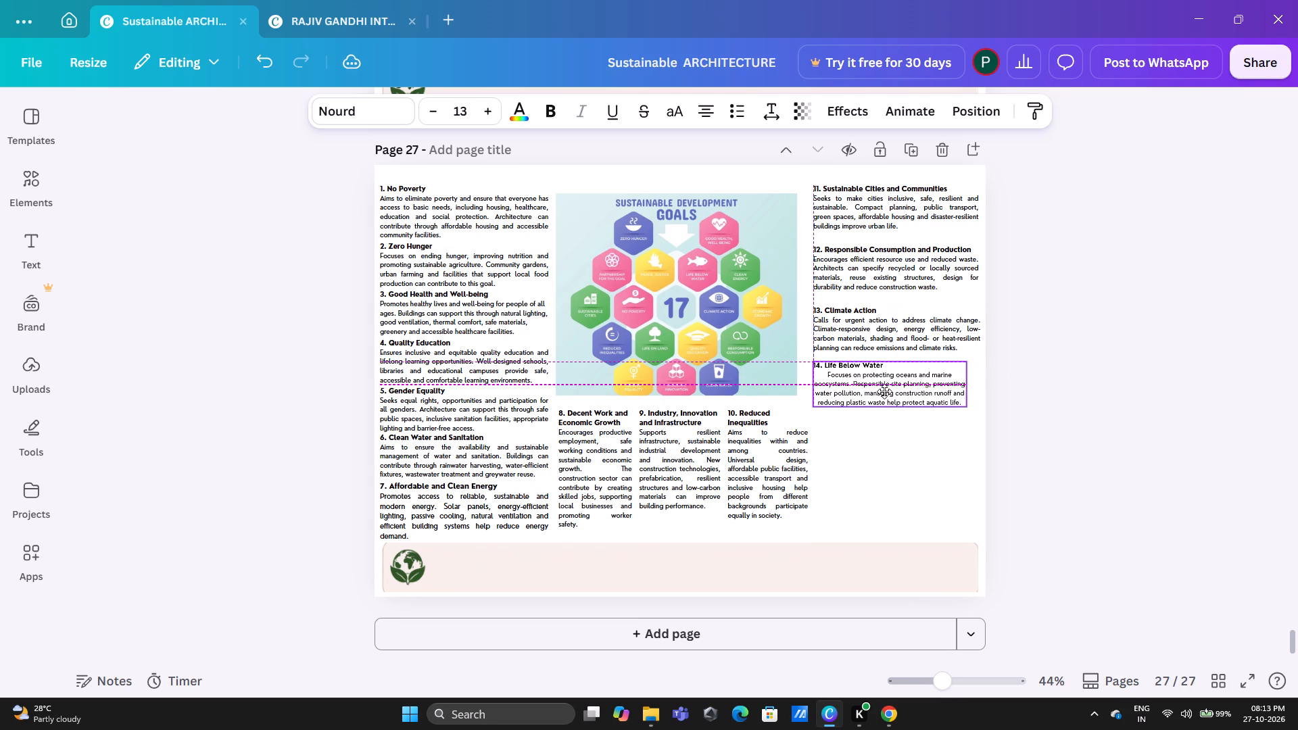
drag(884, 391, 886, 391)
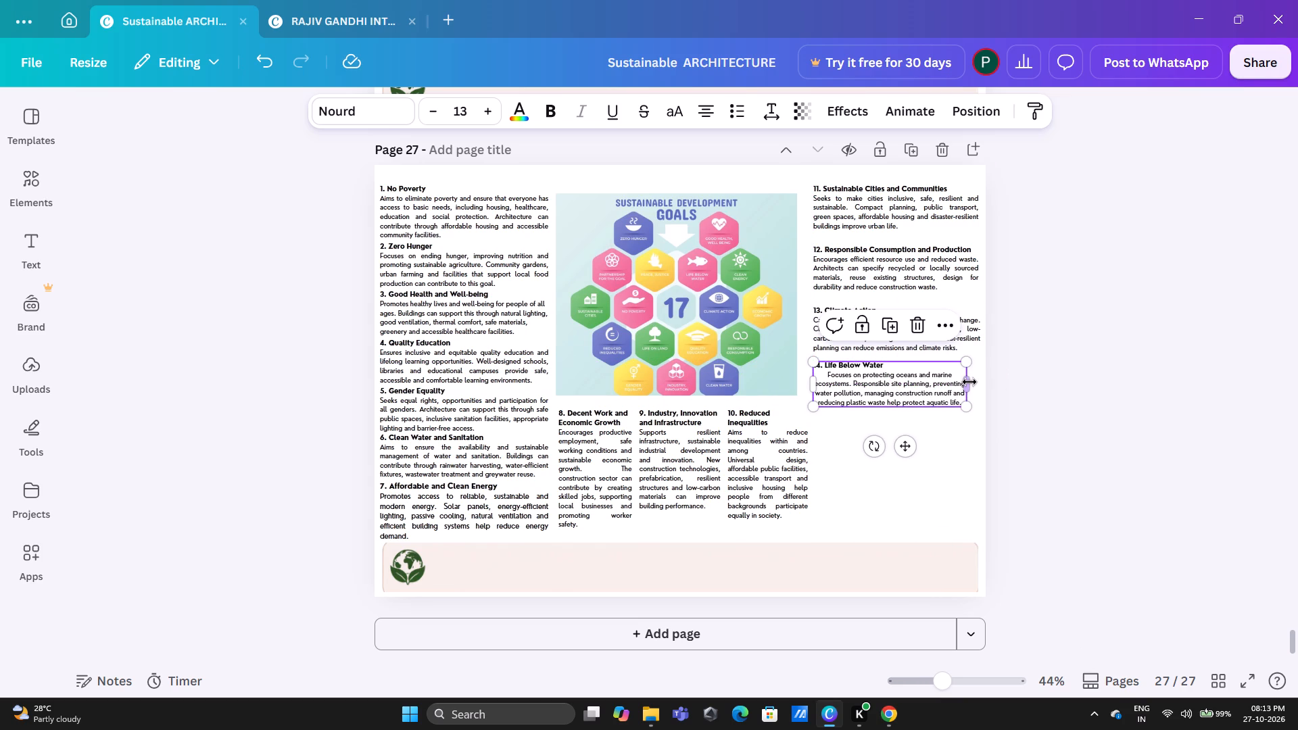
drag(969, 382, 980, 382)
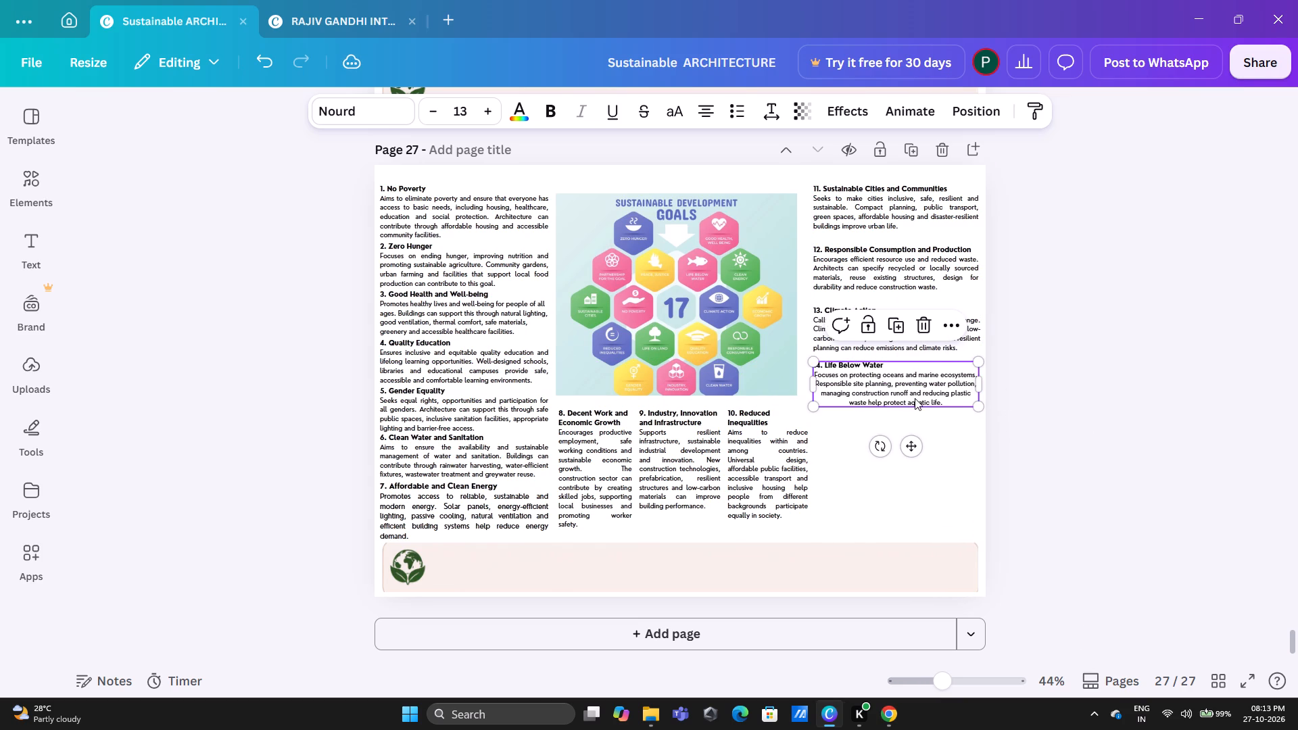
Justify the description text of goal 14, Life Below Water.
triple_click(915, 398)
click(710, 117)
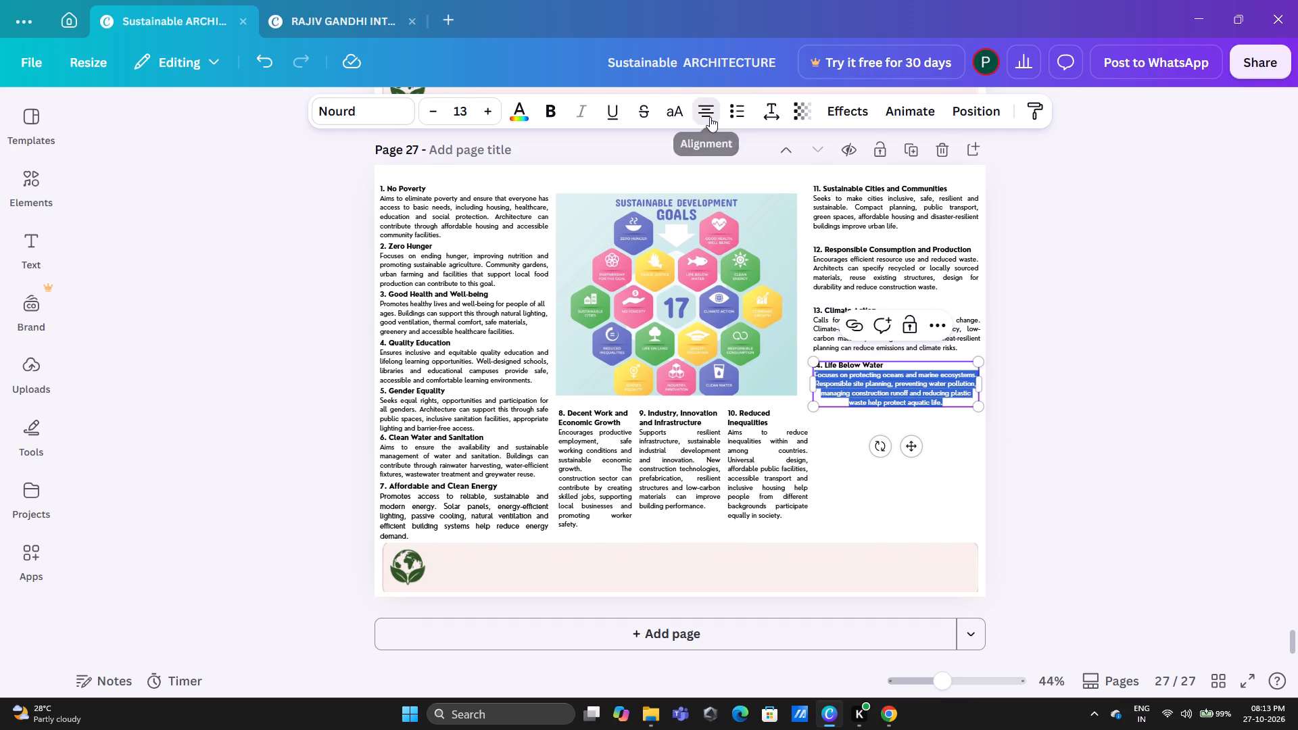
click(710, 117)
click(852, 456)
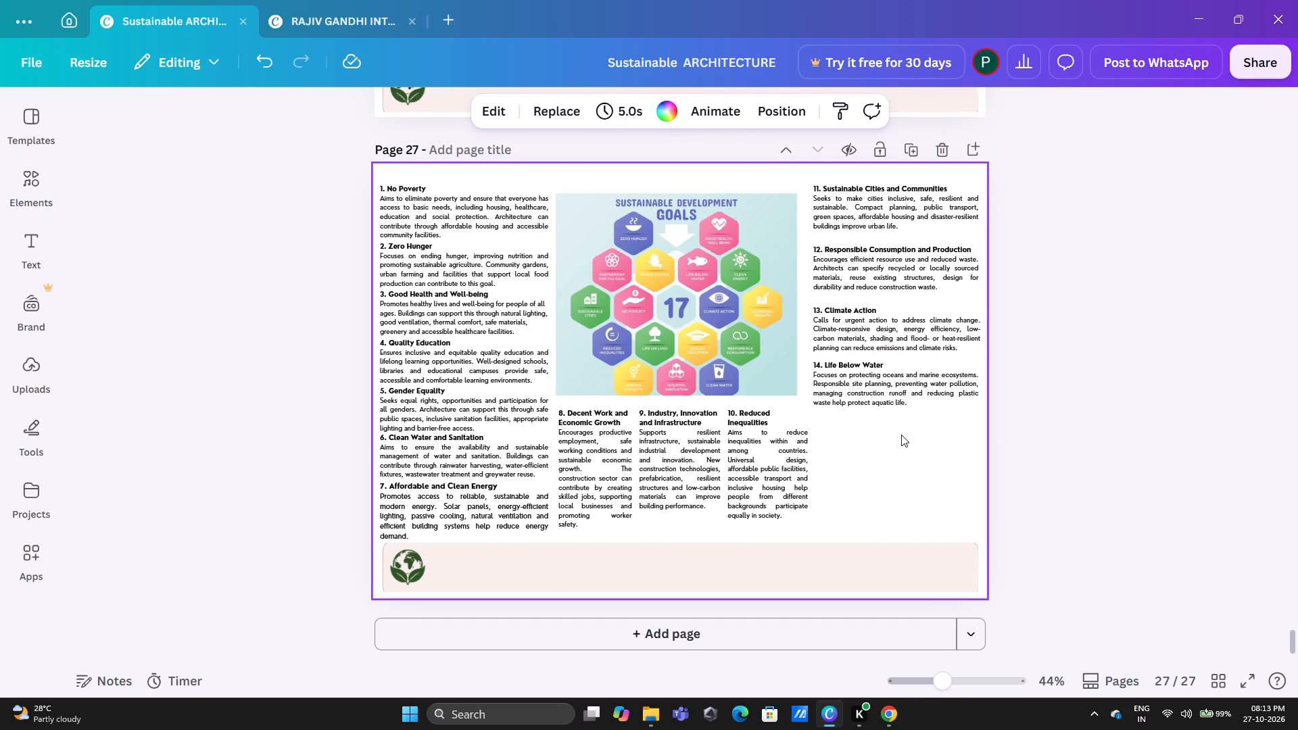
Move the goal 12, 13 and 14 text boxes up together to close the gap beneath goal 11.
drag(903, 436, 865, 243)
key(Up)
key(Up)
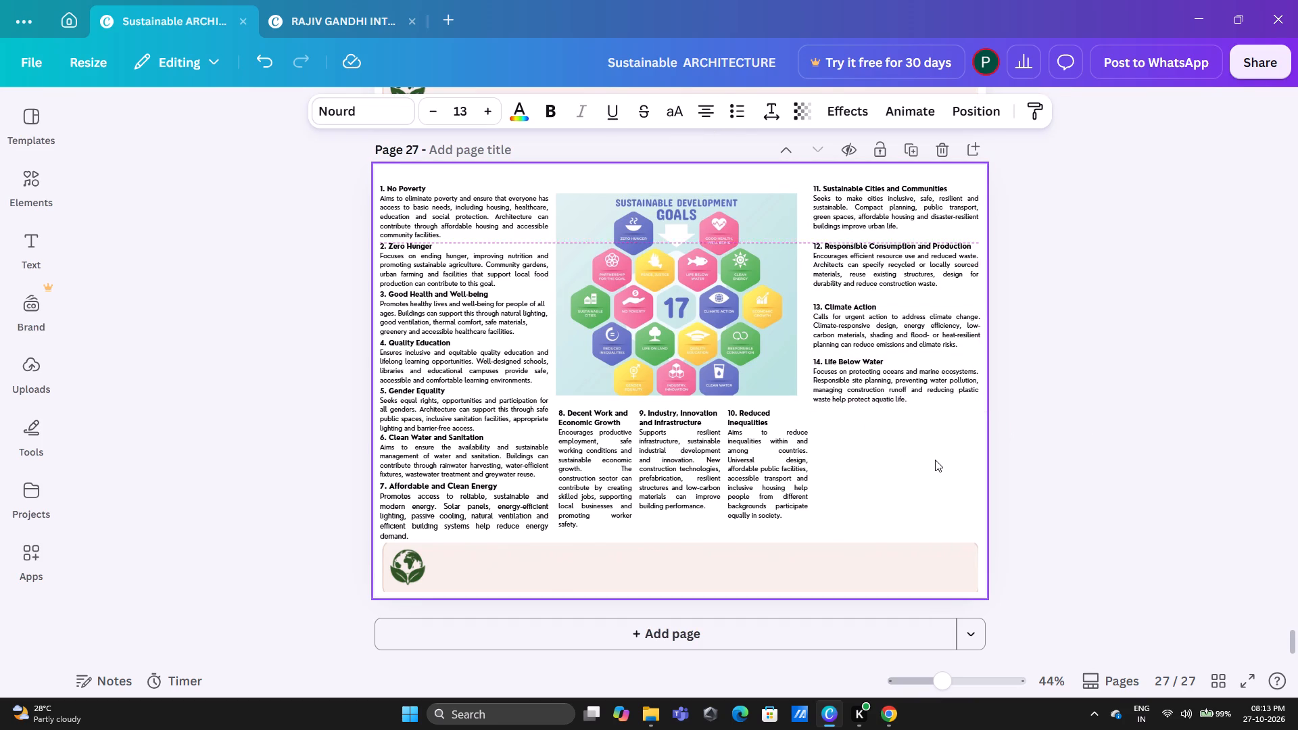
key(Up)
key(Up)
key(Up)
key(Up)
key(Up)
key(Up)
key(Up)
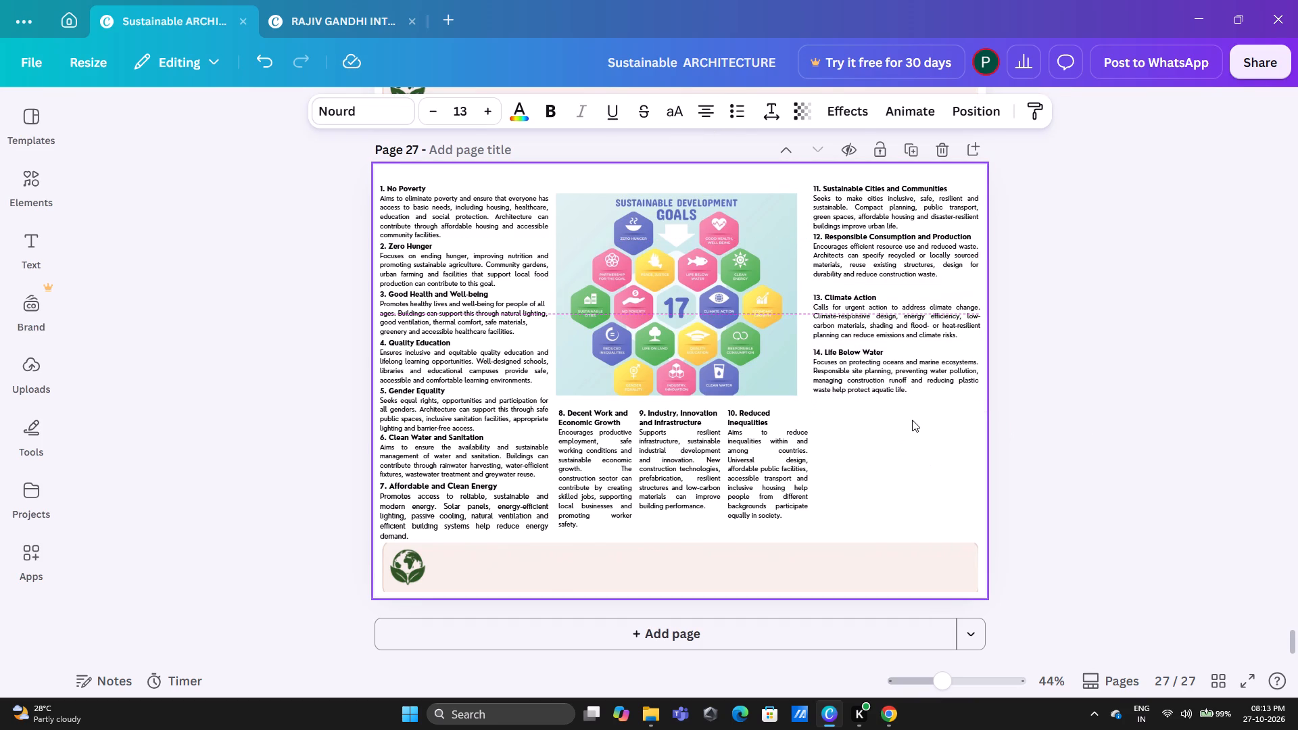
Move the goal 13 and 14 text boxes up together to close the gap beneath goal 12.
click(912, 420)
drag(943, 423, 882, 291)
key(Up)
key(Up)
key(Up)
key(Up)
key(Up)
key(Up)
key(Up)
key(Up)
key(Up)
key(Up)
key(Up)
key(Up)
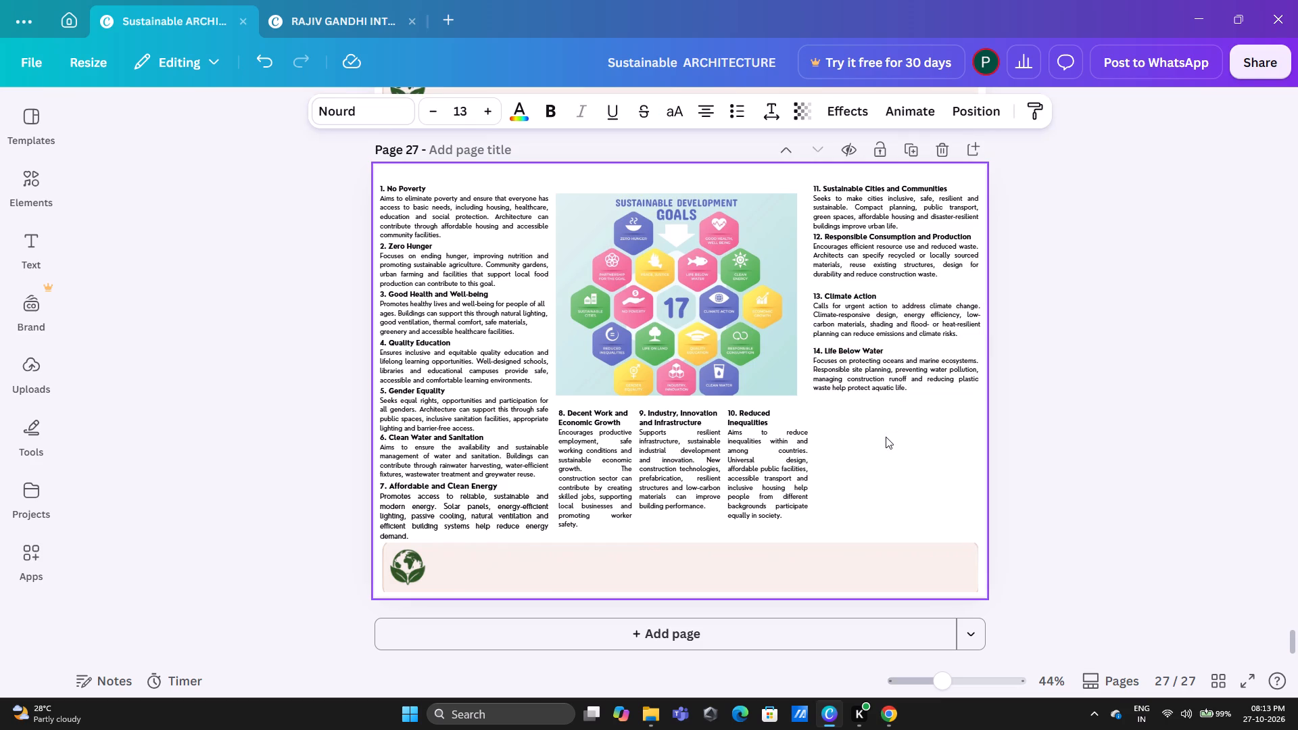
key(Down)
key(Down)
key(Down)
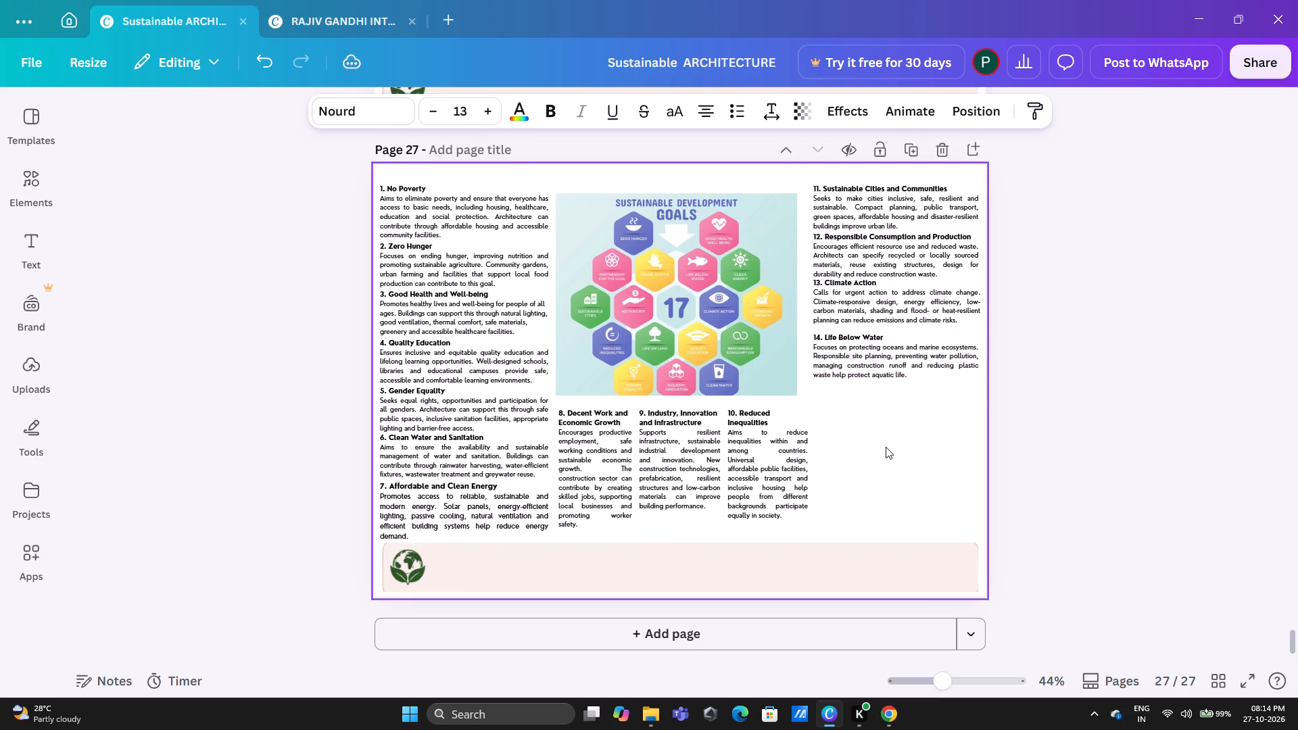
Move the goal 14 text box up to close the gap beneath goal 13.
drag(915, 430, 884, 372)
key(Up)
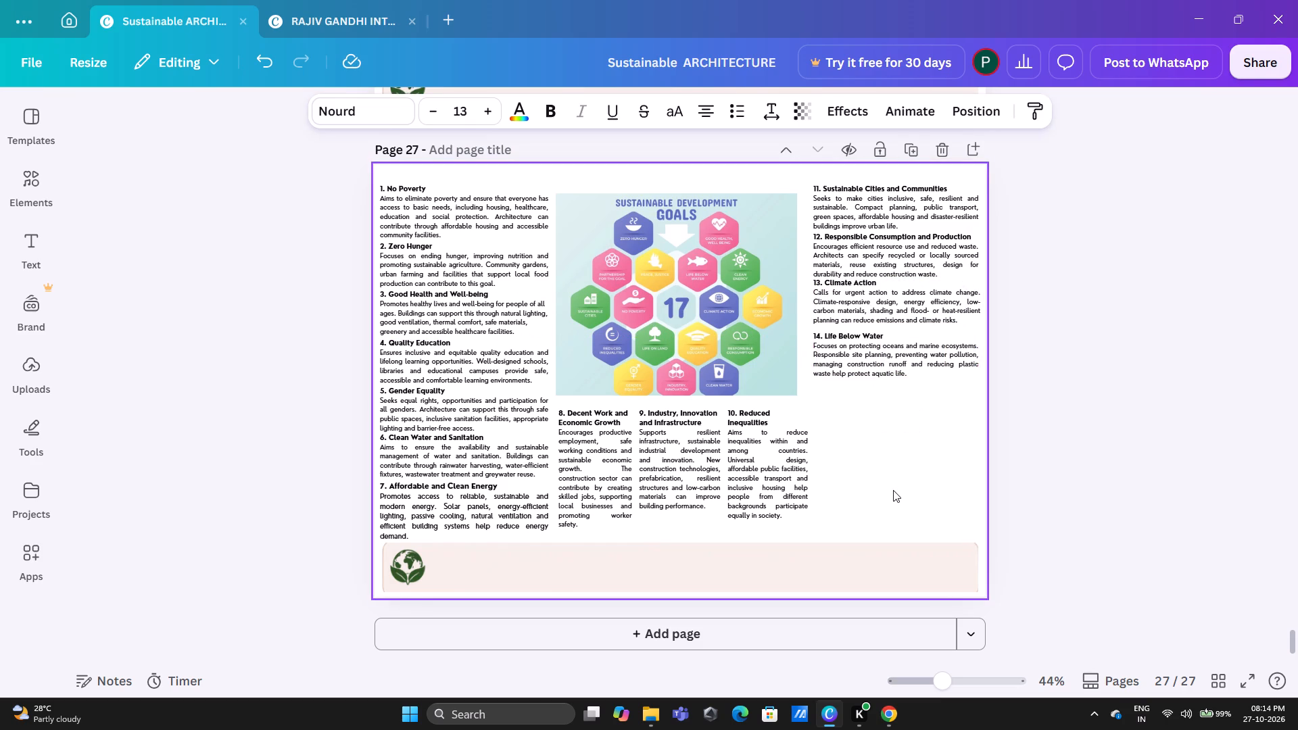
key(Up)
key(Up)
key(Up)
key(Up)
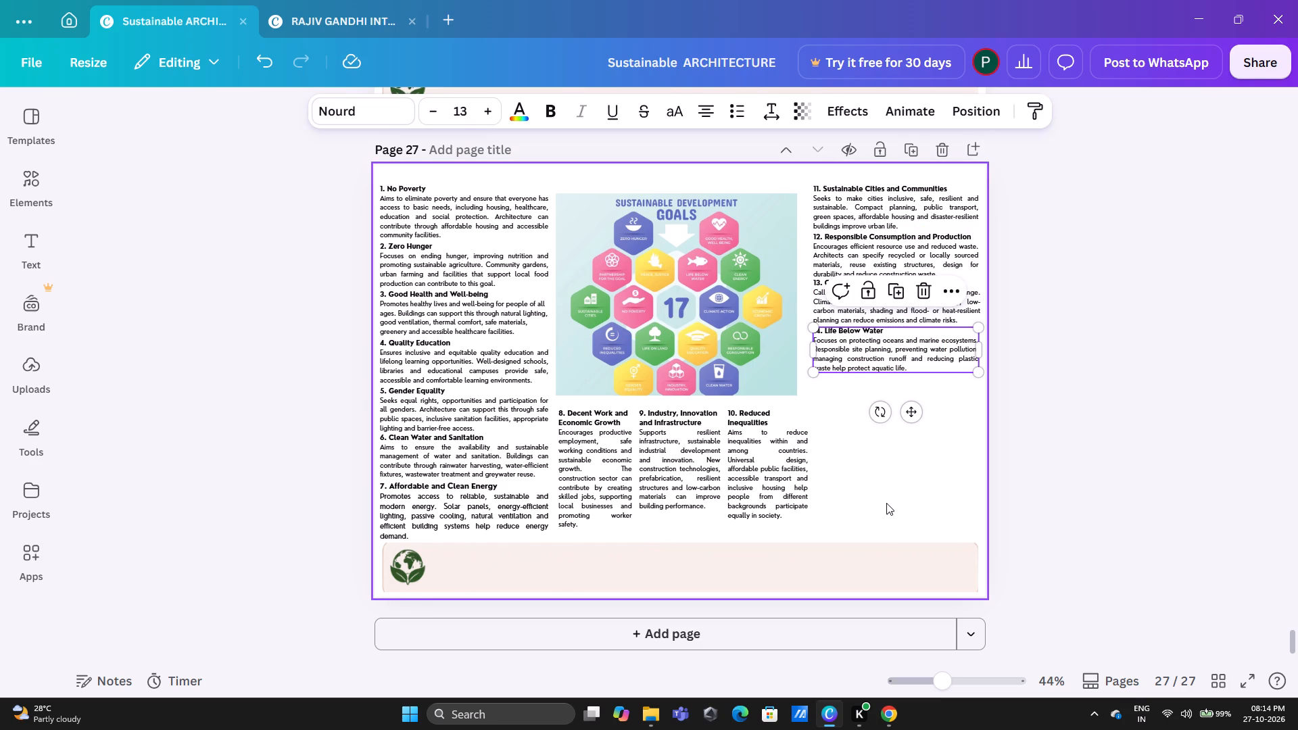
click(890, 506)
Nudge goals 12 to 14 down slightly, then goals 13 and 14, then goal 14 alone, to even out the column spacing.
drag(916, 414, 838, 243)
key(Down)
click(880, 427)
drag(890, 418, 849, 295)
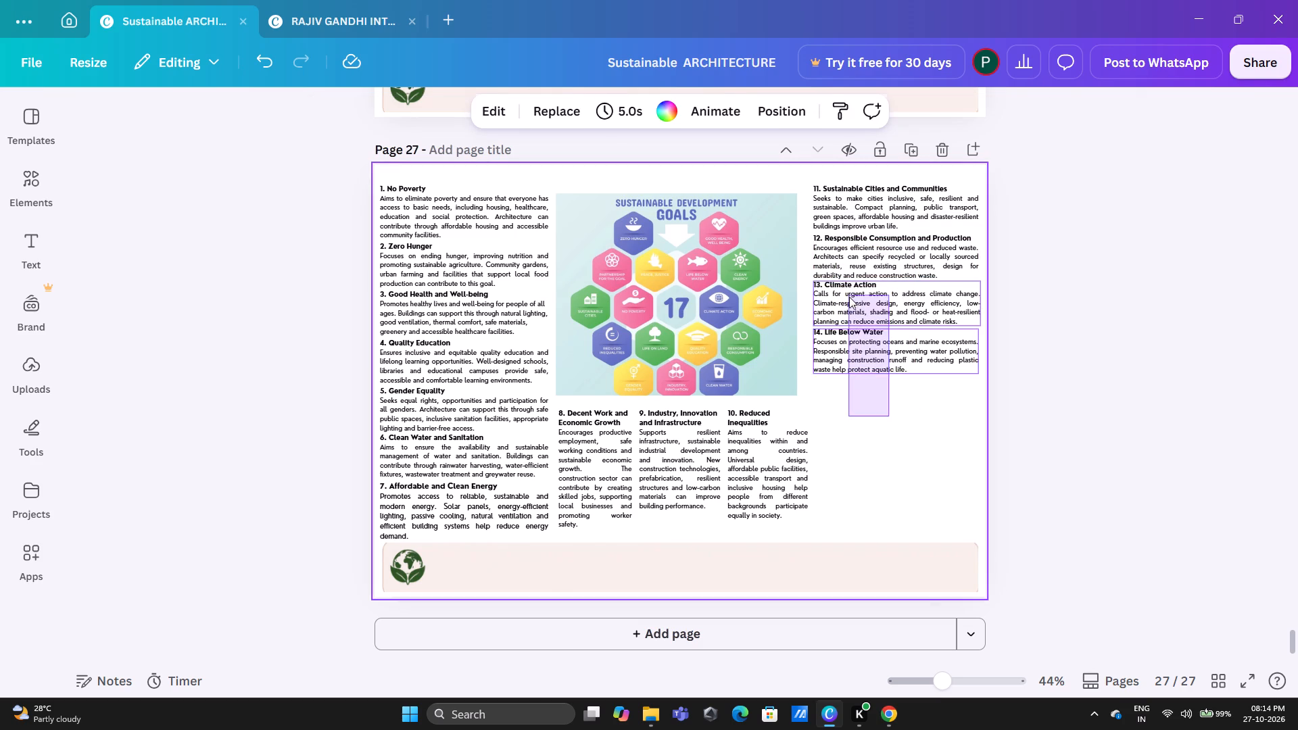
key(Down)
click(891, 427)
drag(896, 418, 880, 372)
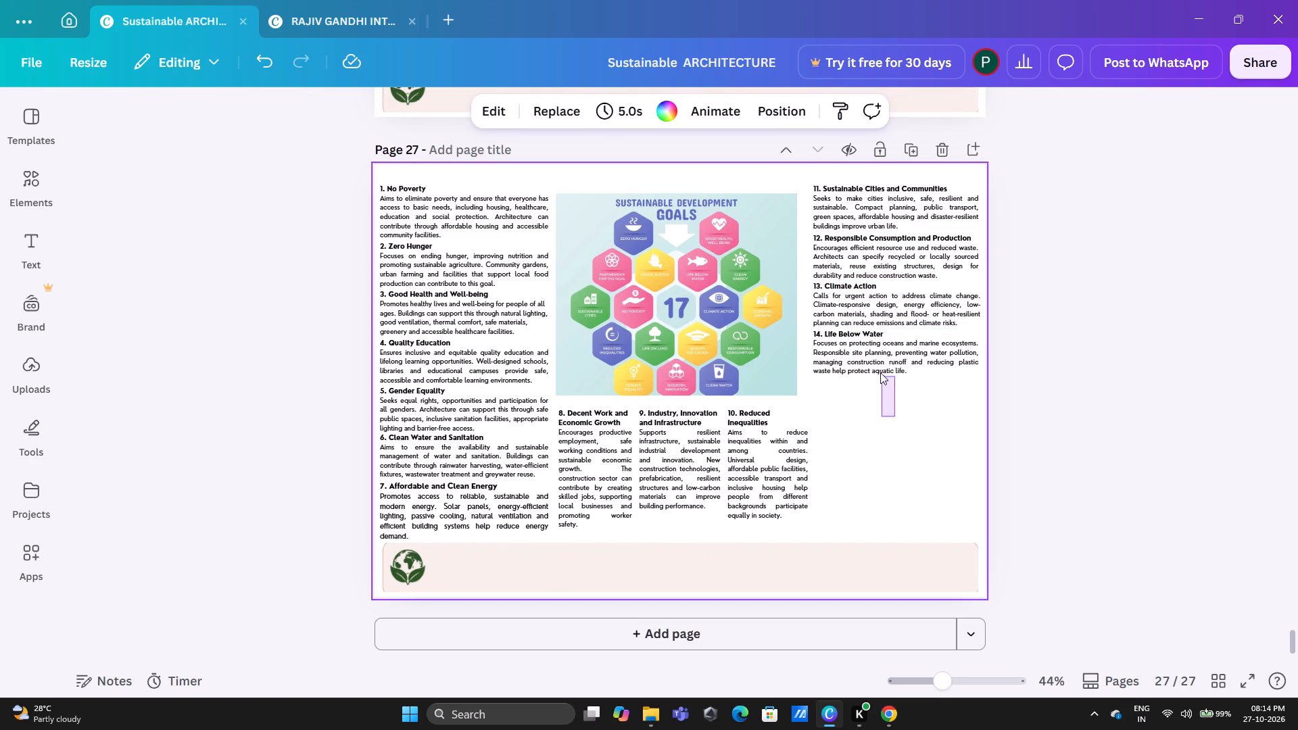
drag(880, 372, 867, 347)
key(Down)
click(880, 406)
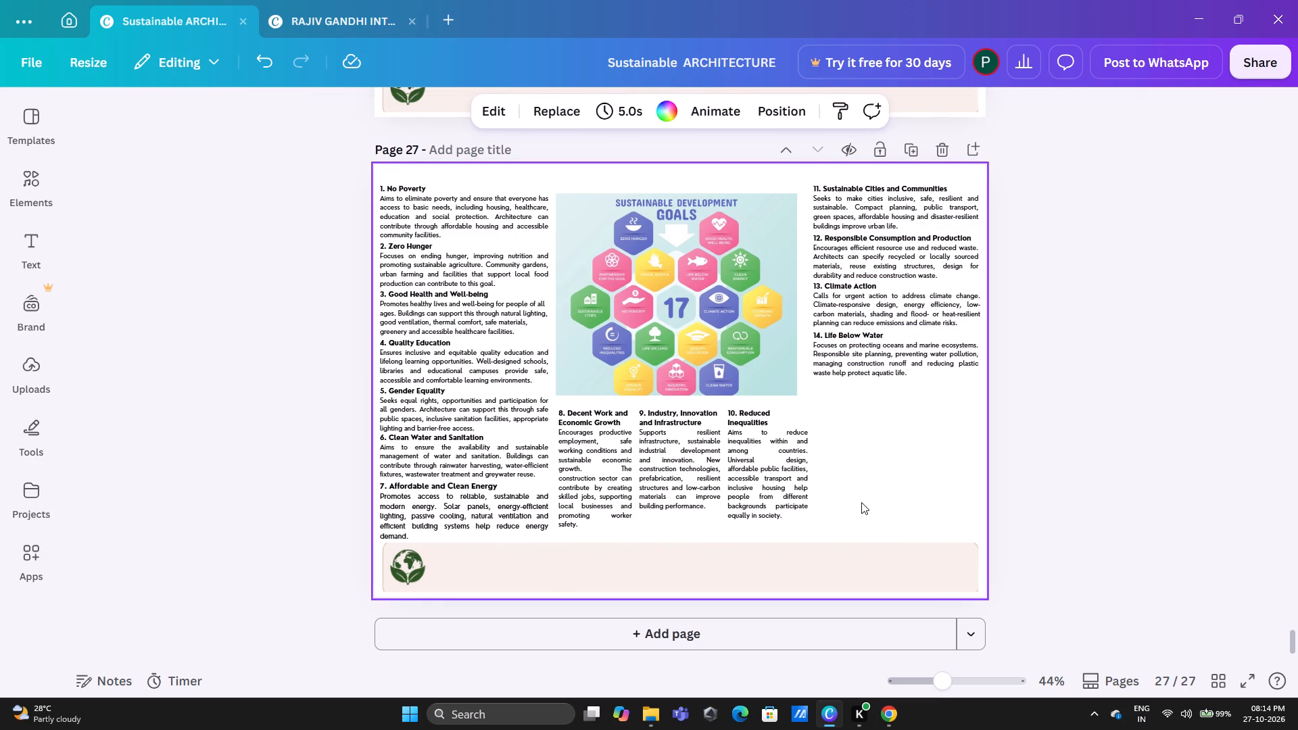
Slightly narrow the goal 10 and goal 9 text boxes below the infographic.
click(777, 478)
click(810, 463)
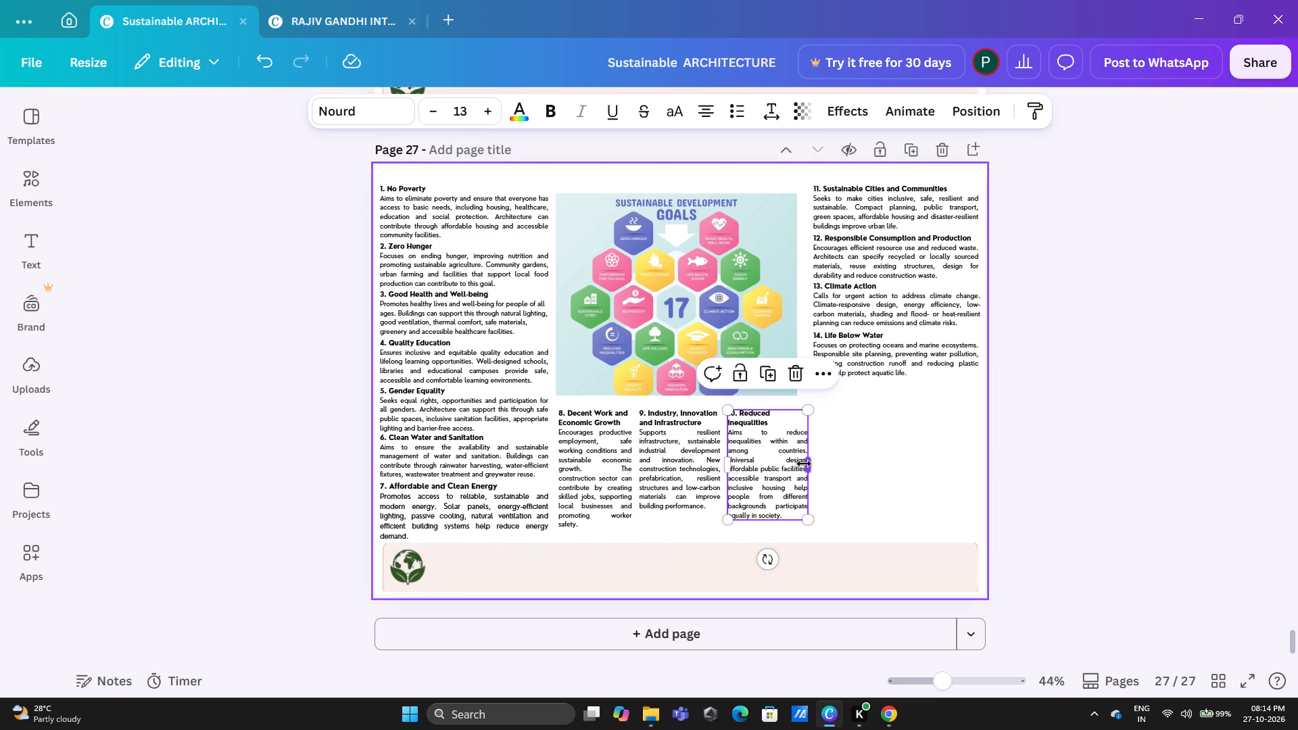
click(594, 497)
click(677, 461)
click(724, 459)
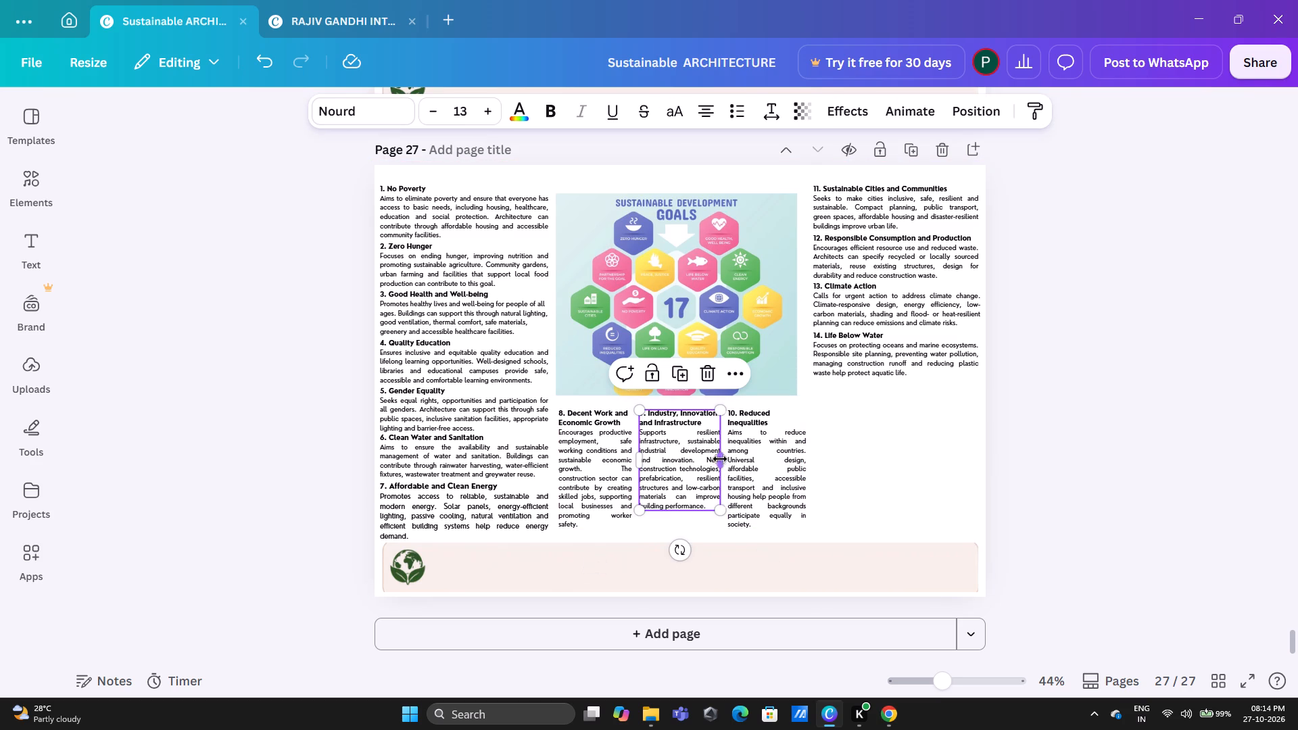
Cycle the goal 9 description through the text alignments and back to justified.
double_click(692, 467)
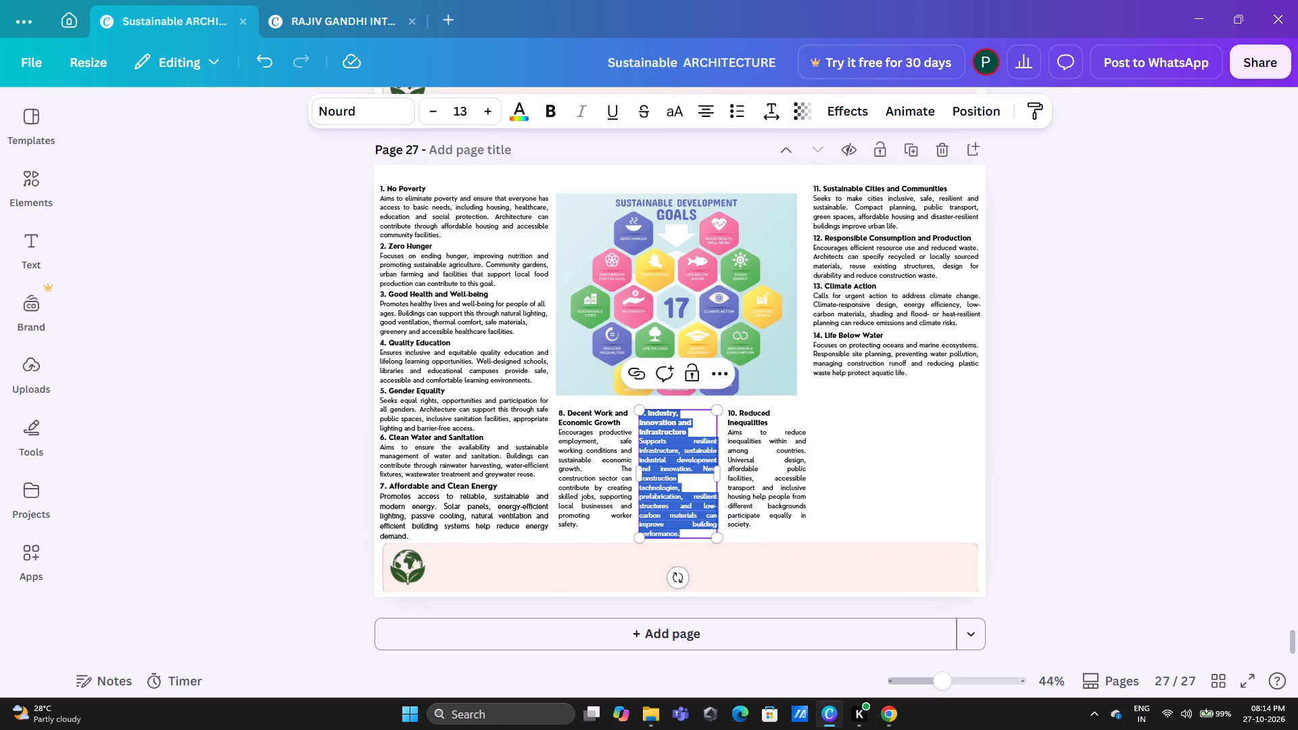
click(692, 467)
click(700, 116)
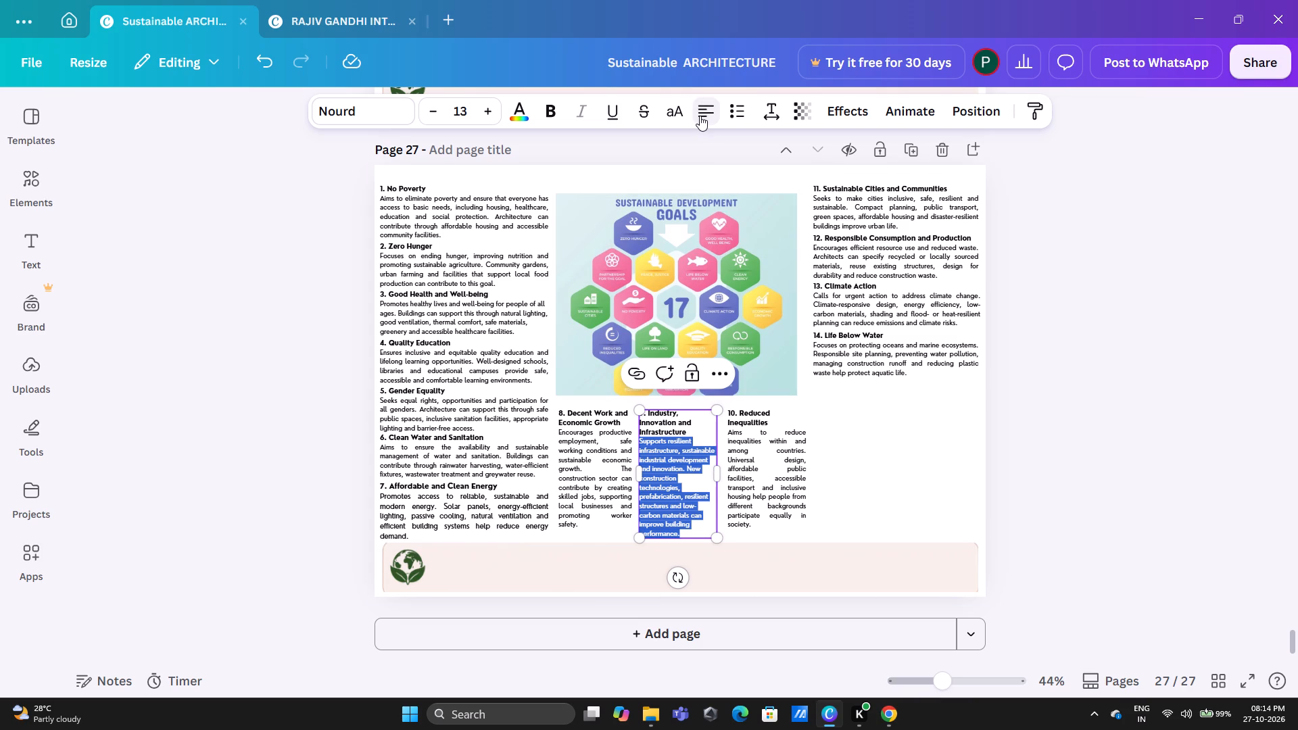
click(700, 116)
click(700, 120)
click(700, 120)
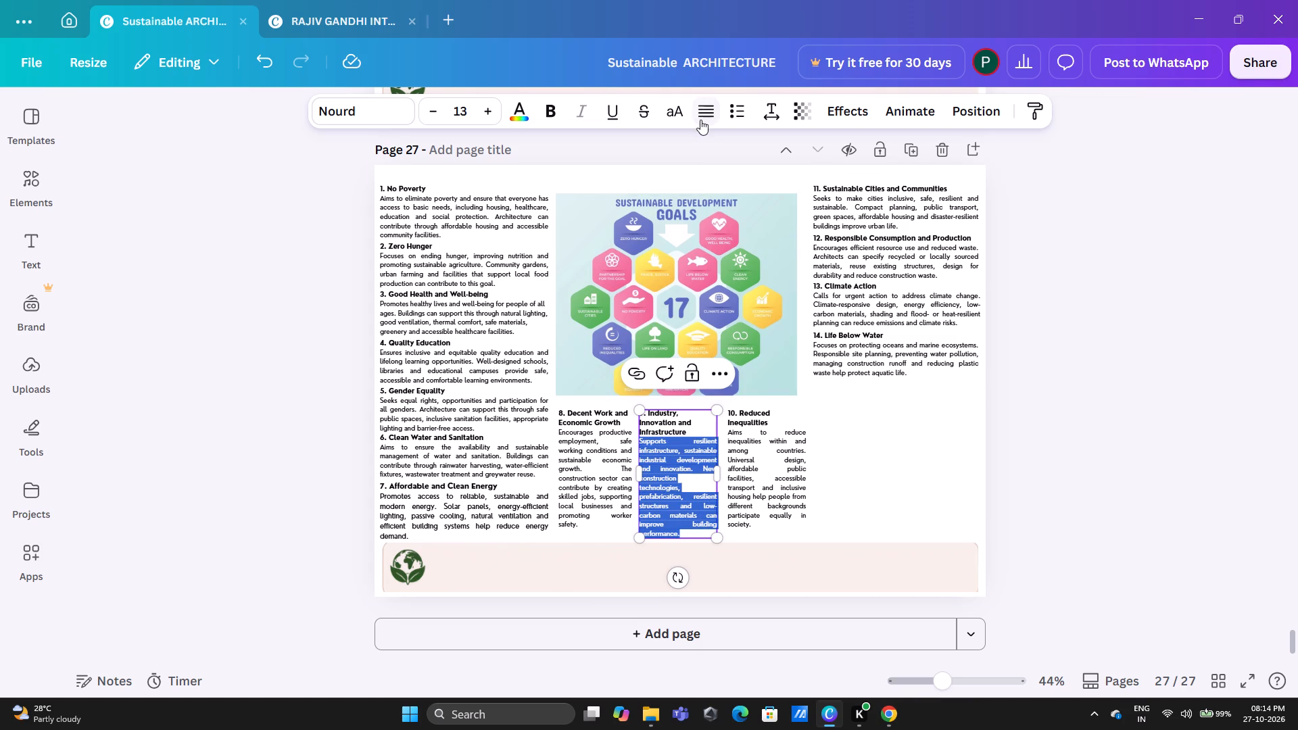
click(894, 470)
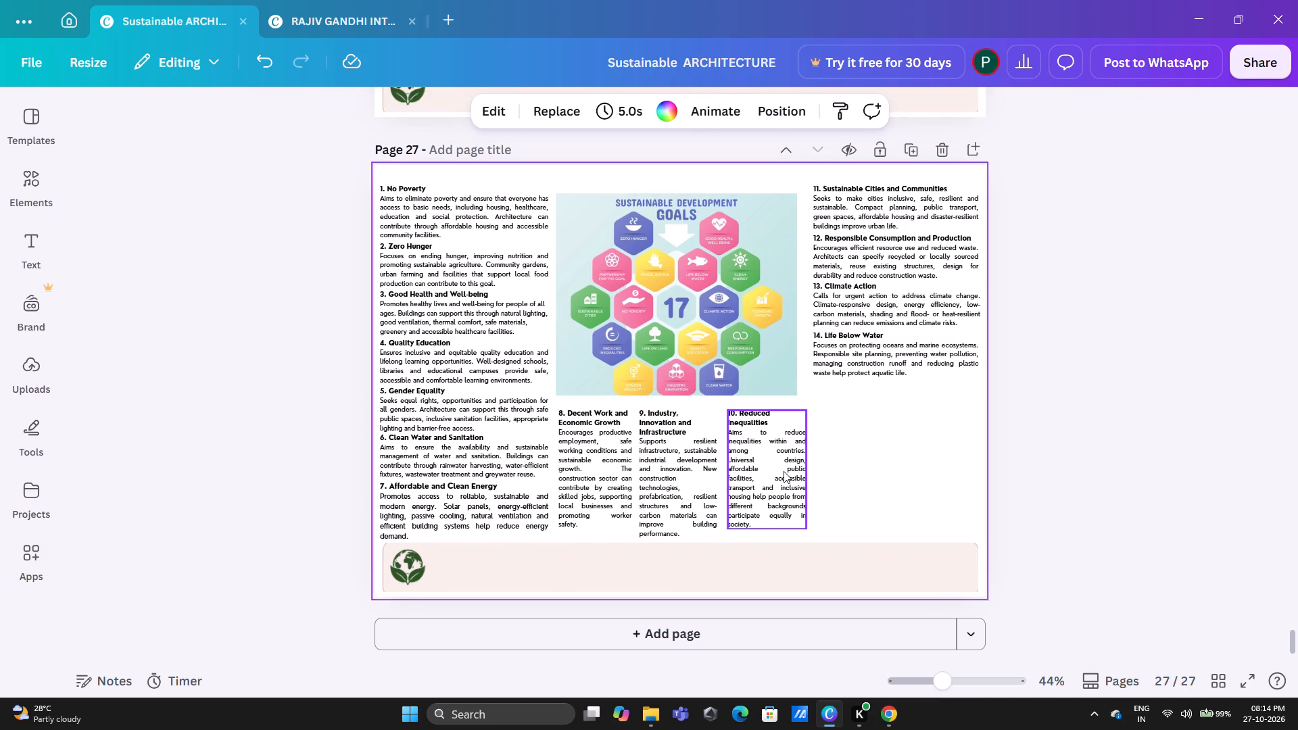
Nudge the goal 10 text box slightly to the left below the infographic.
click(784, 471)
key(Left)
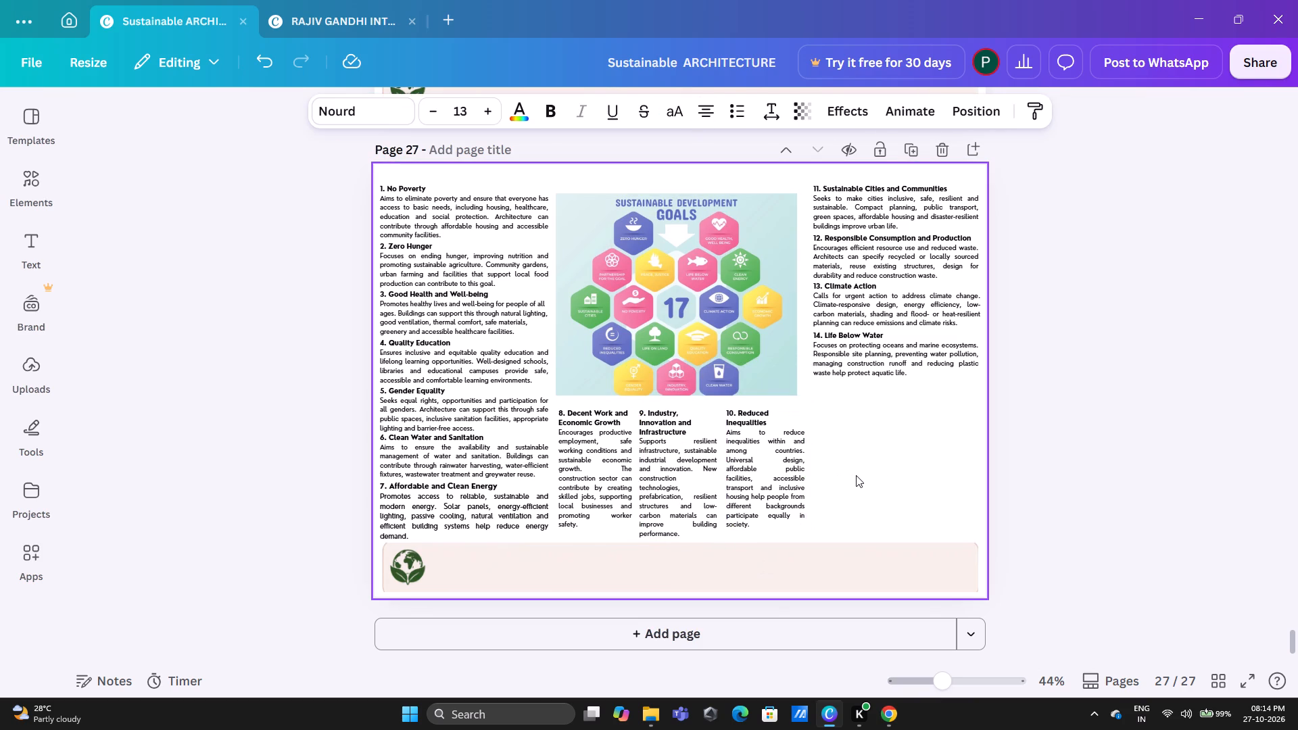
Slightly enlarge the Sustainable Development Goals infographic so its right edge lines up with the goal 10 text column.
click(760, 320)
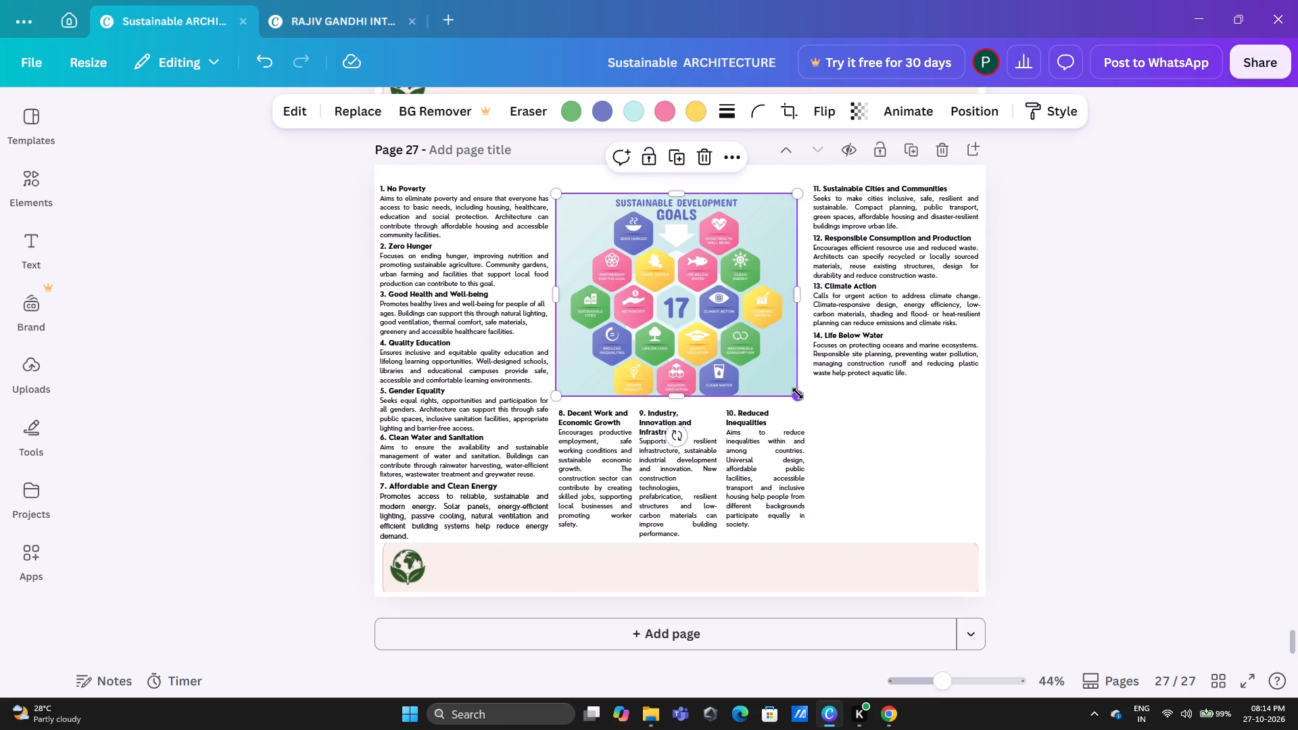
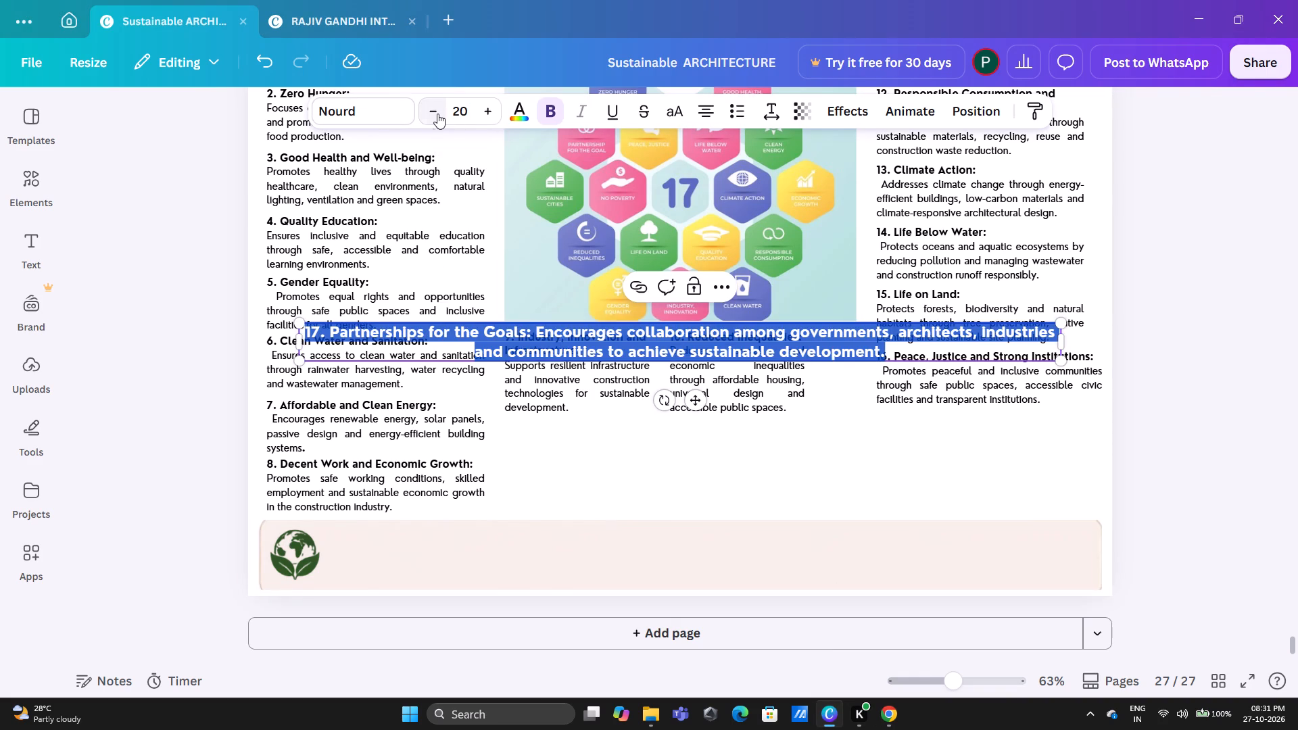
Set the pasted goal 17 text to size 14 and put its description on a new line below the heading.
triple_click(437, 114)
click(437, 114)
double_click(437, 114)
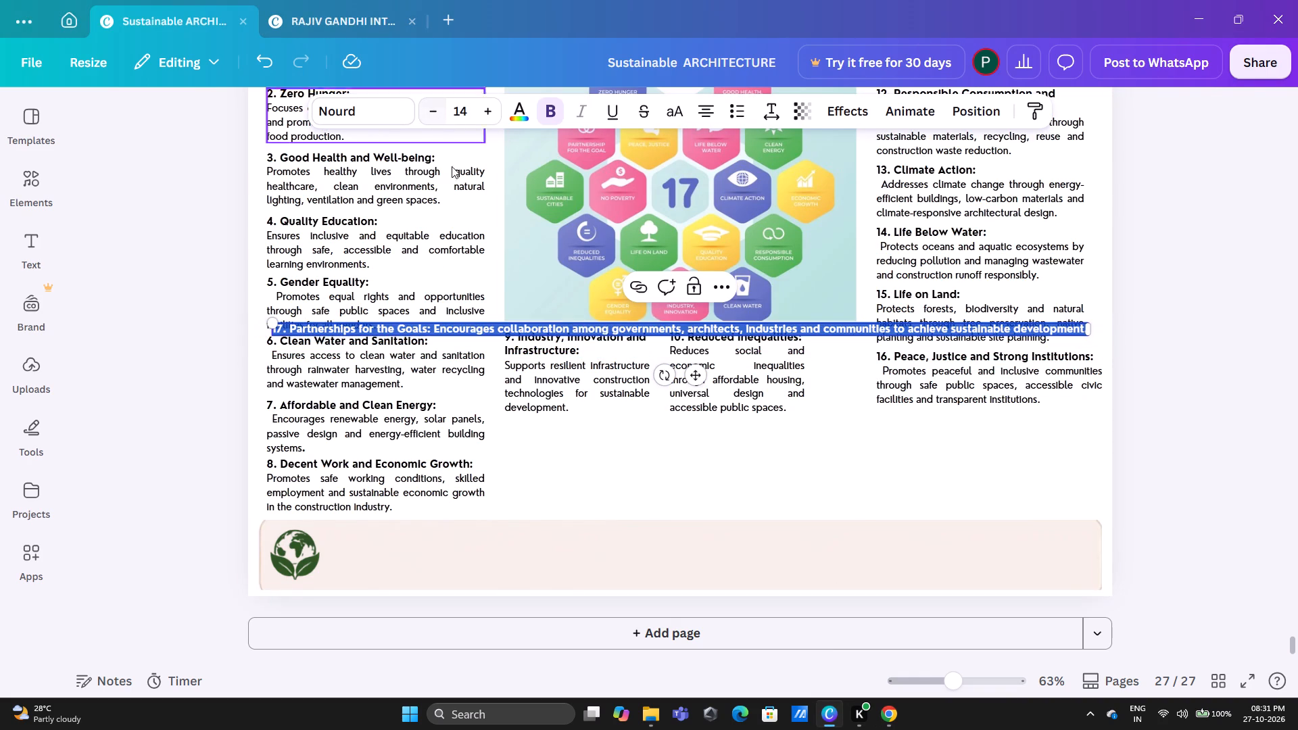
click(432, 326)
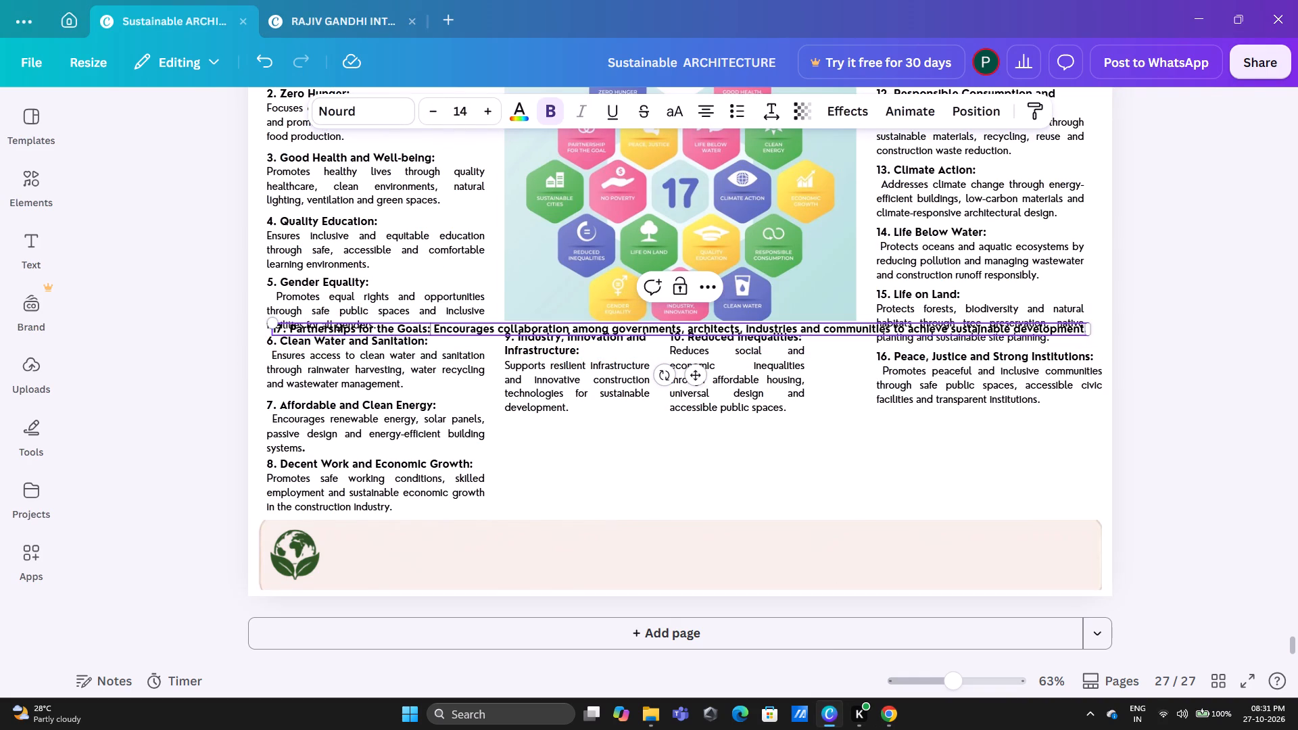
key(Return)
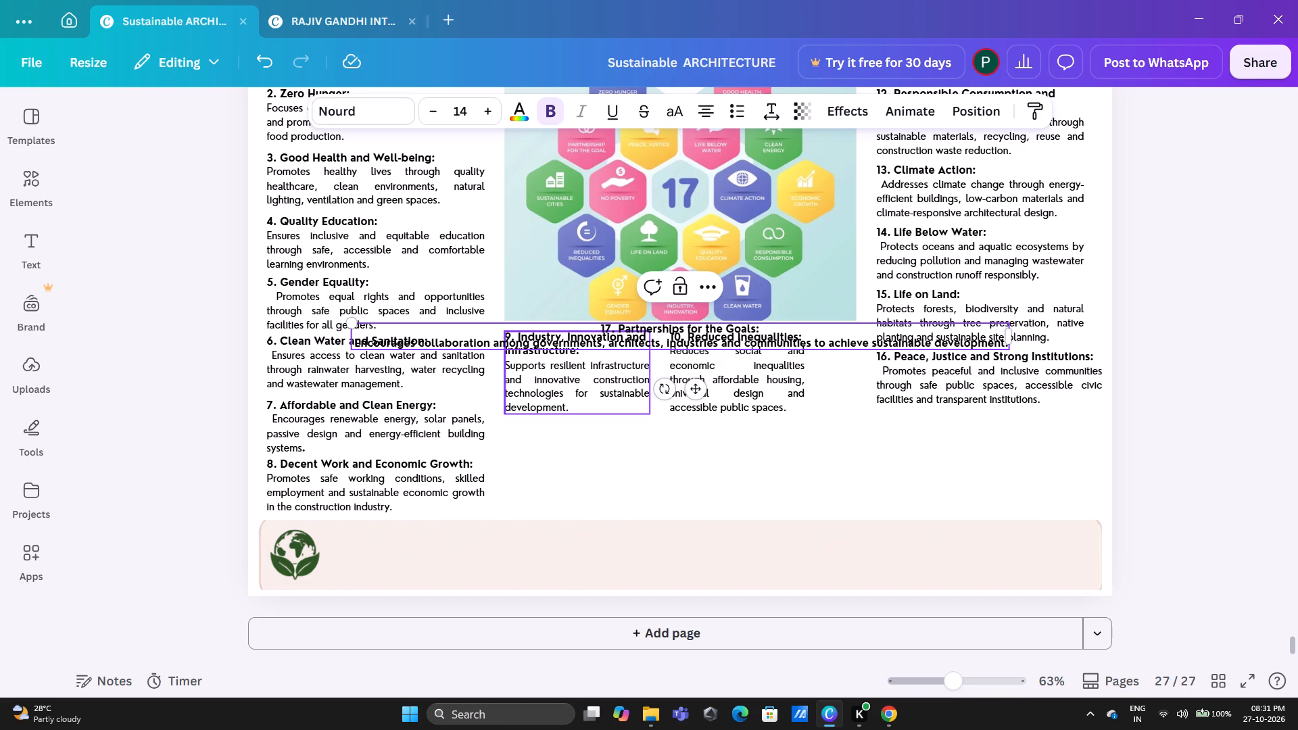
Remove bold from the goal 17 description and align its heading to the left edge of the text block.
triple_click(656, 341)
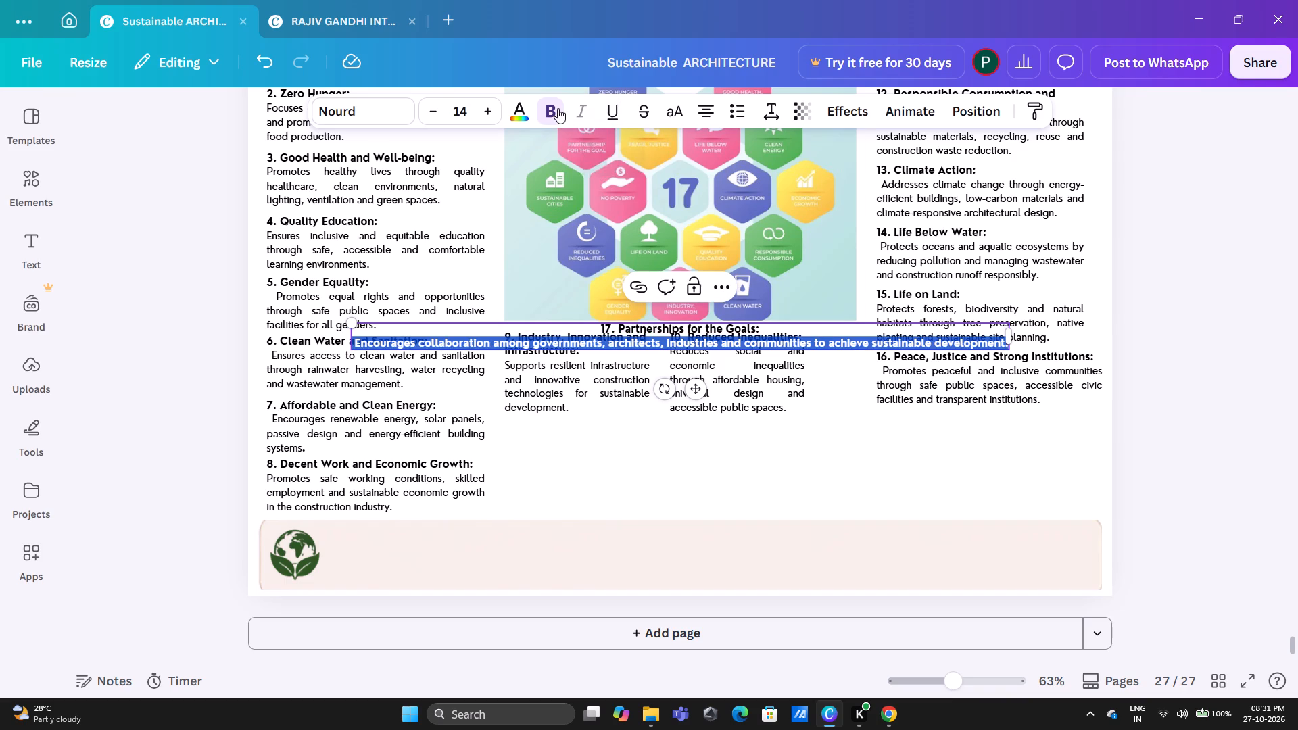
click(554, 110)
double_click(740, 333)
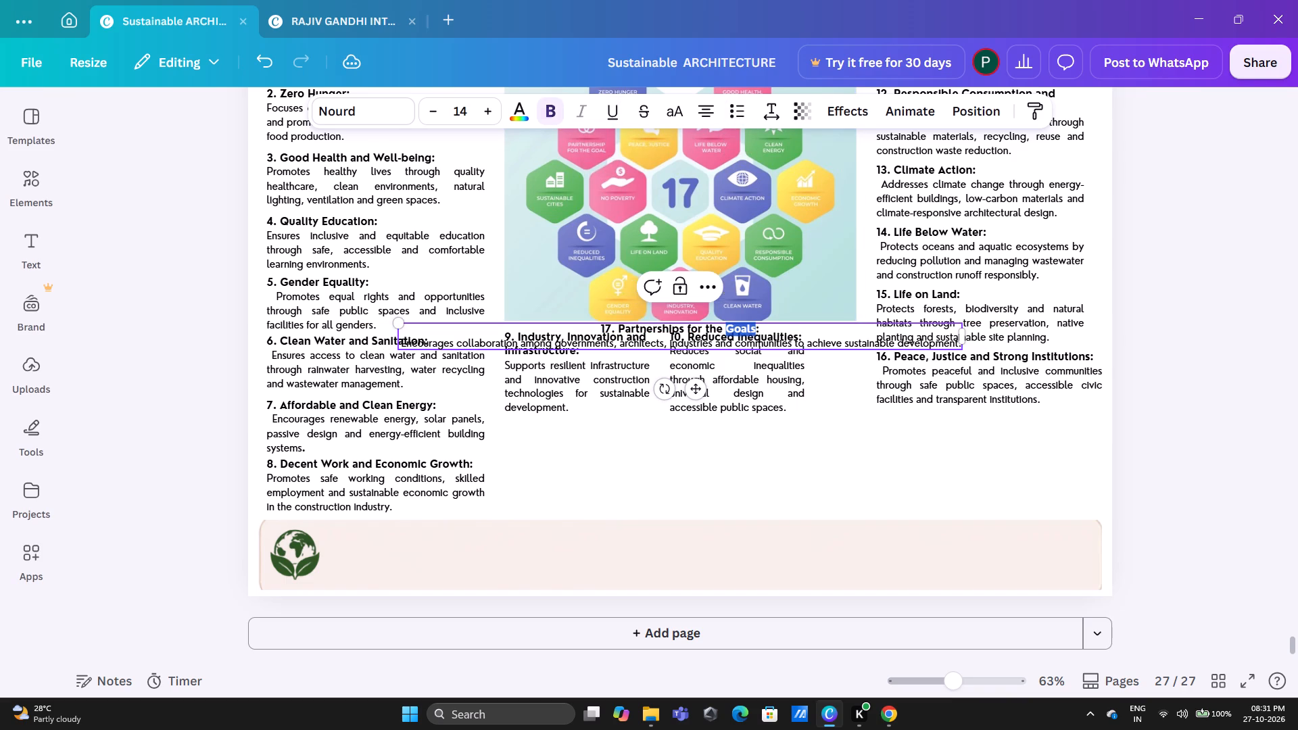
triple_click(698, 332)
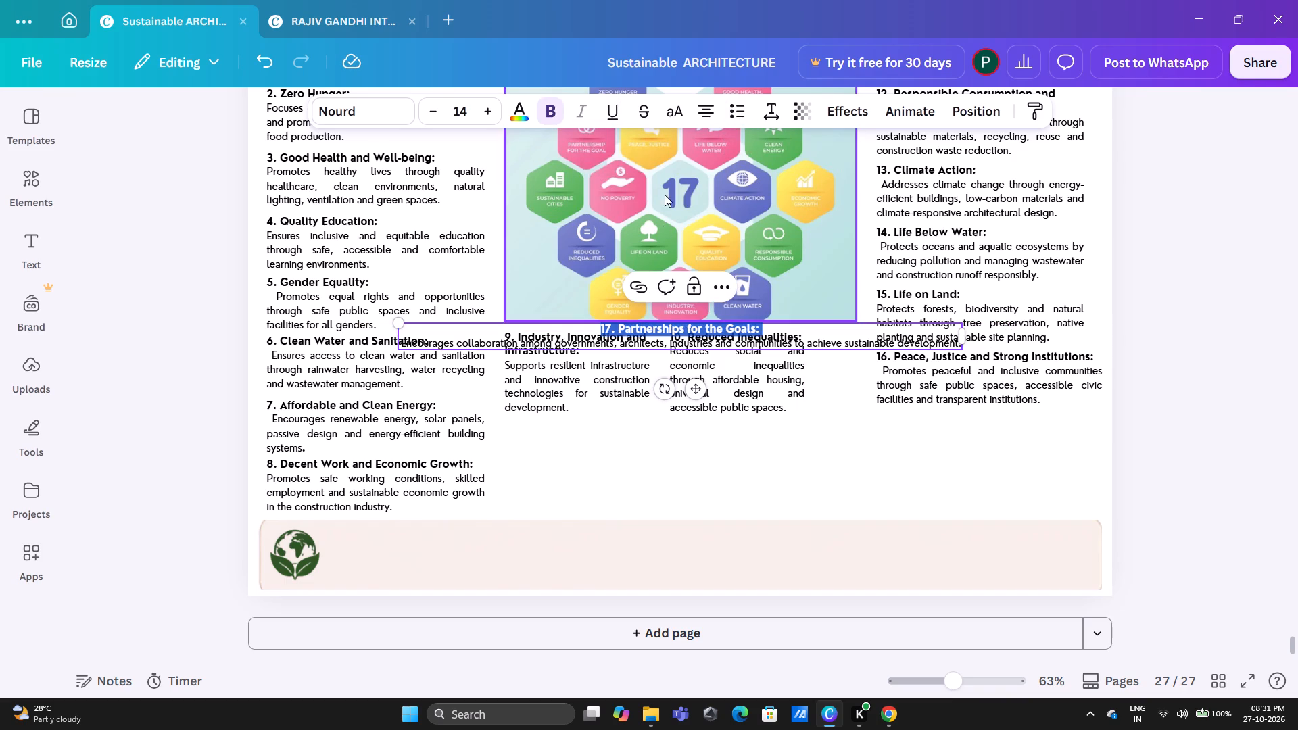
click(702, 111)
click(802, 443)
Move the goal 17 text block below goal 16 and resize it to the same width as that block.
drag(814, 344, 933, 517)
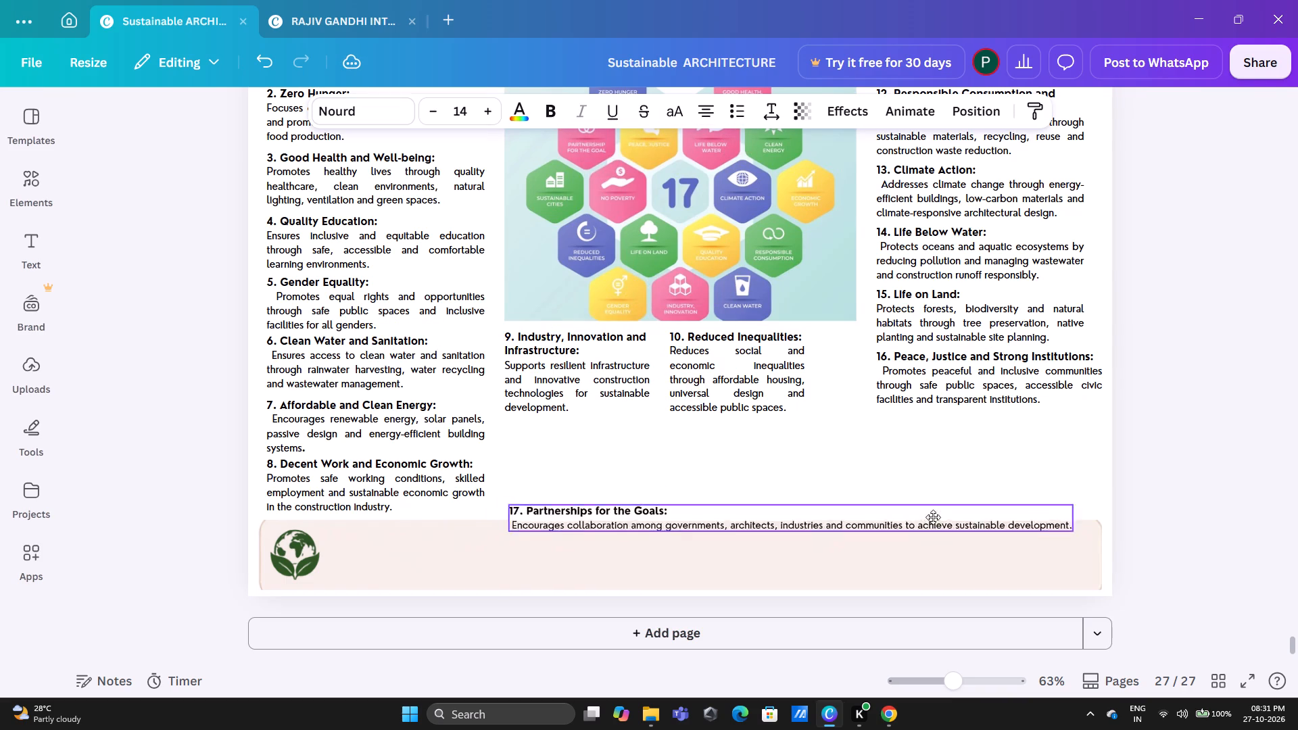
drag(933, 517, 946, 483)
drag(1095, 475, 811, 477)
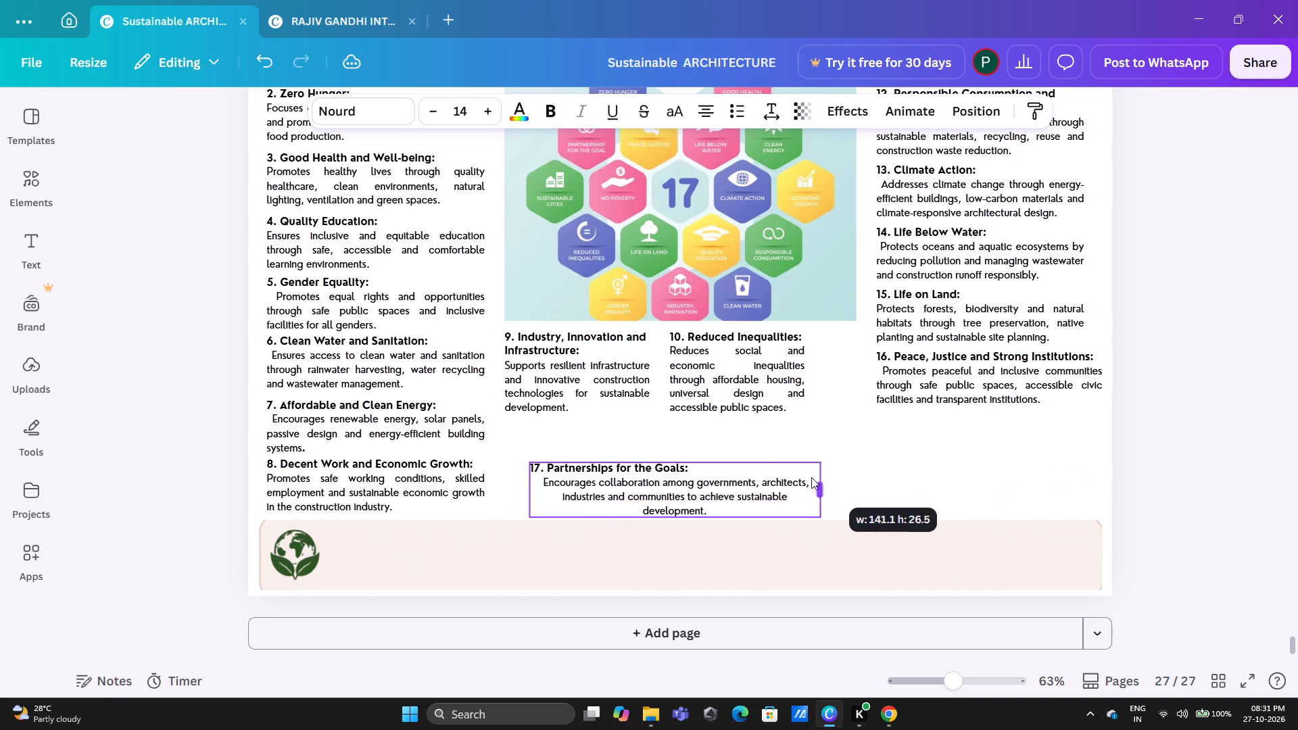
drag(811, 477, 727, 477)
drag(646, 489, 996, 451)
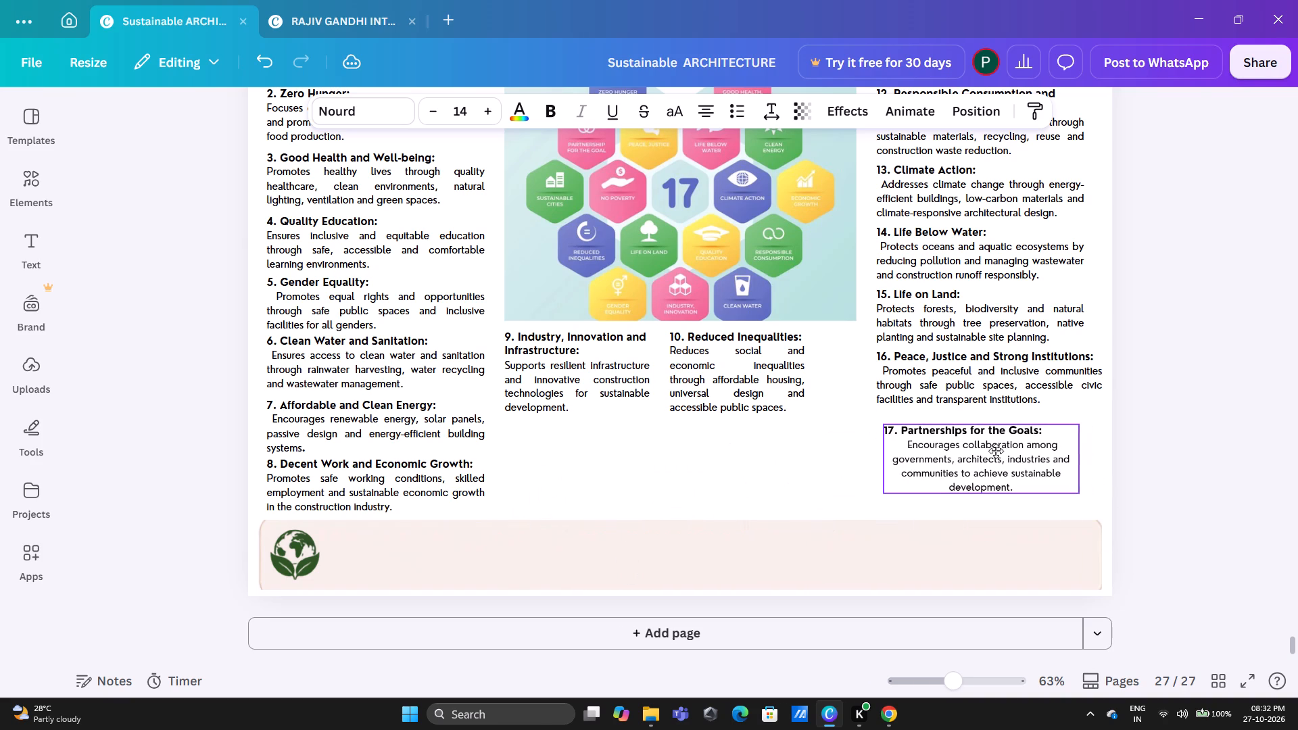
drag(996, 451, 992, 449)
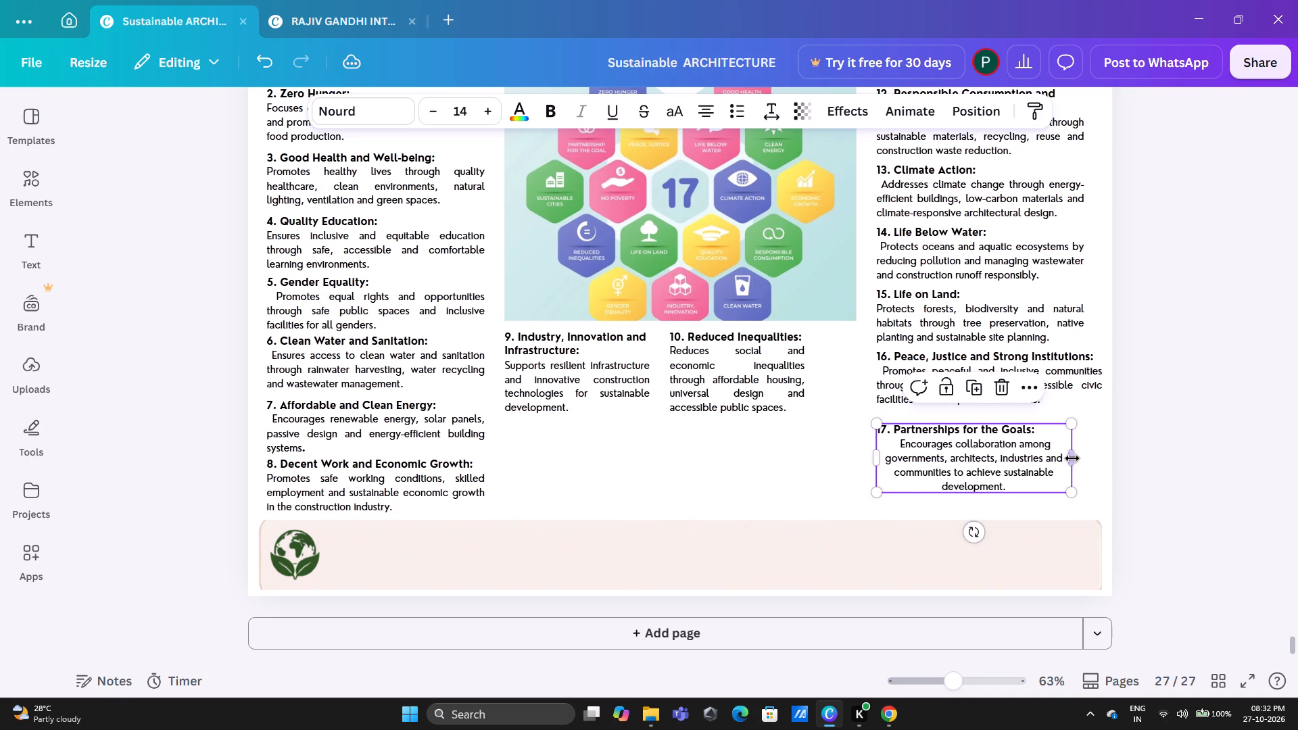
drag(1072, 458, 1102, 457)
Narrow the goal 16 text block to match the width of the goal 11 to 15 blocks above it.
click(1068, 368)
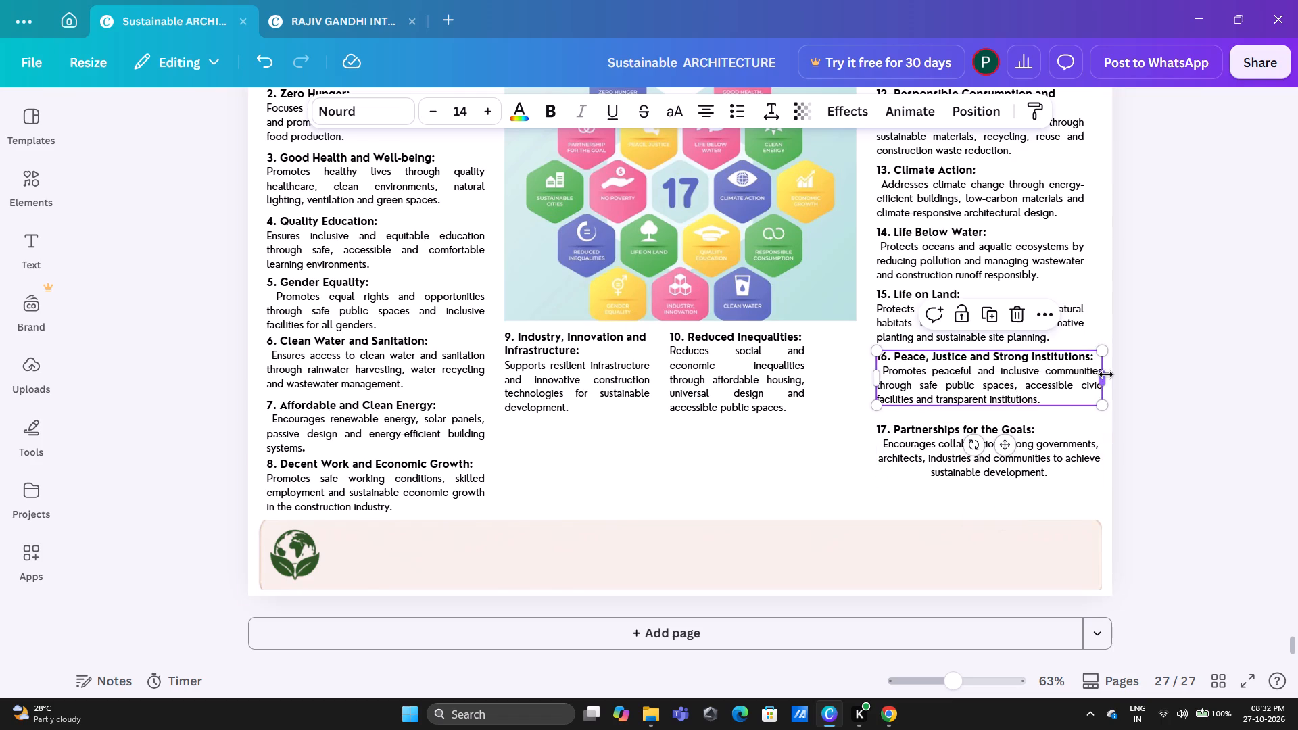
drag(1106, 374, 1088, 375)
Reposition the goal 17 text block directly beneath the goal 16 text and narrow it to the column width.
drag(1026, 454, 1017, 465)
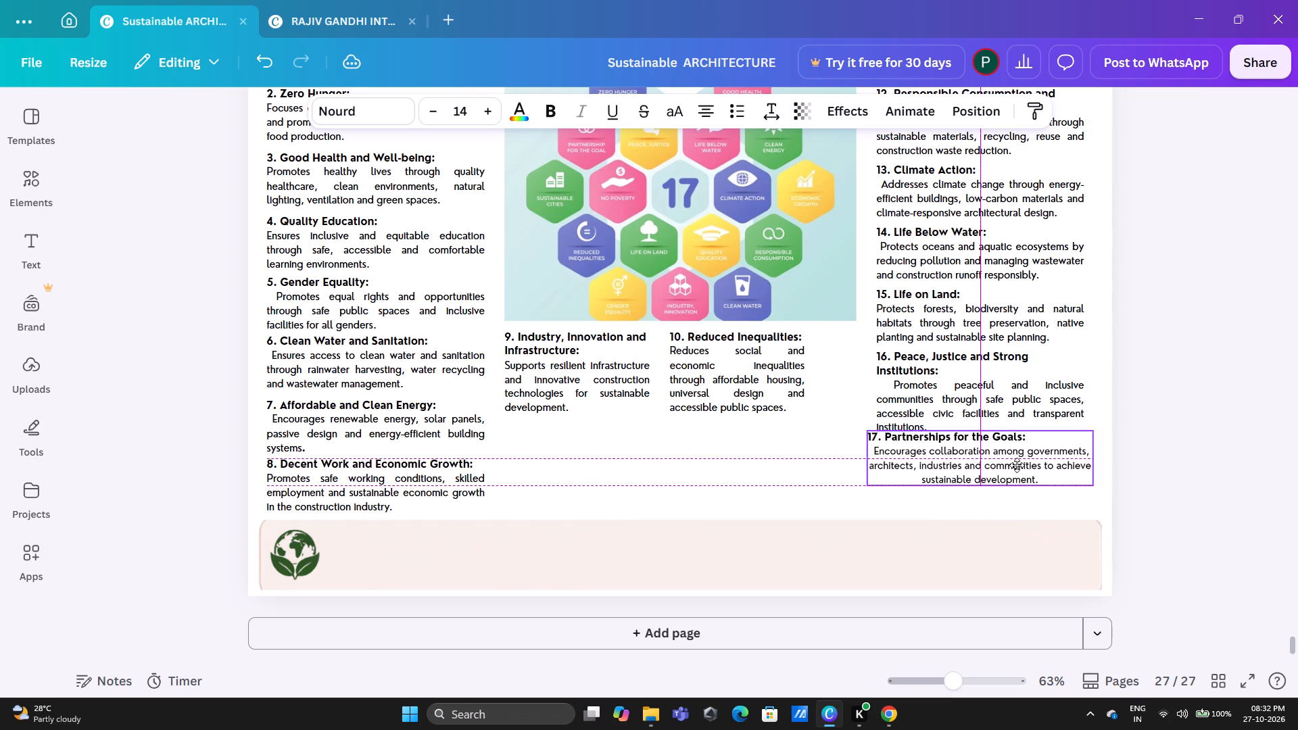
drag(1017, 465, 1026, 469)
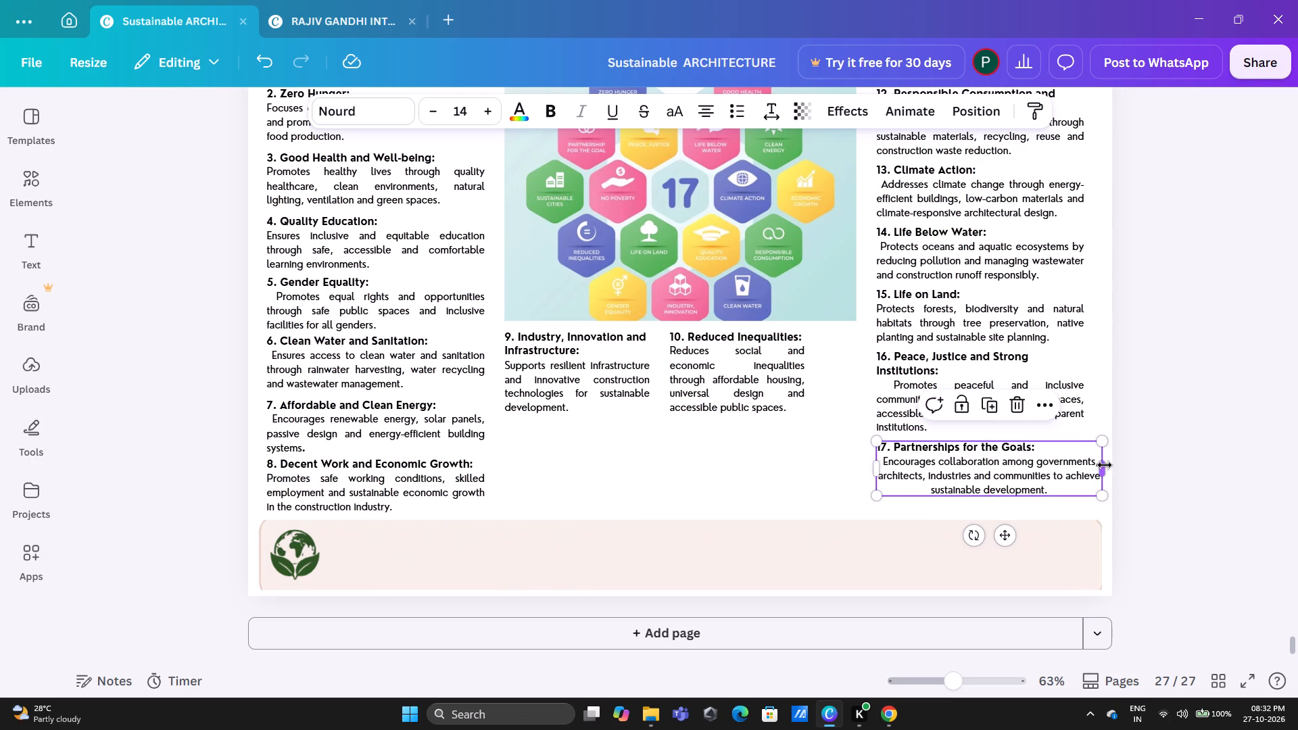
drag(1105, 465, 1086, 466)
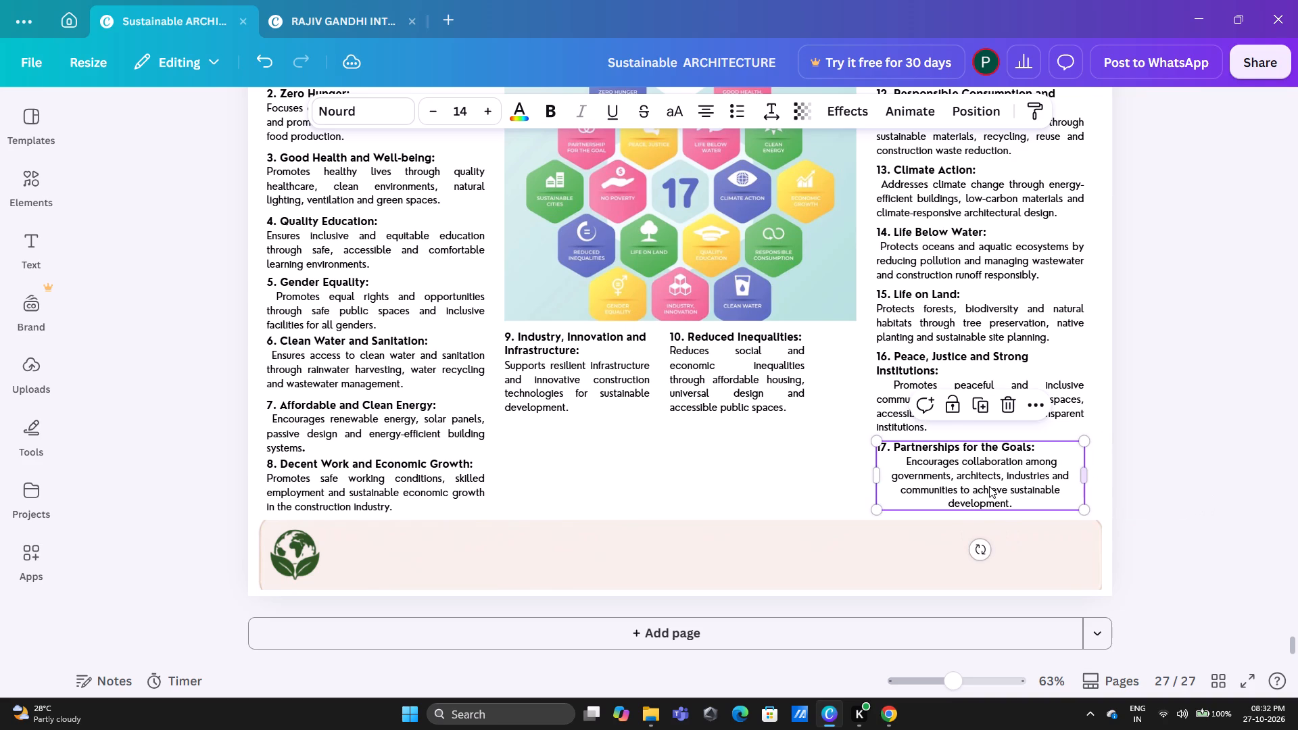
Justify the goal 17 description text.
triple_click(989, 486)
click(702, 110)
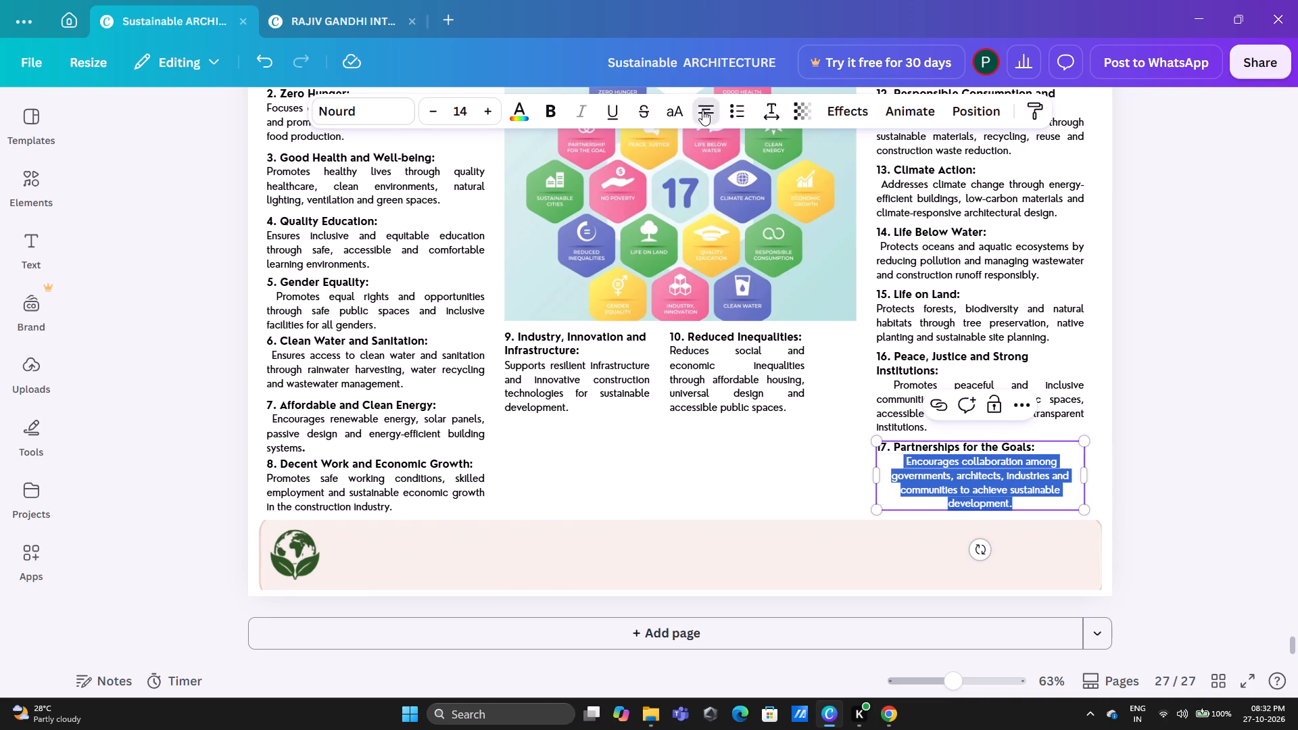
click(704, 110)
click(776, 469)
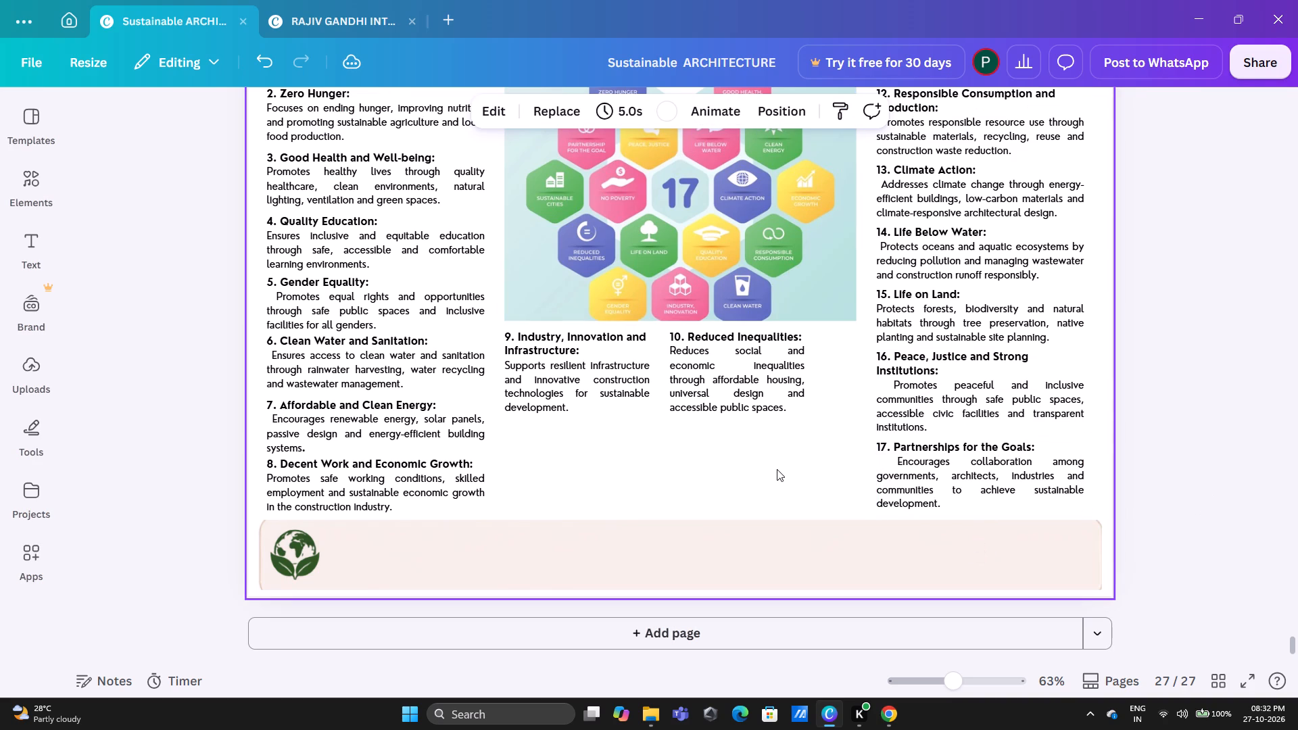
Move the goal 9 and goal 10 text blocks together straight down, leaving more space below the Sustainable Development Goals image.
drag(770, 459, 579, 348)
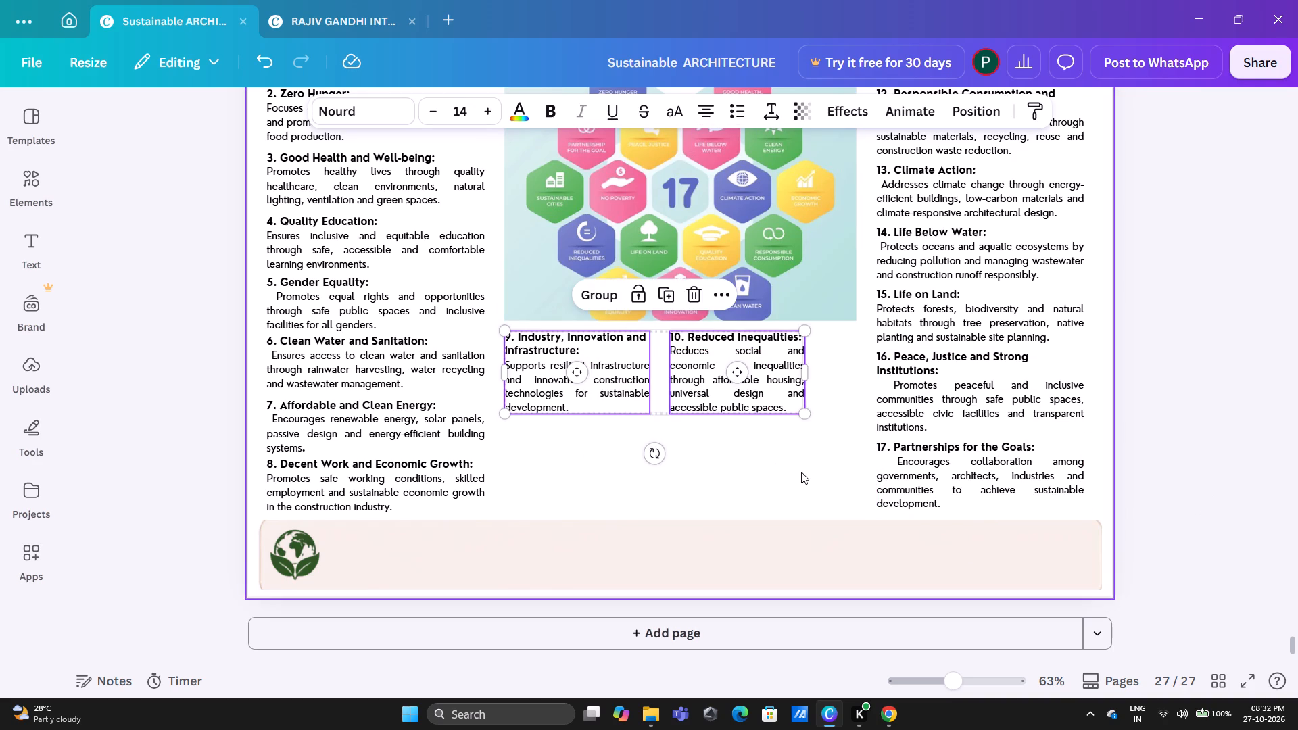
key(Down)
key(Down)
key(Down)
key(Down)
key(Down)
key(Down)
key(Down)
key(Down)
key(Down)
key(Down)
key(Down)
key(Down)
key(Down)
key(Down)
key(Down)
key(Down)
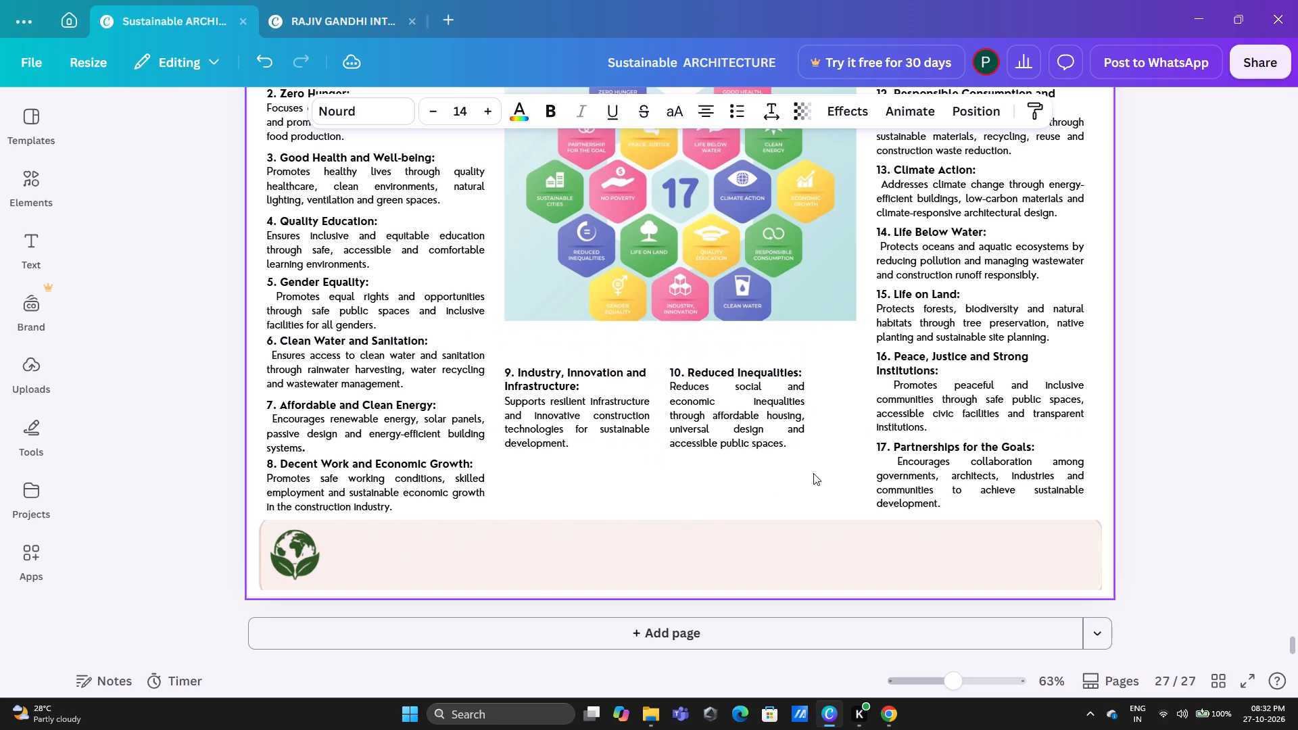
key(Down)
key(Down)
key(Down)
key(Down)
key(Down)
key(Down)
key(Down)
key(Down)
key(Down)
key(Down)
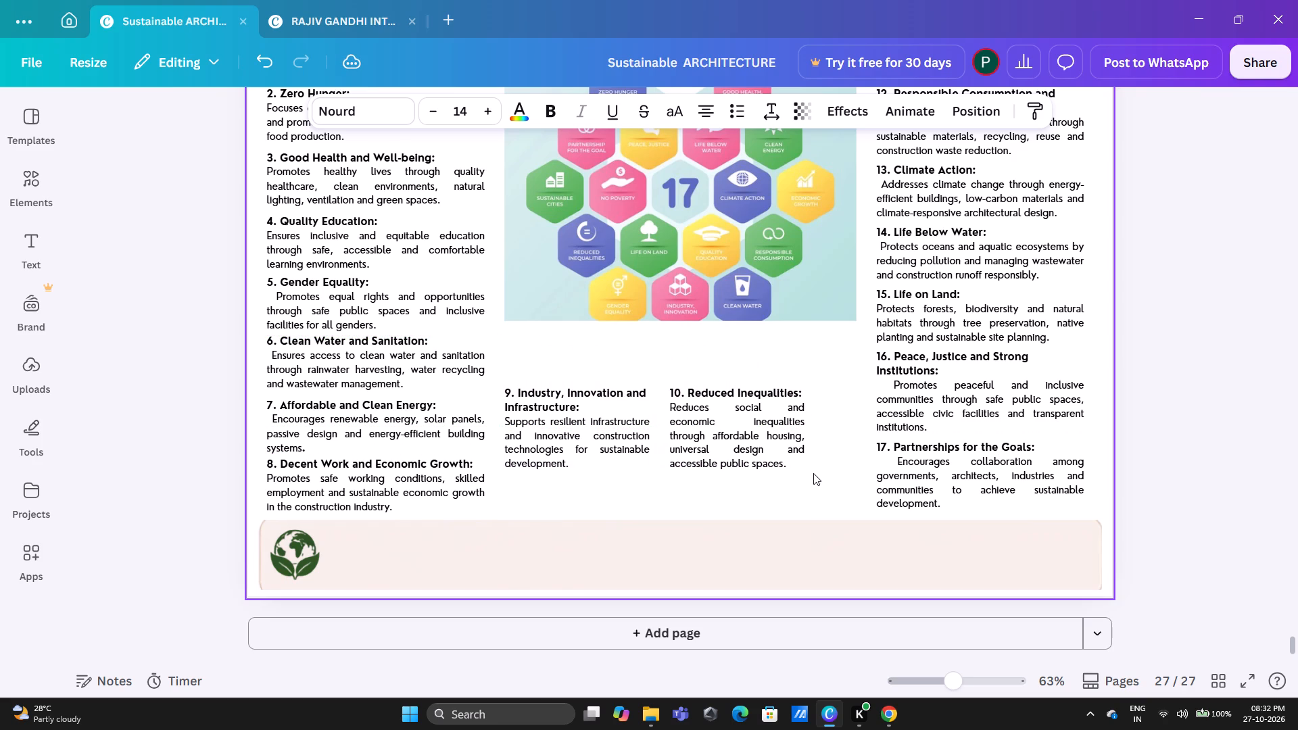
key(Down)
click(778, 352)
Move the Sustainable Development Goals image straight down until it sits just above the goal 9 and 10 text blocks.
scroll(772, 357, up, 1)
click(775, 422)
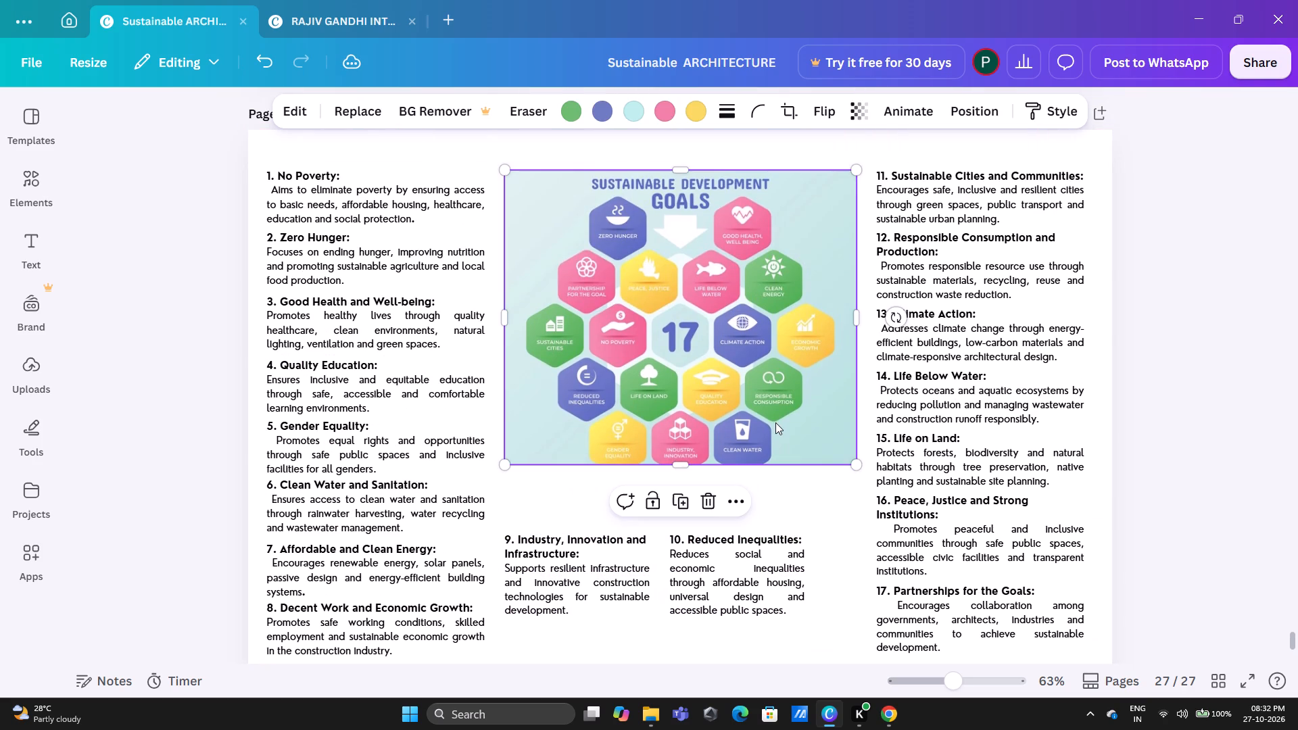
key(Down)
key(Down)
key(Down)
key(Down)
key(Down)
key(Down)
key(Down)
key(Down)
key(Down)
key(Down)
key(Down)
key(Down)
key(Down)
key(Down)
key(Down)
key(Down)
key(Down)
key(Down)
key(Down)
key(Down)
key(Down)
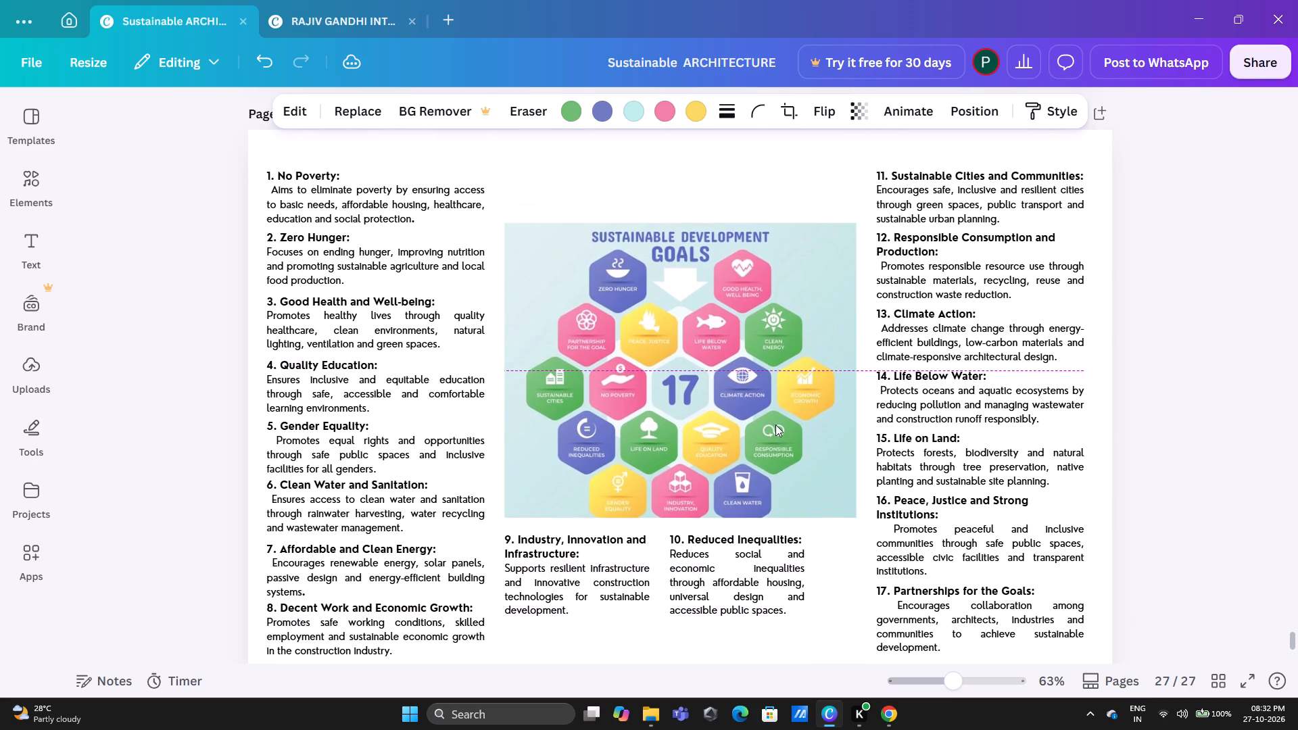
key(Down)
key(Down)
key(Down)
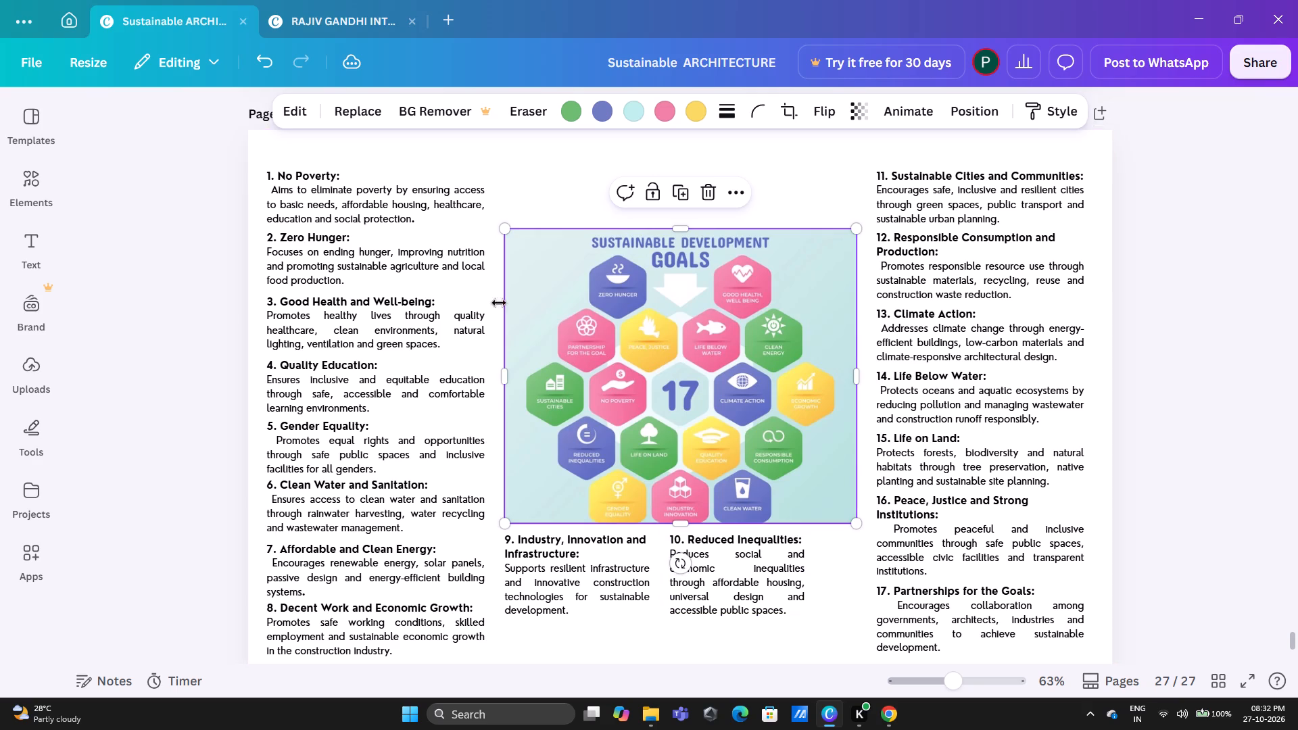
Copy the SUSTAINABILITY DEVELOPMENT GOALS heading from the Rajiv Gandhi International Airport design and paste it above the image on page 27.
click(350, 25)
click(643, 160)
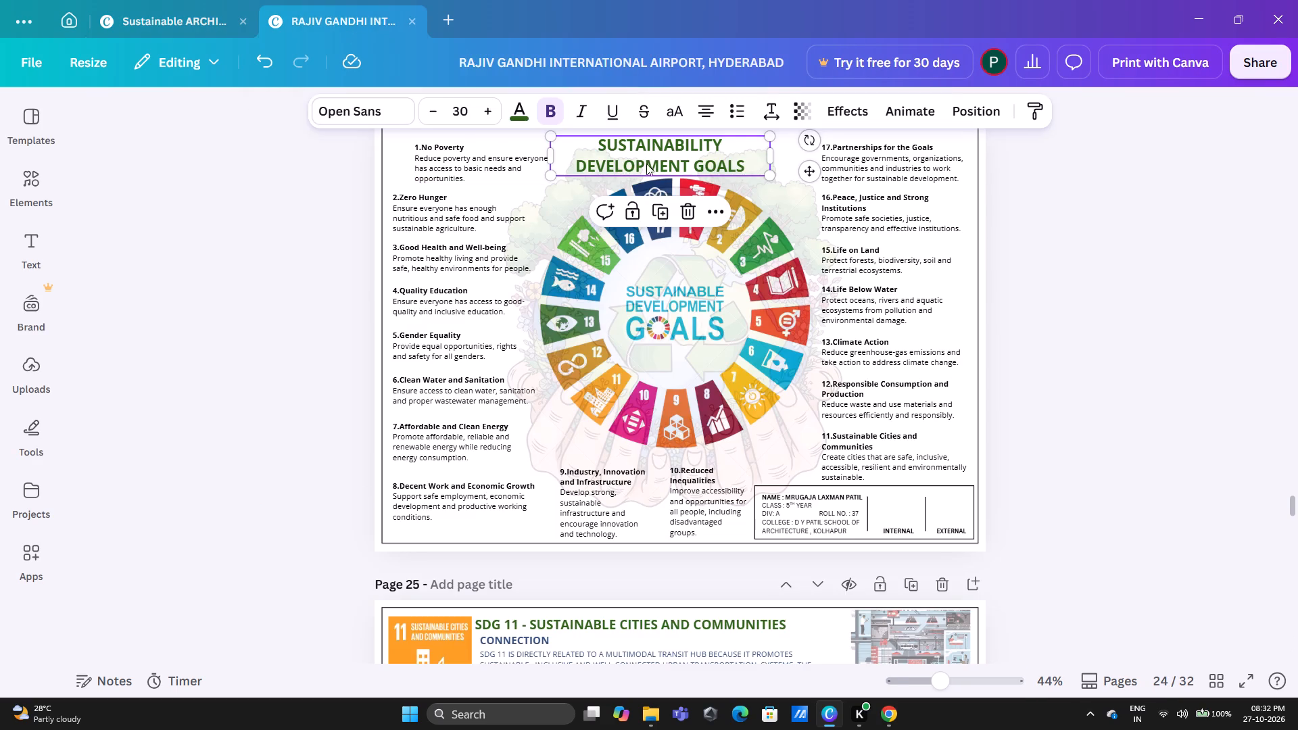
key(ctrl+c)
click(215, 20)
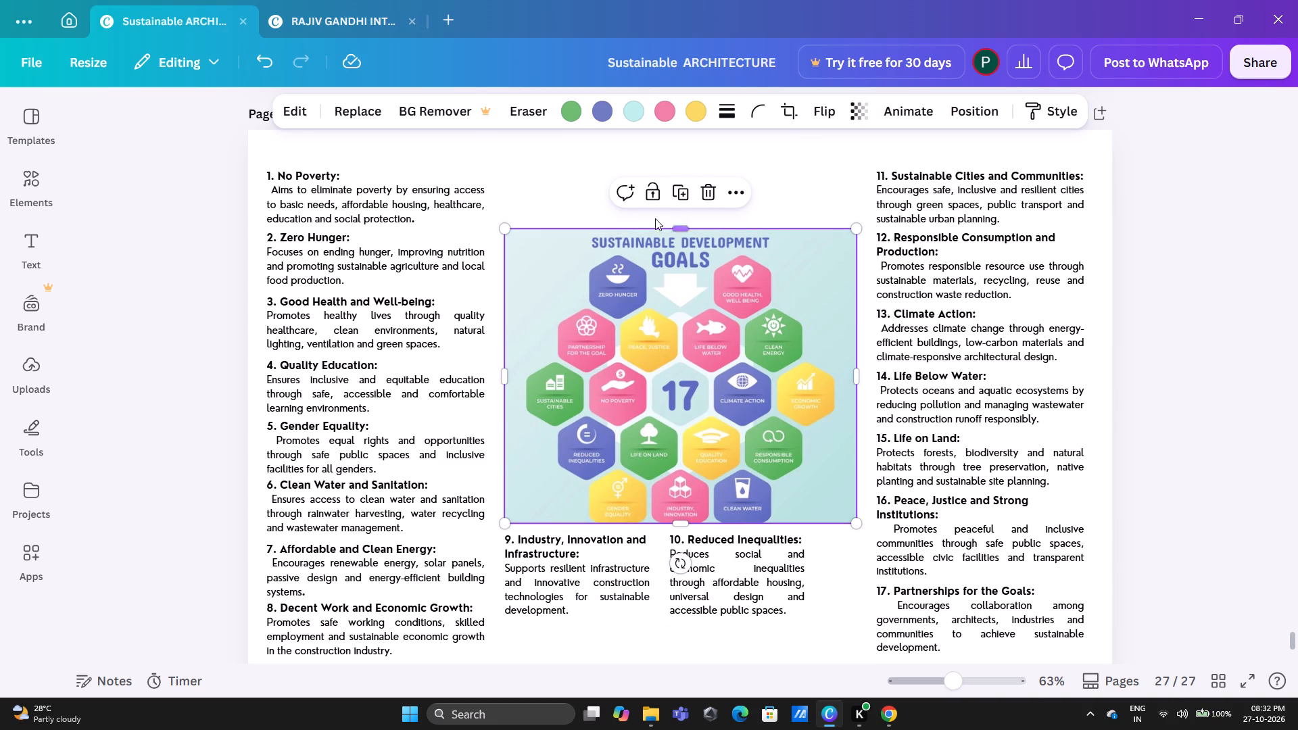
click(512, 155)
key(ctrl+v)
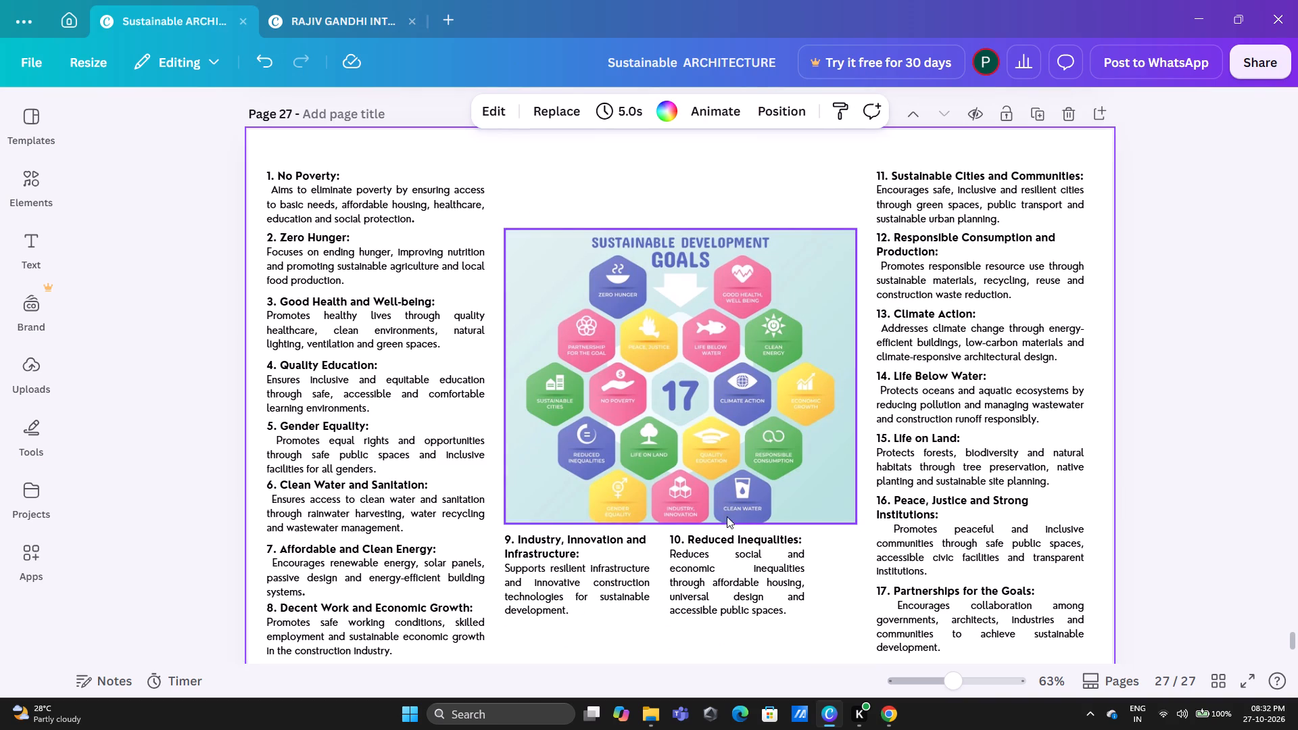
key(ctrl+v)
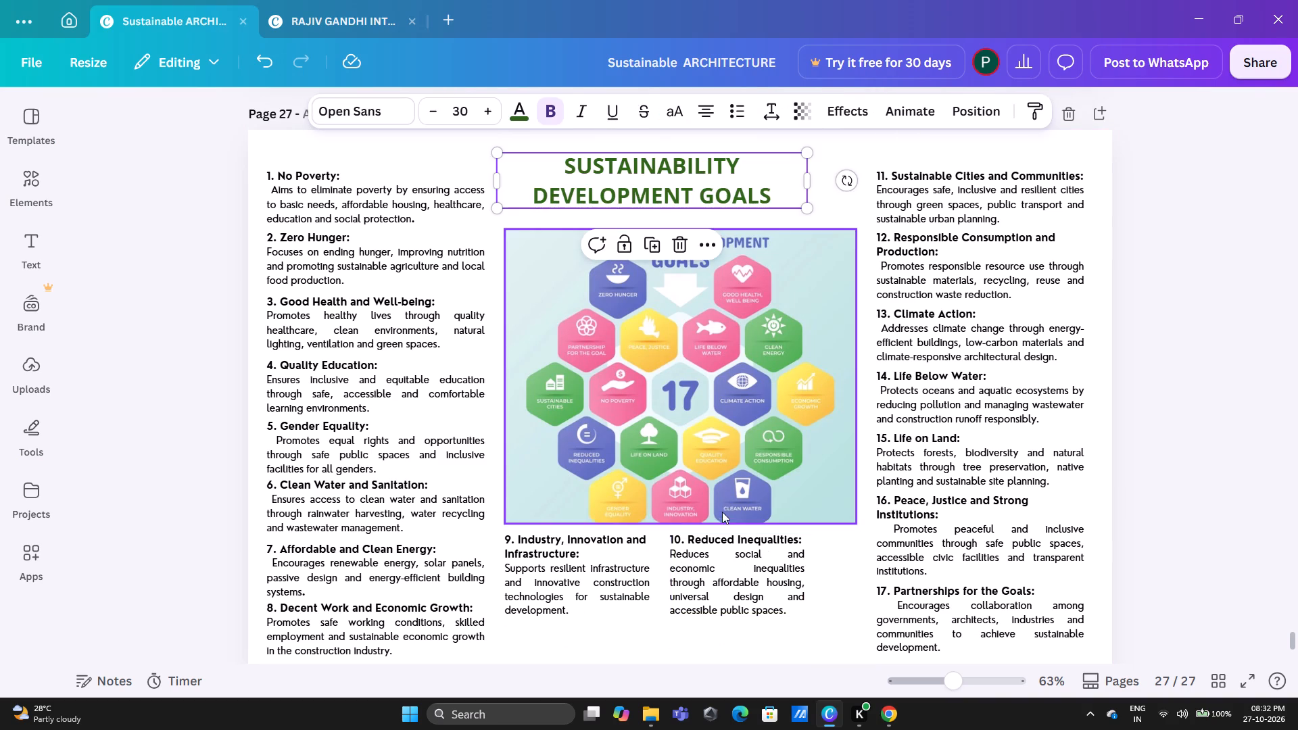
Recolour the SUSTAINABILITY DEVELOPMENT GOALS heading on page 27 to black and set its font to Nourd.
scroll(703, 469, up, 2)
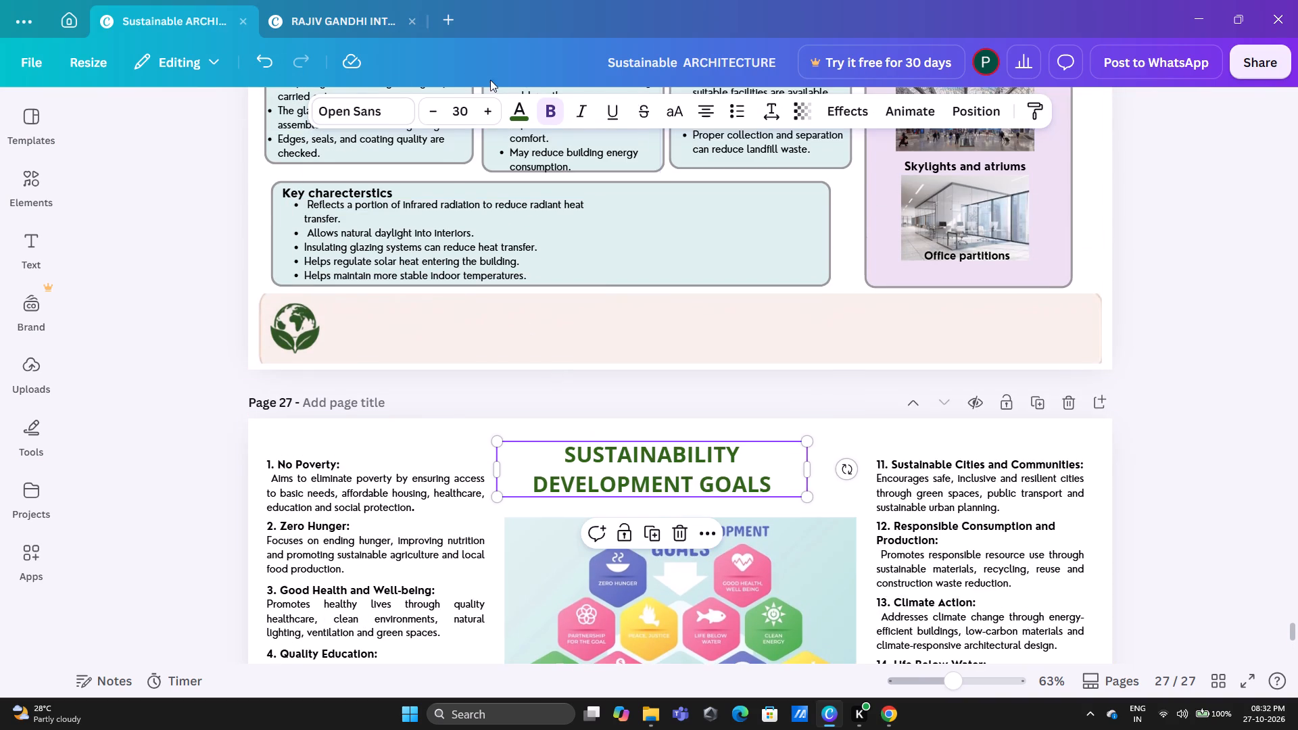
click(522, 109)
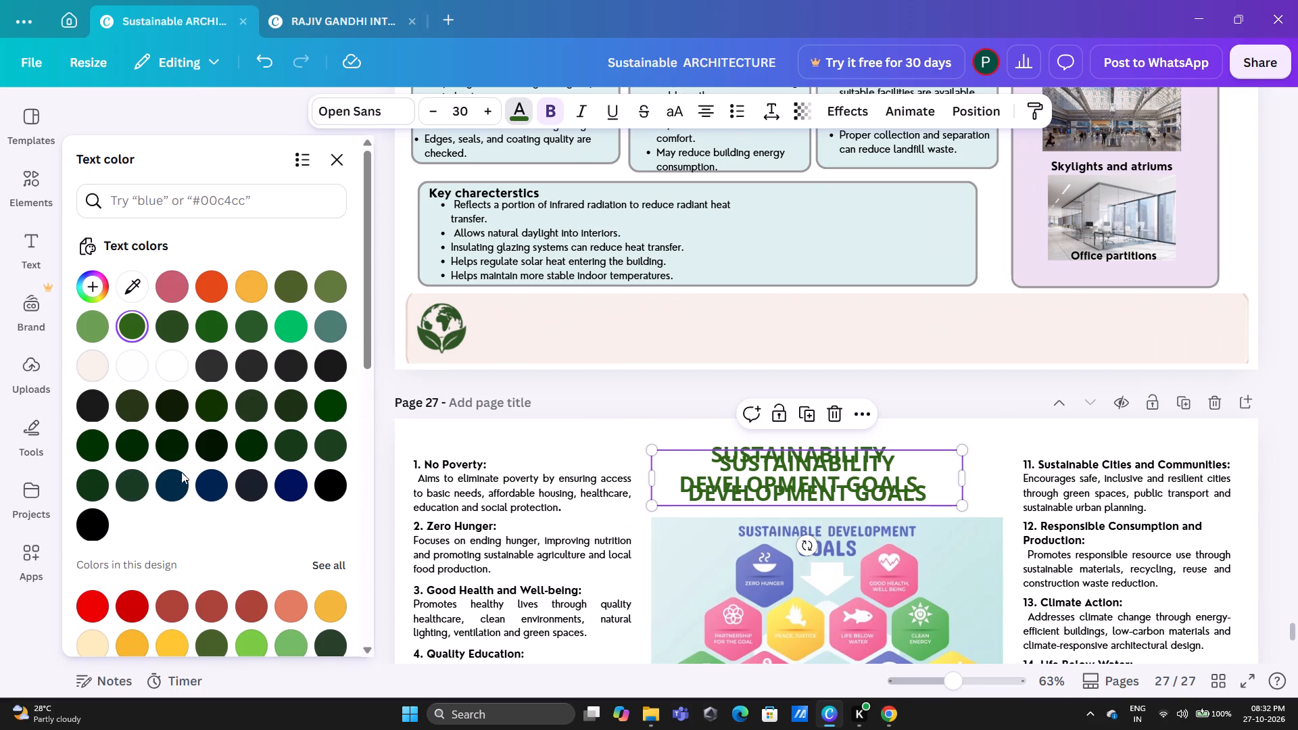
click(80, 517)
click(391, 106)
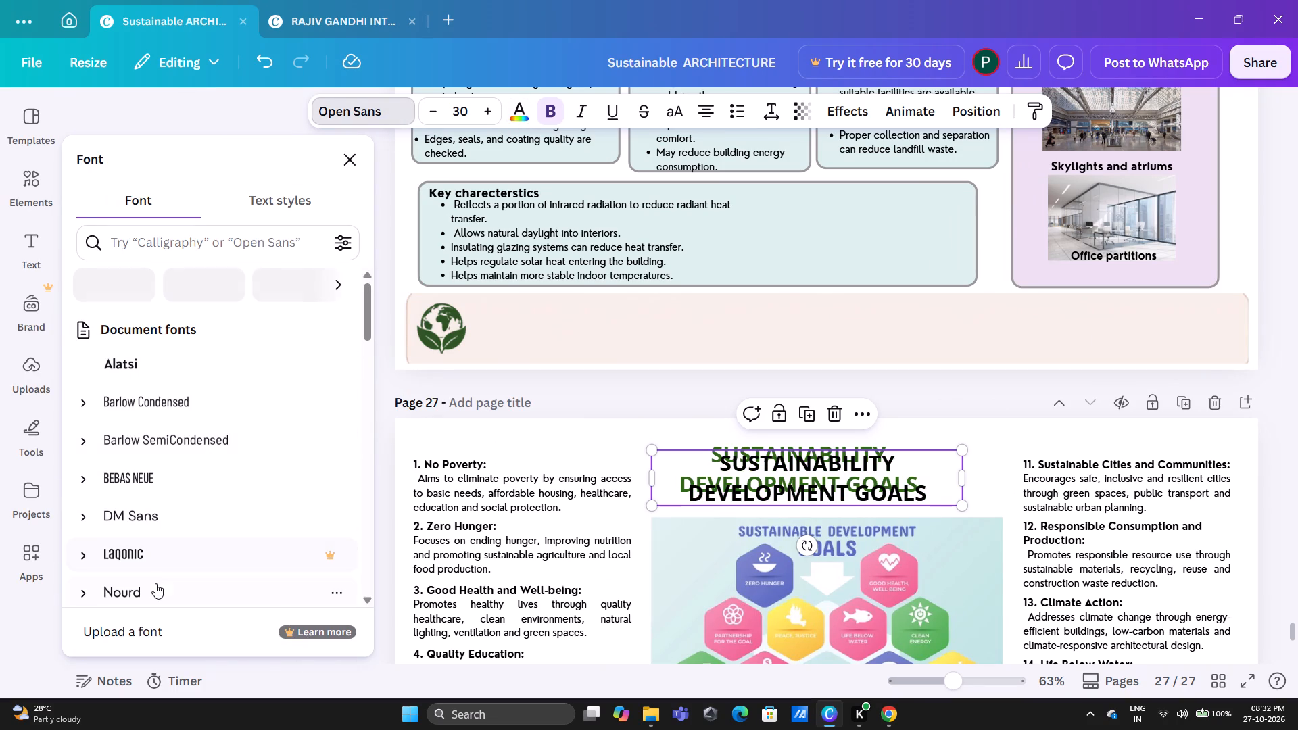
click(155, 587)
click(697, 400)
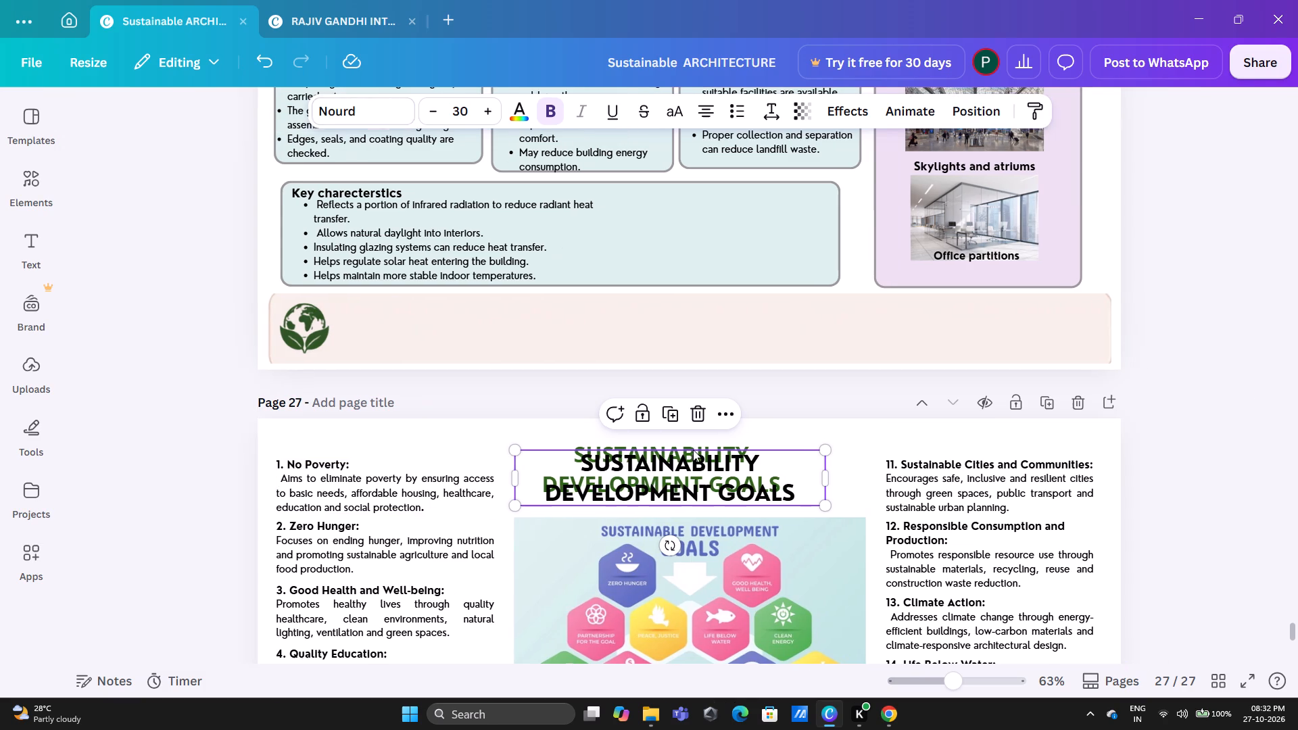
Delete the overlapping green Open Sans copy of the heading, keeping the black Nourd one.
click(794, 424)
click(708, 443)
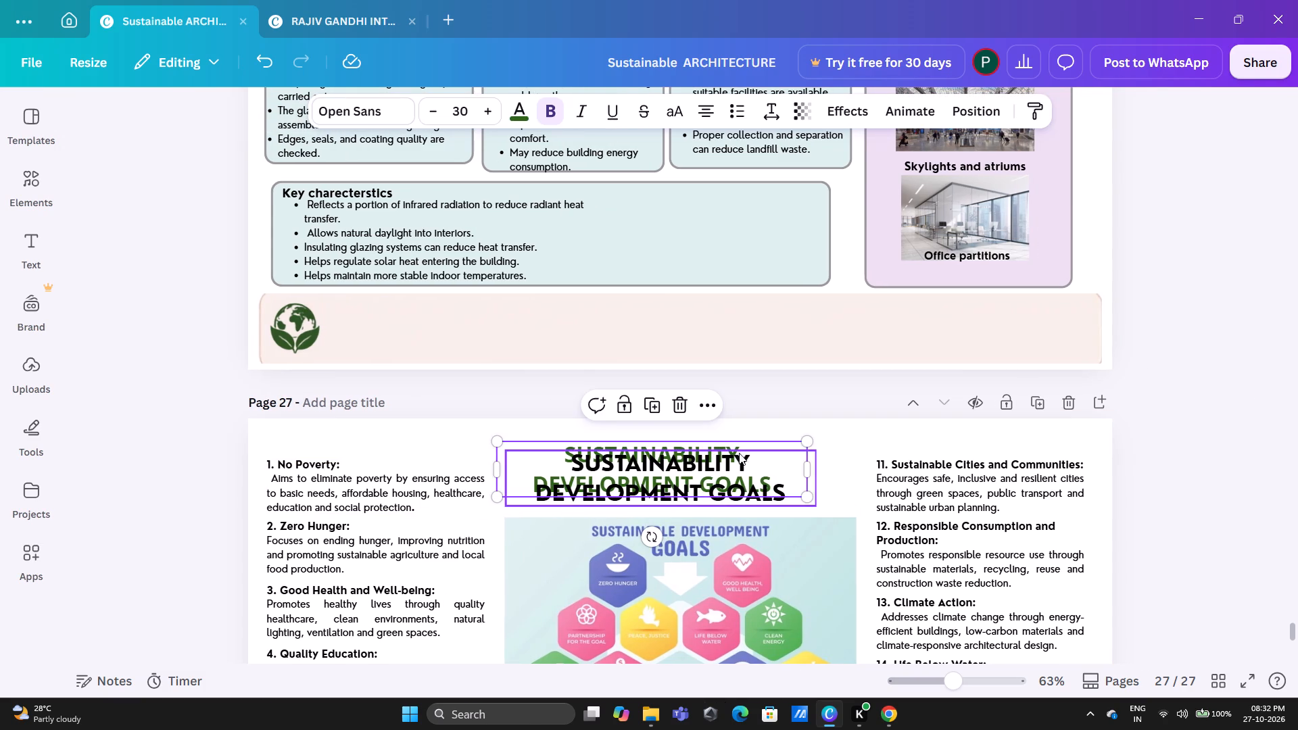
key(Delete)
click(699, 474)
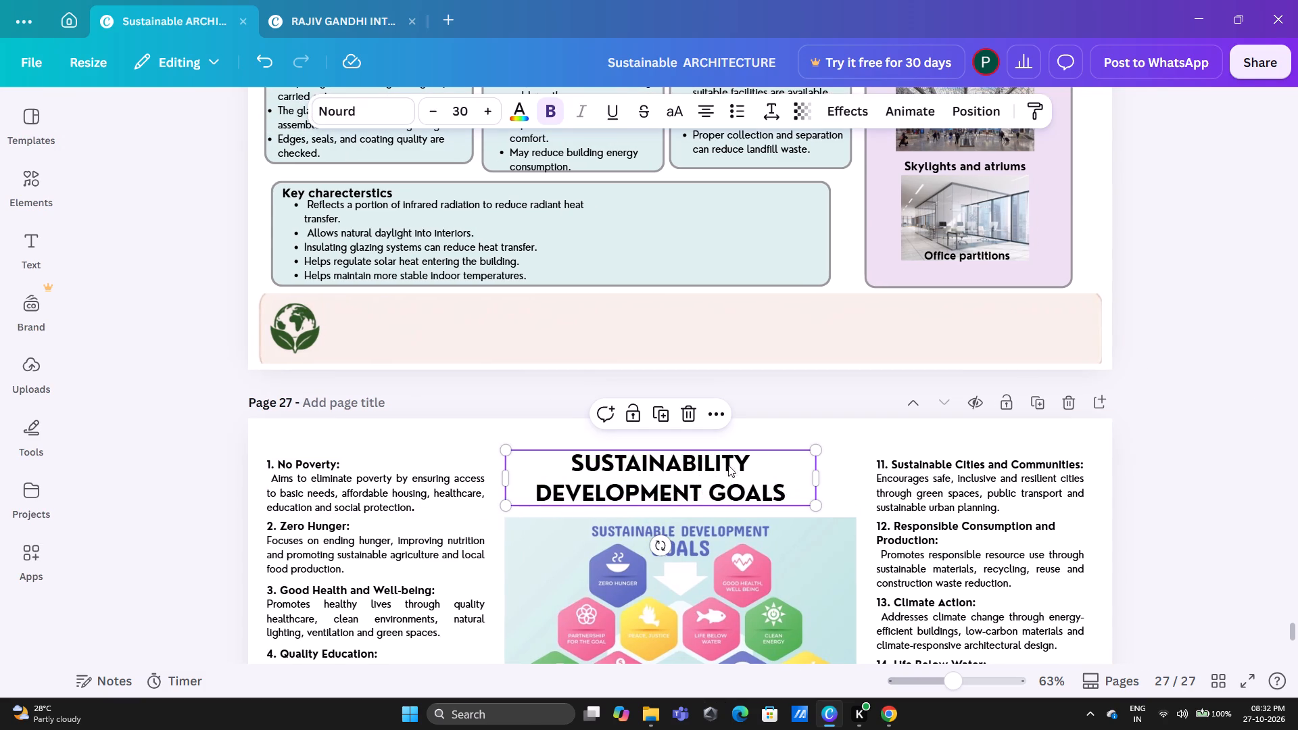
click(729, 377)
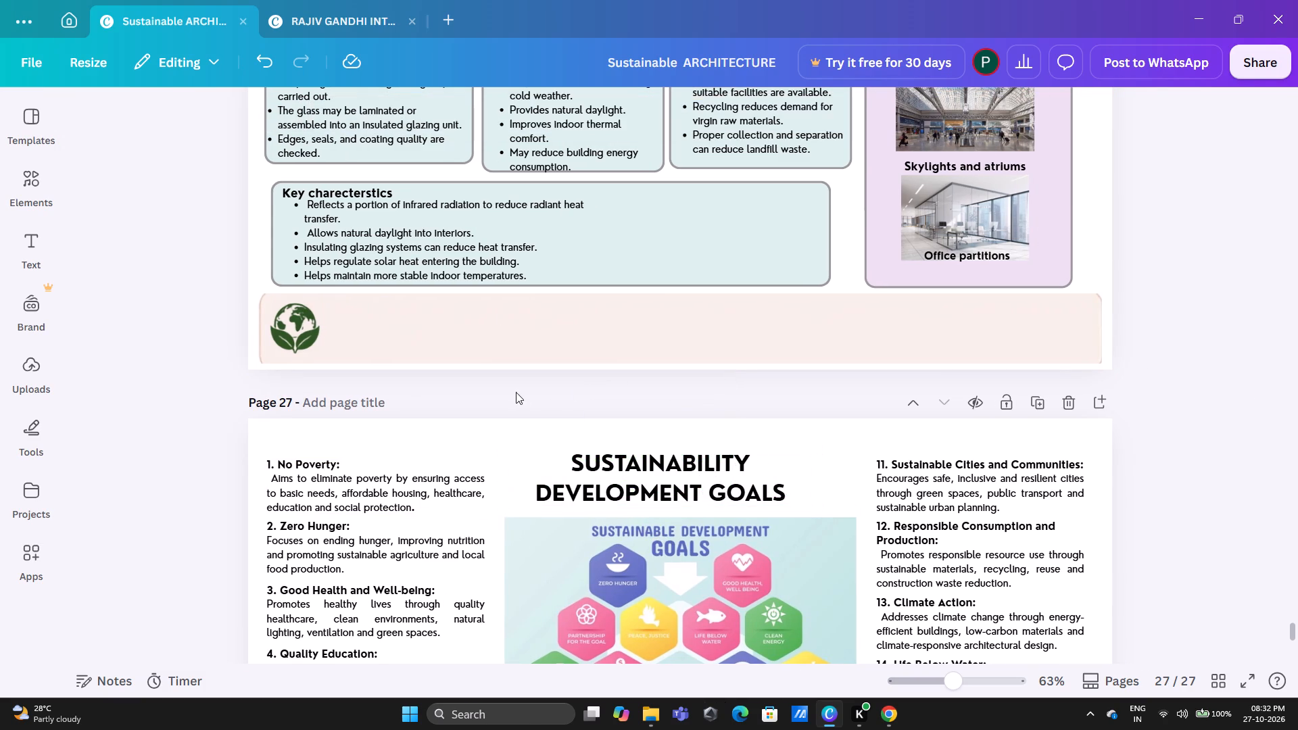
Add a new blank page after page 27.
scroll(513, 391, down, 4)
click(662, 637)
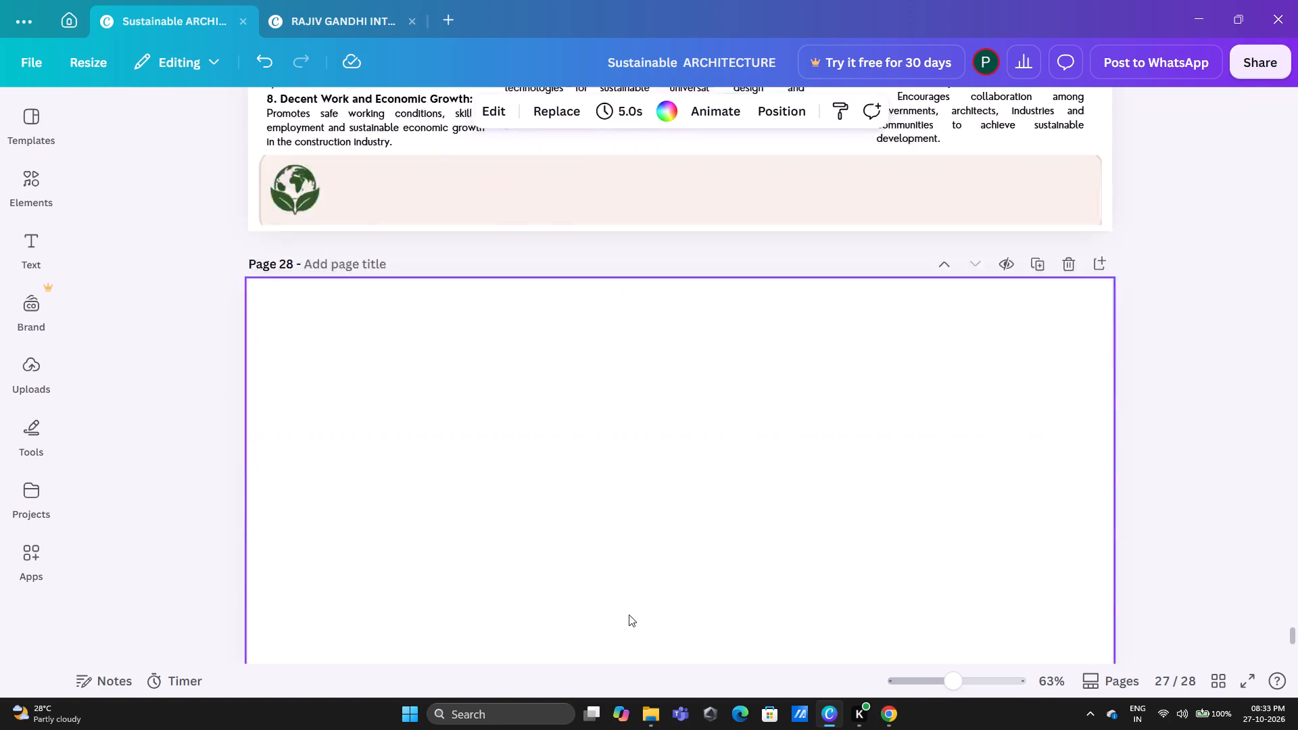
Copy the pale pink footer band with its globe-and-leaves logo from page 27 to the bottom of page 28.
scroll(527, 445, up, 2)
click(369, 180)
shift+click(312, 196)
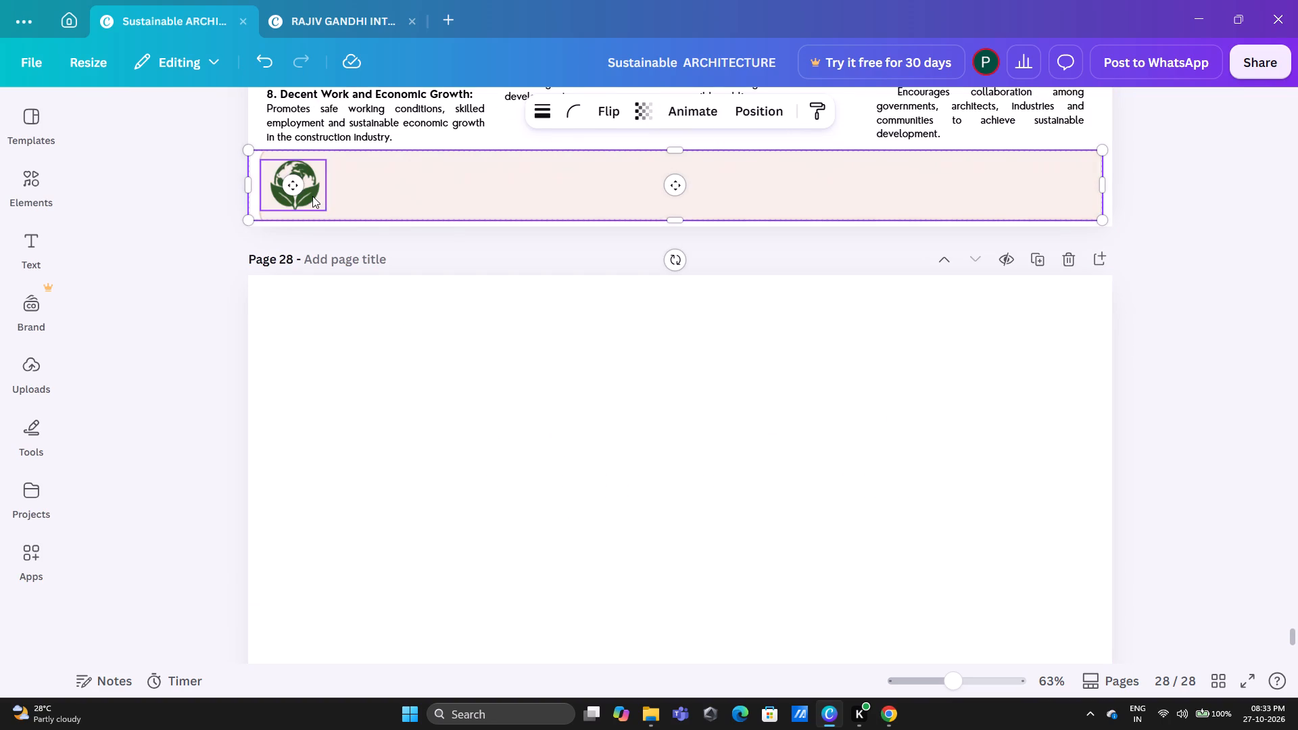
key(ctrl+c)
click(544, 396)
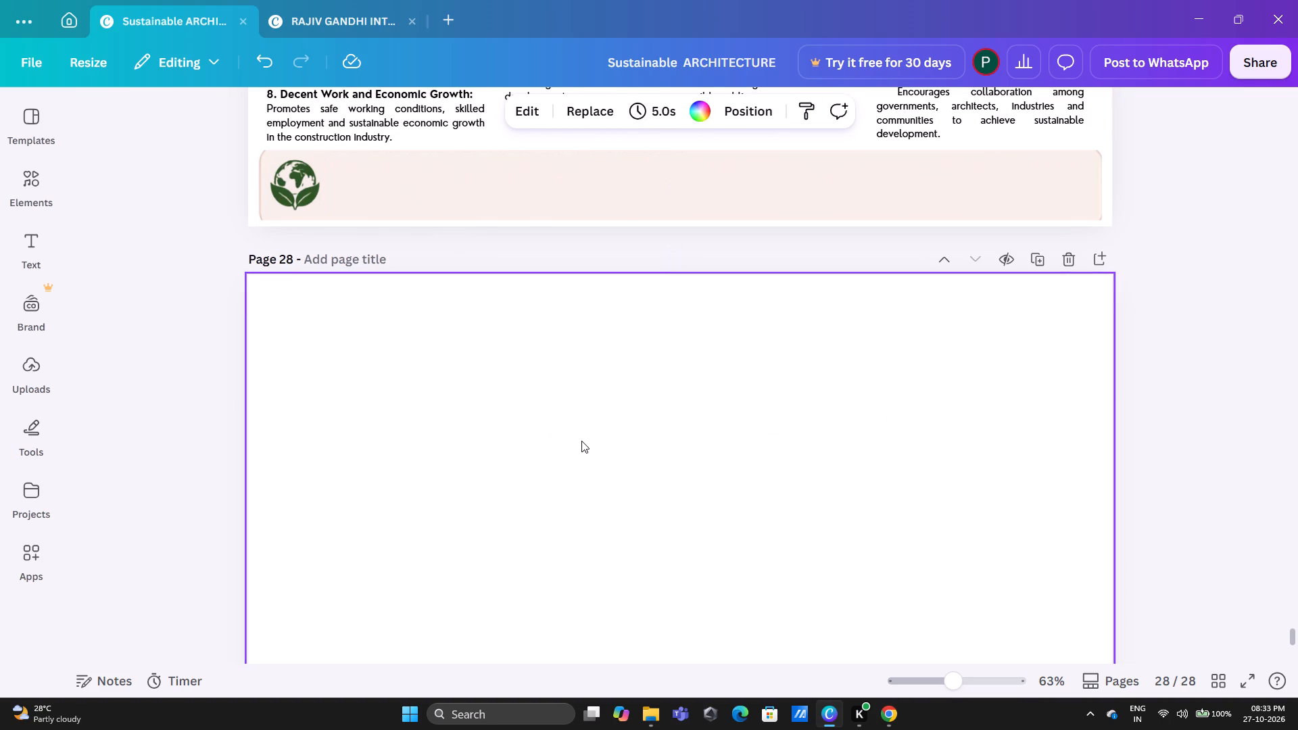
key(ctrl+v)
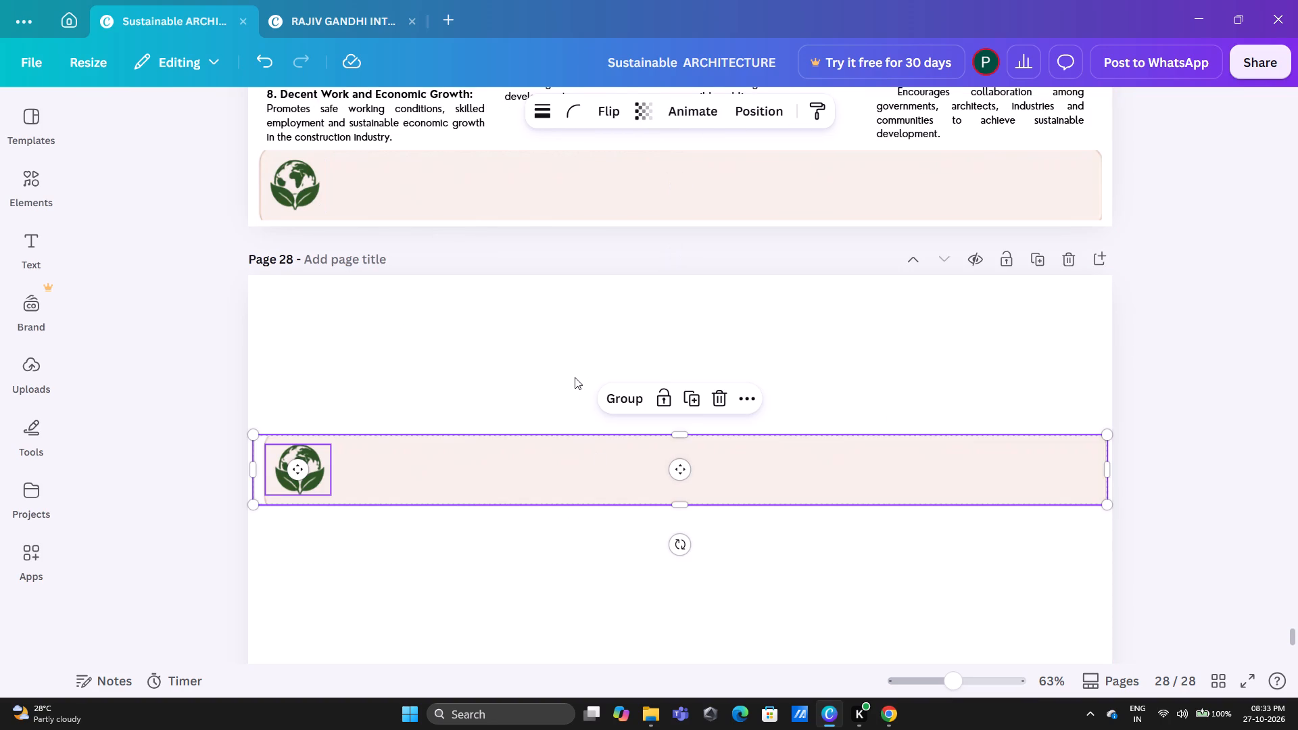
key(ctrl+z)
scroll(573, 376, down, 4)
click(591, 381)
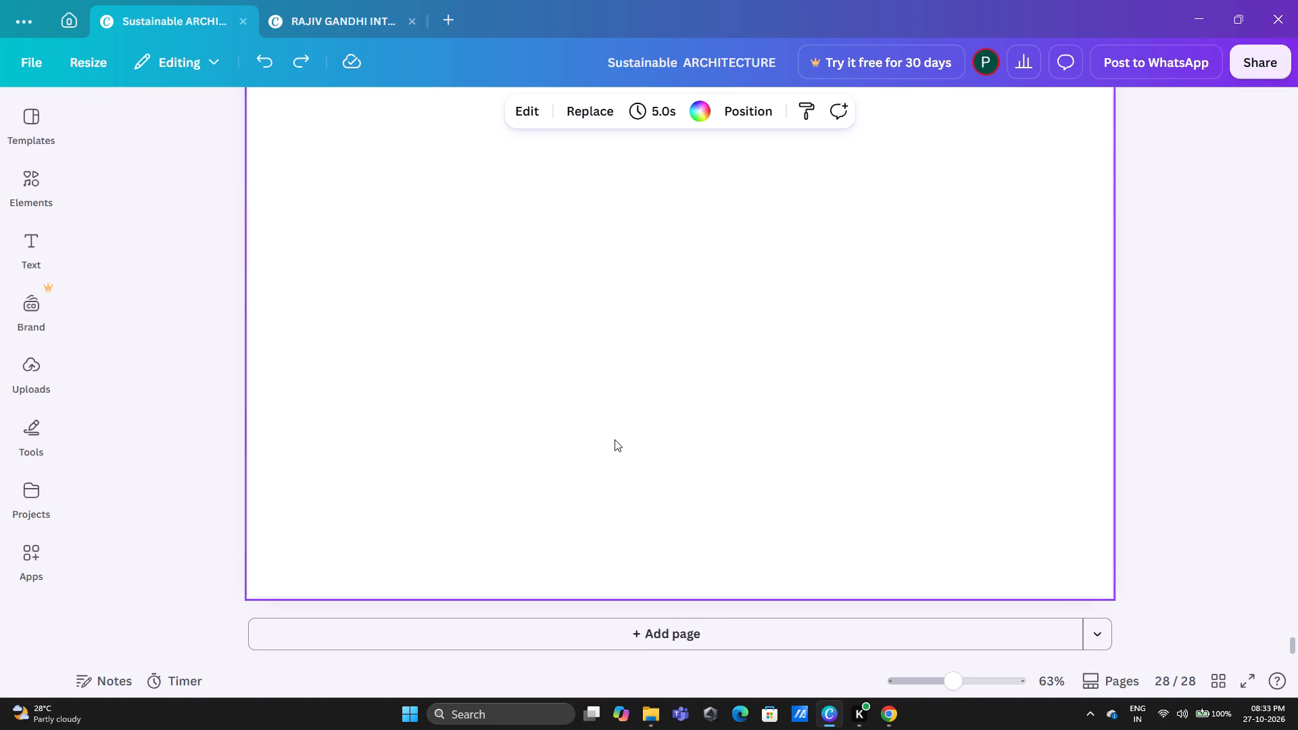
key(ctrl+v)
click(624, 387)
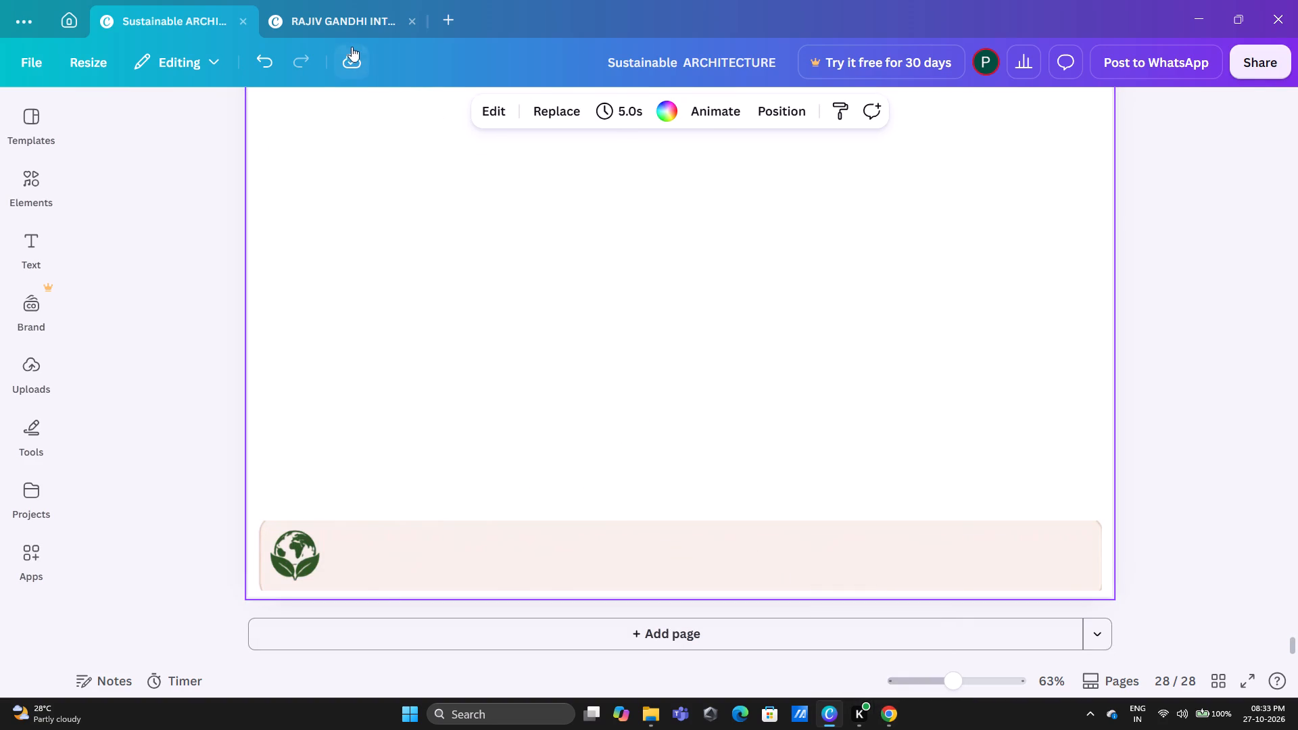
Switch to the Rajiv Gandhi International Airport design and look through its Sustainable Development Goals pages 24 to 26.
click(341, 26)
click(1186, 330)
scroll(767, 467, down, 1)
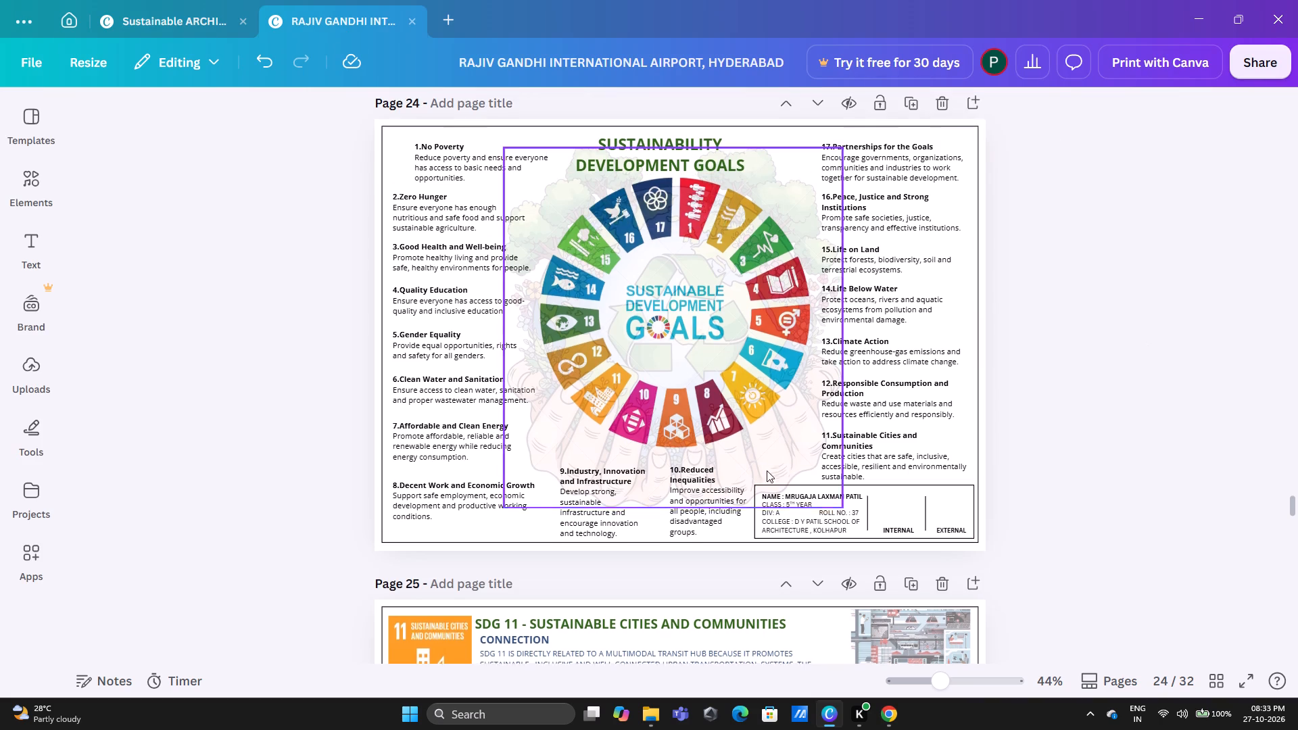
scroll(767, 470, down, 2)
scroll(629, 335, down, 2)
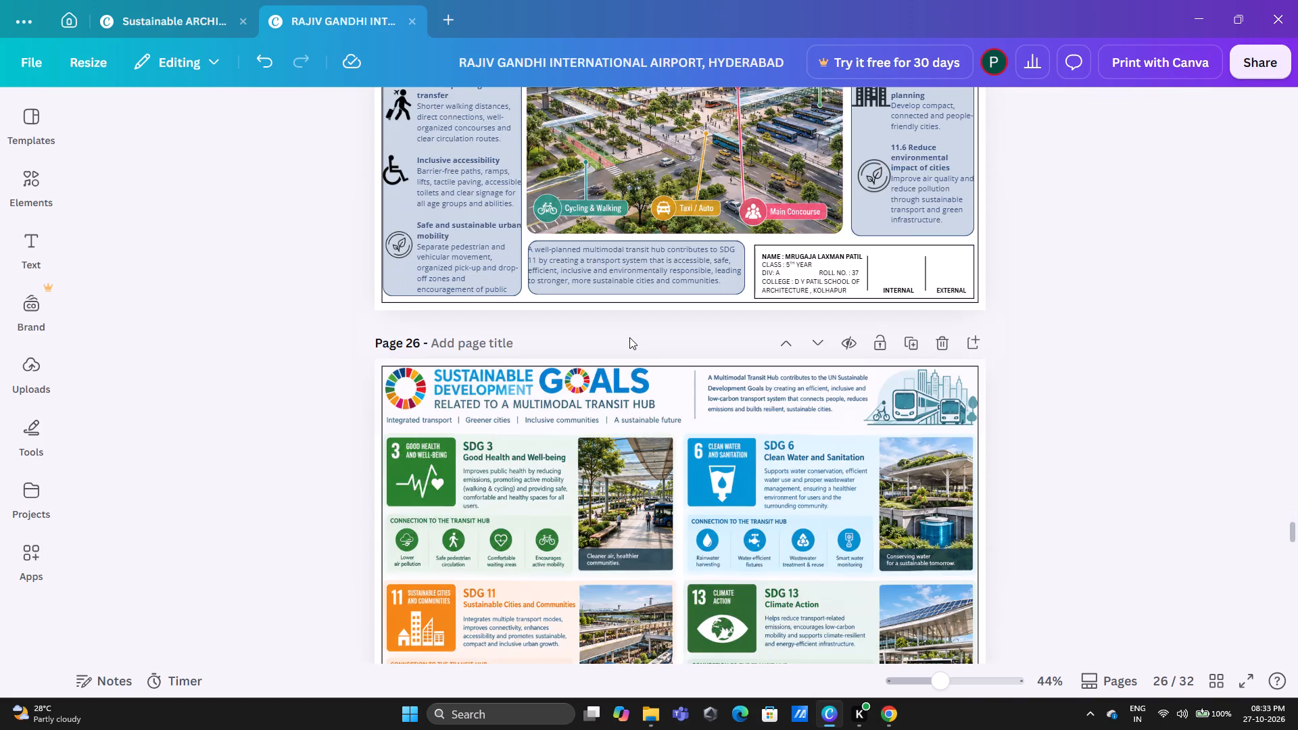
scroll(631, 337, up, 3)
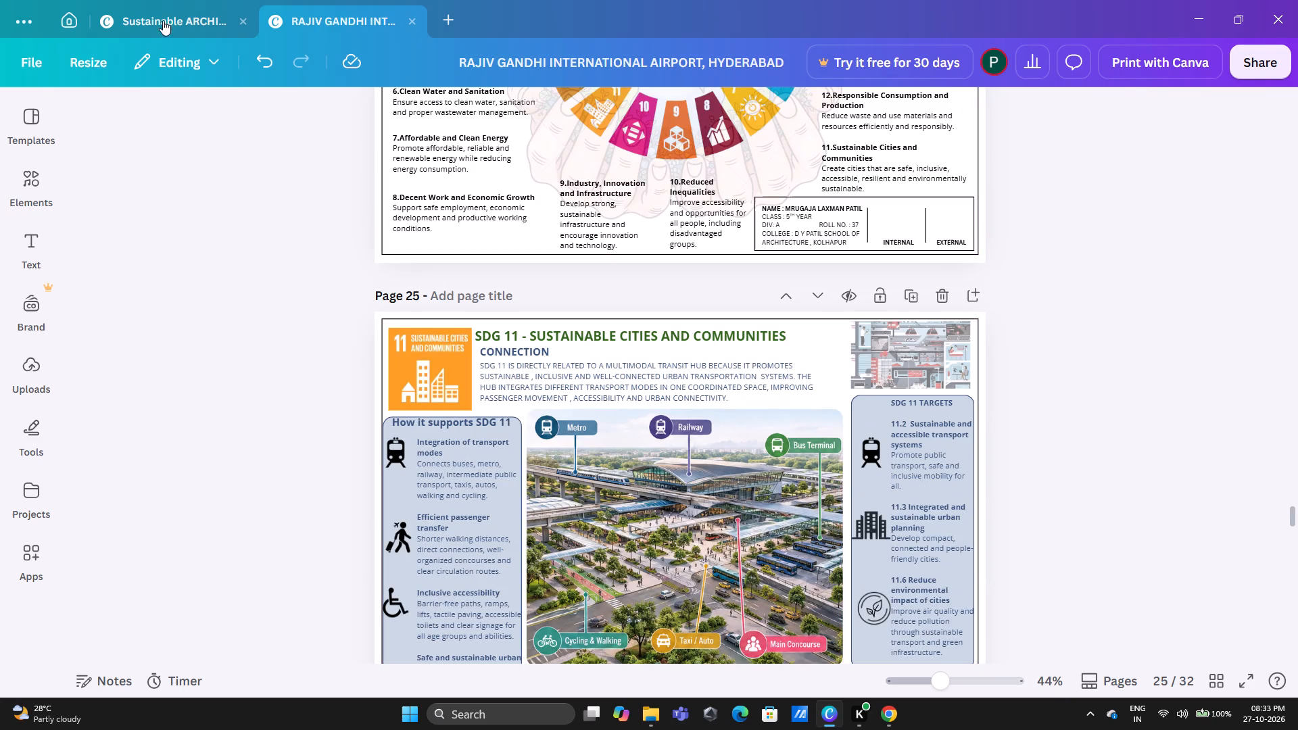
click(164, 18)
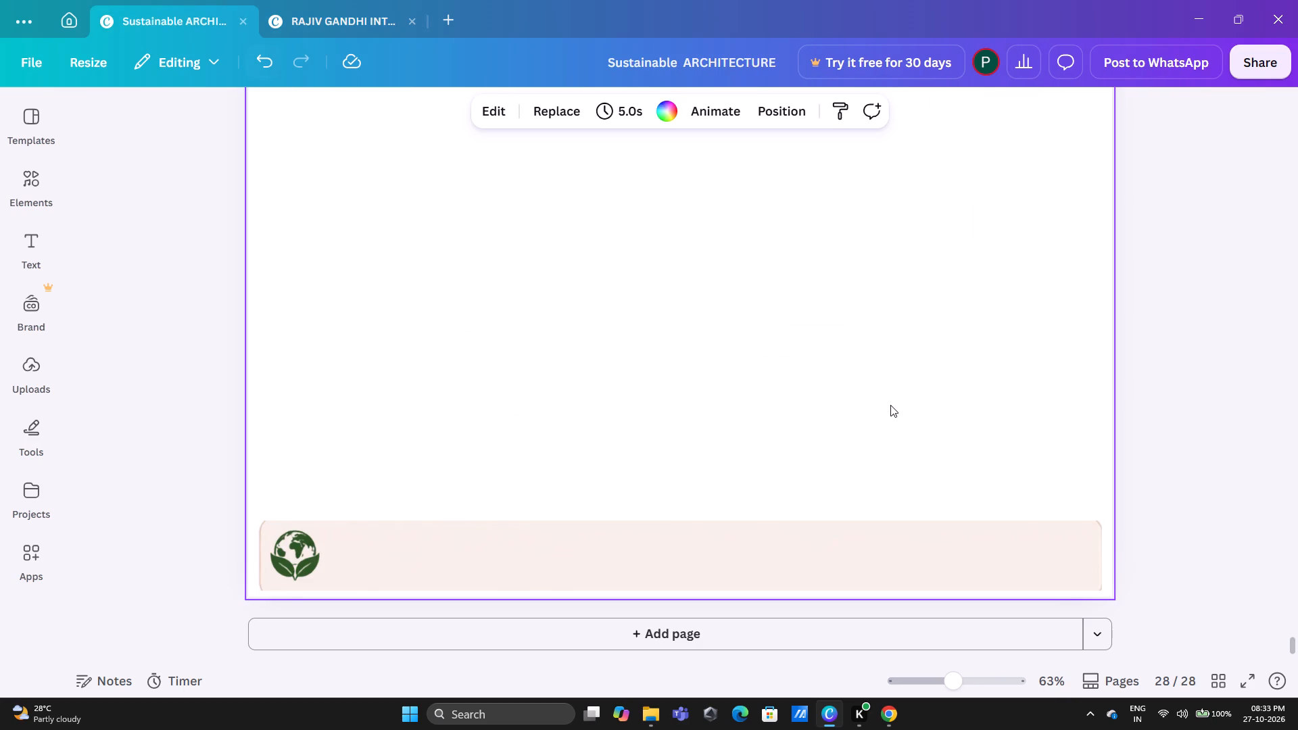
click(284, 9)
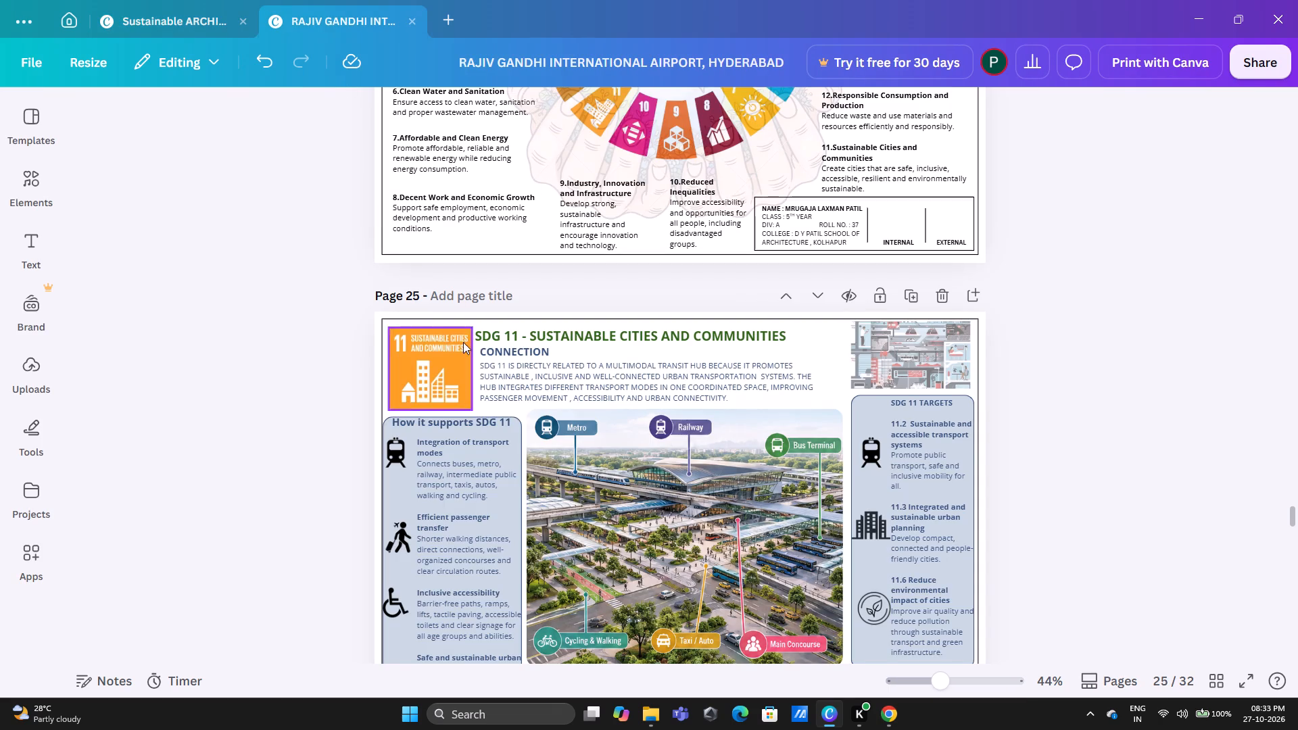
scroll(404, 442, up, 1)
scroll(460, 429, down, 1)
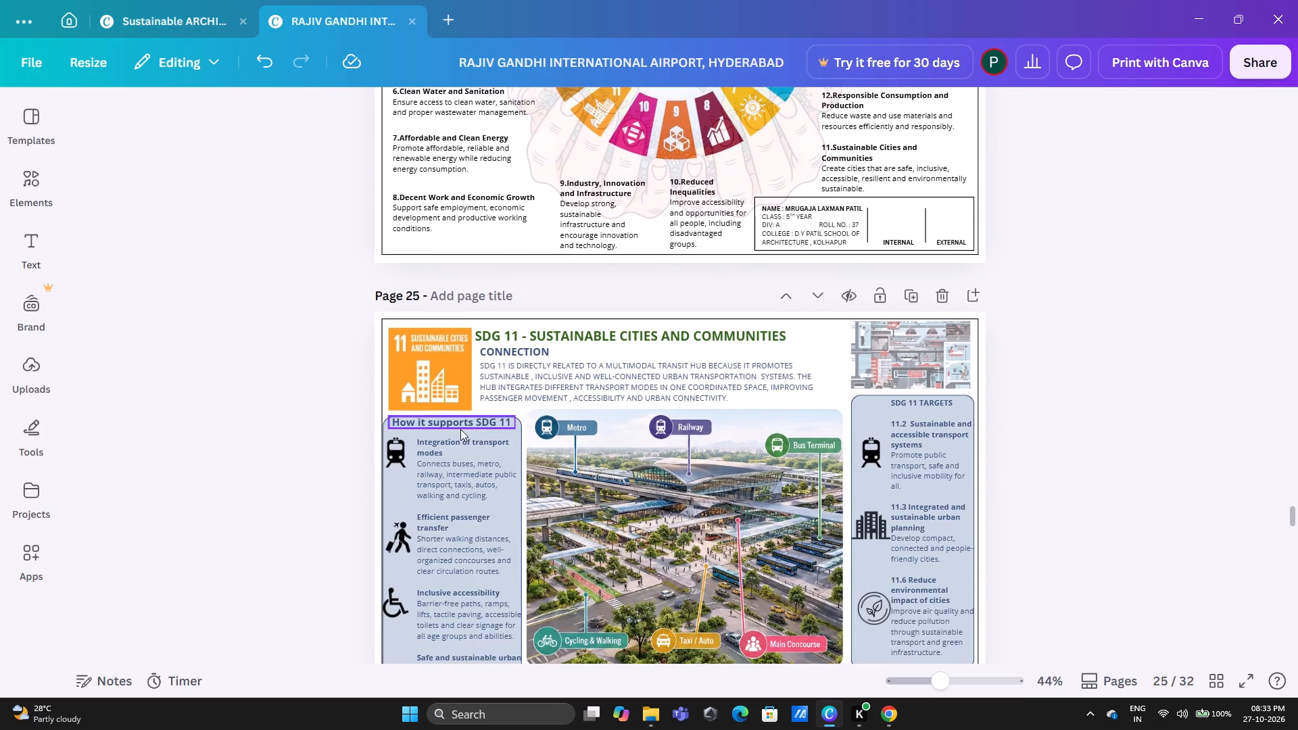
scroll(460, 429, down, 1)
click(302, 433)
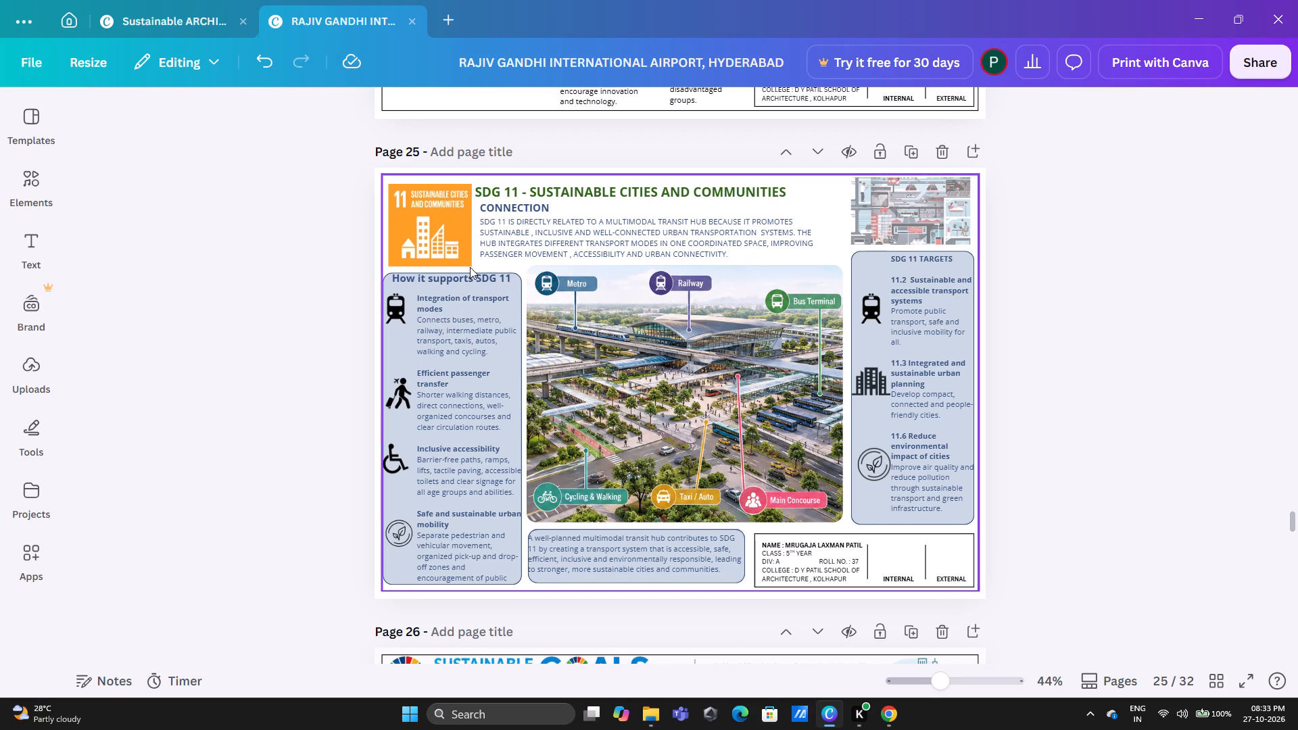
scroll(533, 366, down, 2)
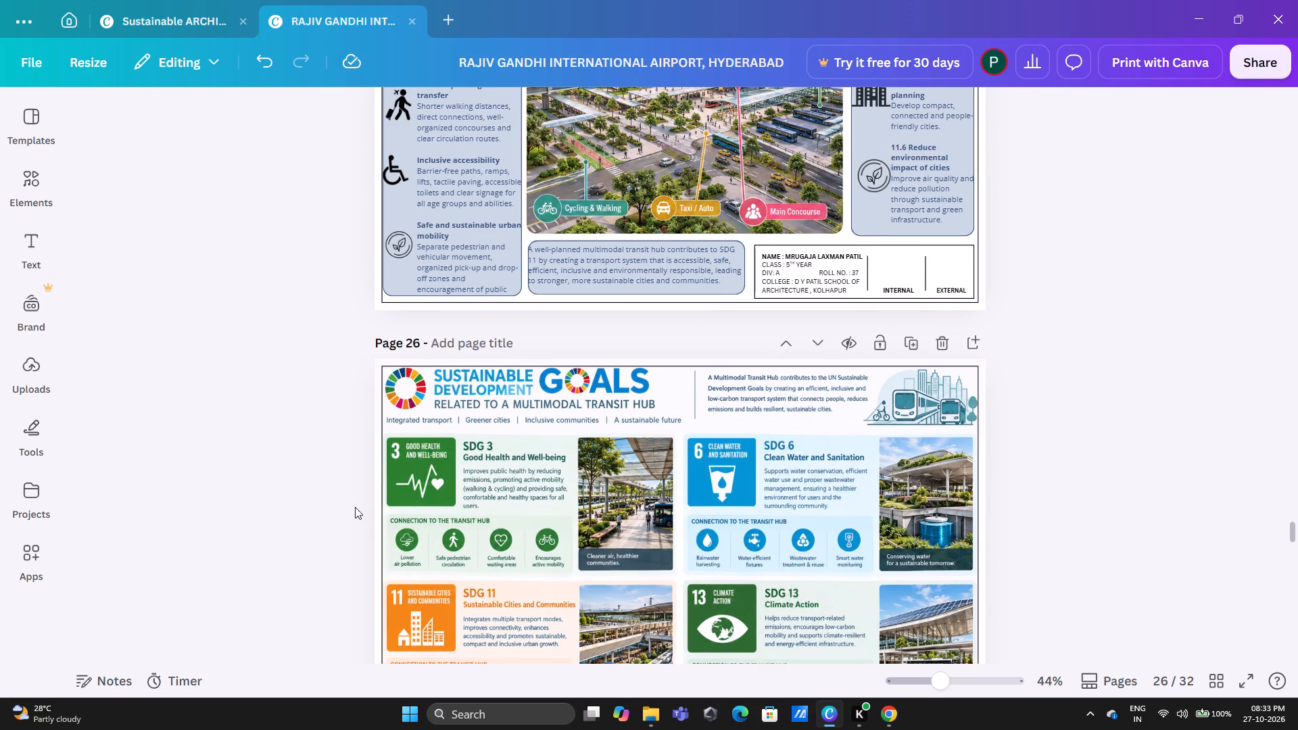
scroll(310, 485, down, 1)
scroll(310, 485, up, 3)
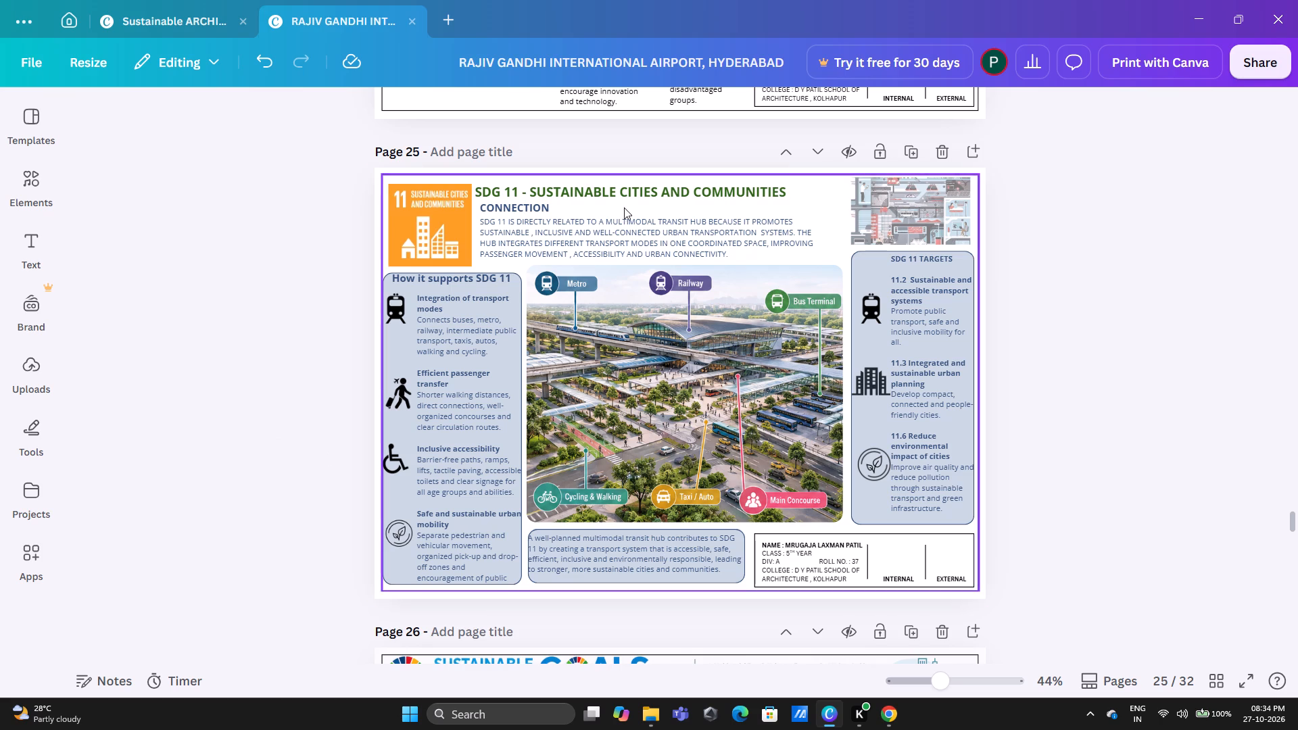
Examine the content and layout of the SDG 11 - Sustainable Cities and Communities page and the goals overview page before it.
scroll(323, 347, up, 1)
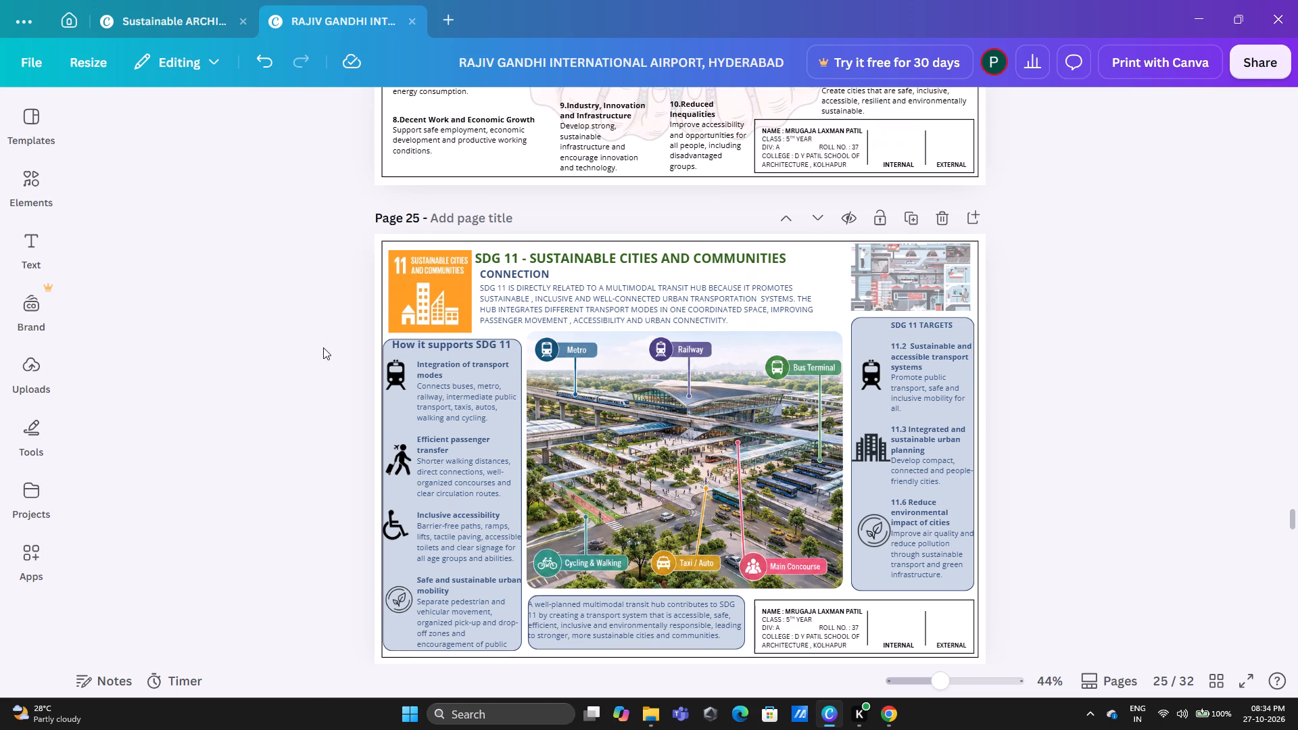
scroll(323, 347, up, 2)
scroll(312, 358, down, 2)
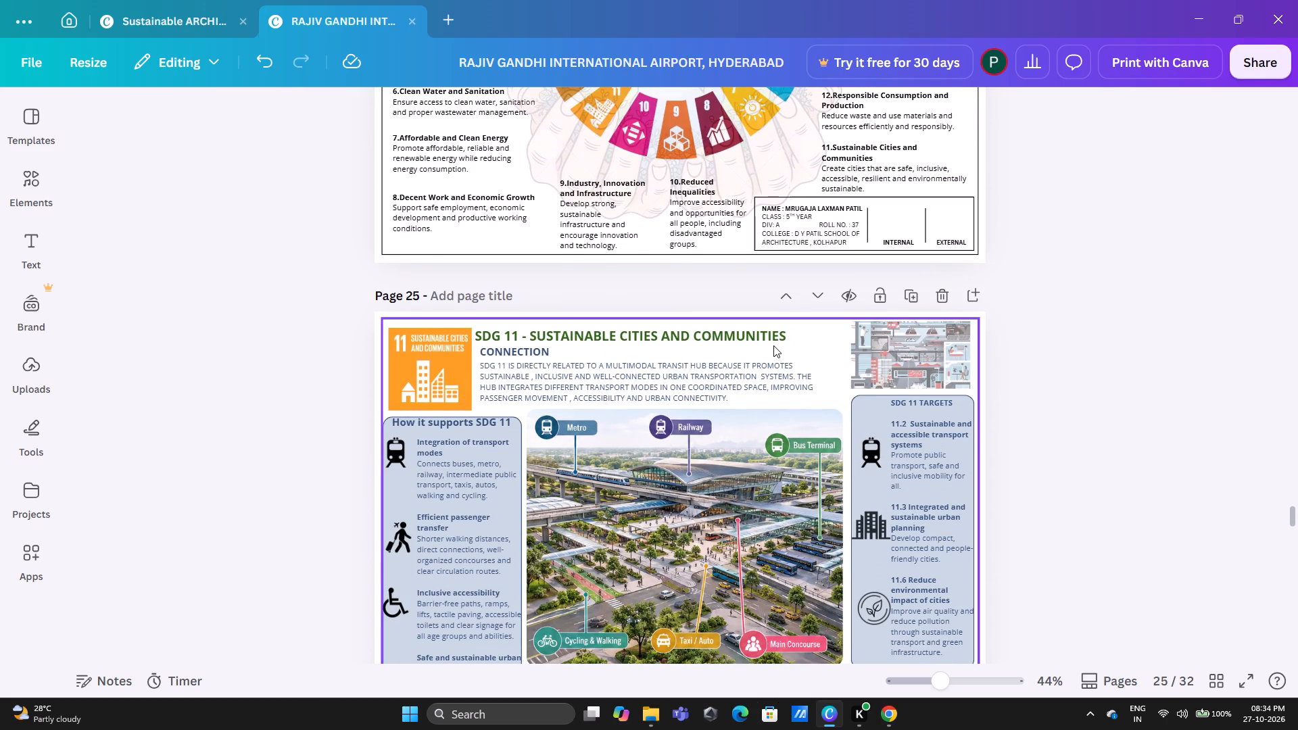
scroll(478, 350, down, 1)
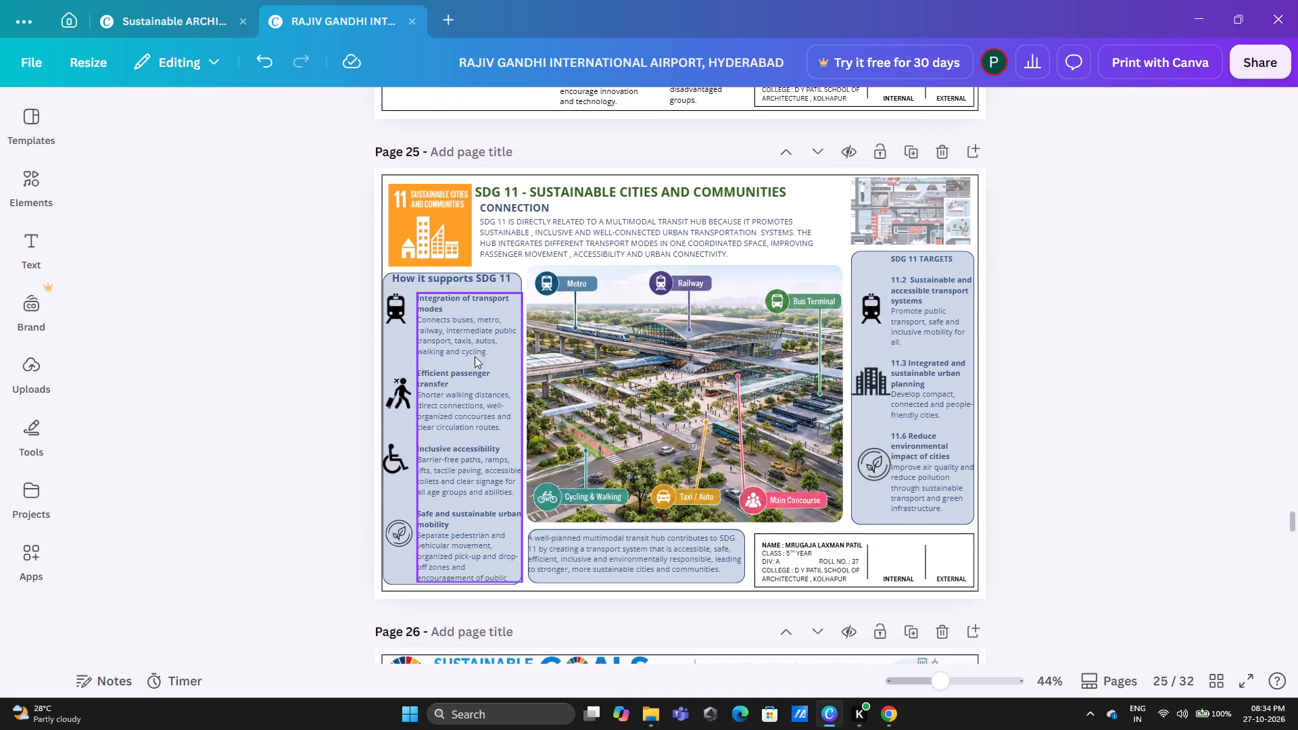
scroll(475, 356, up, 1)
scroll(458, 388, down, 1)
click(237, 474)
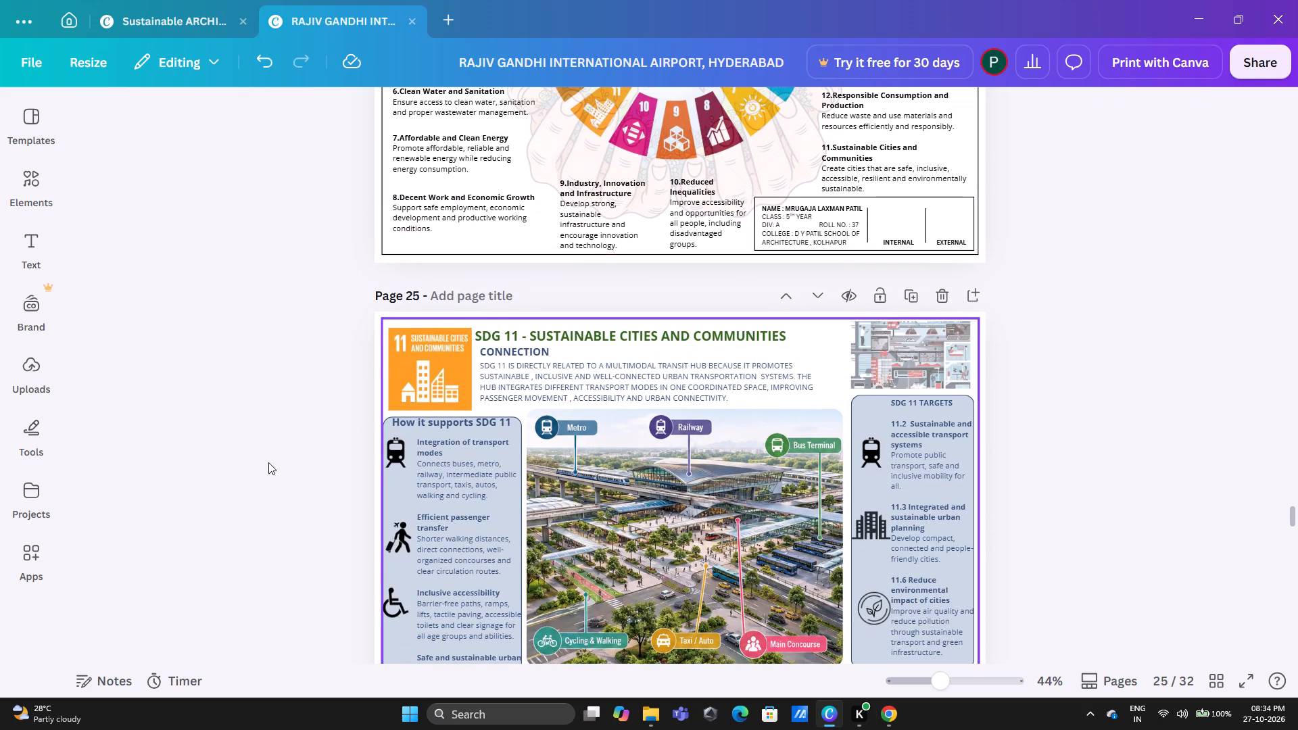
scroll(301, 439, down, 1)
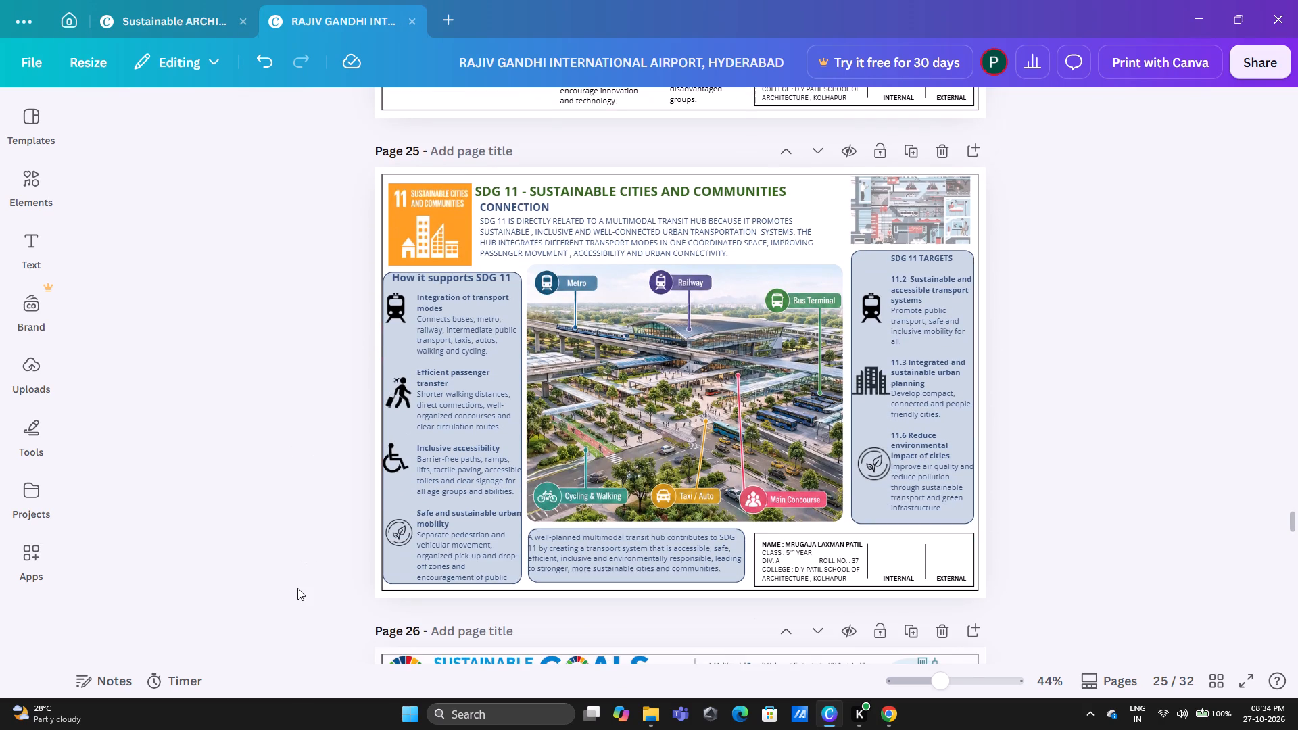
click(308, 440)
scroll(300, 465, up, 3)
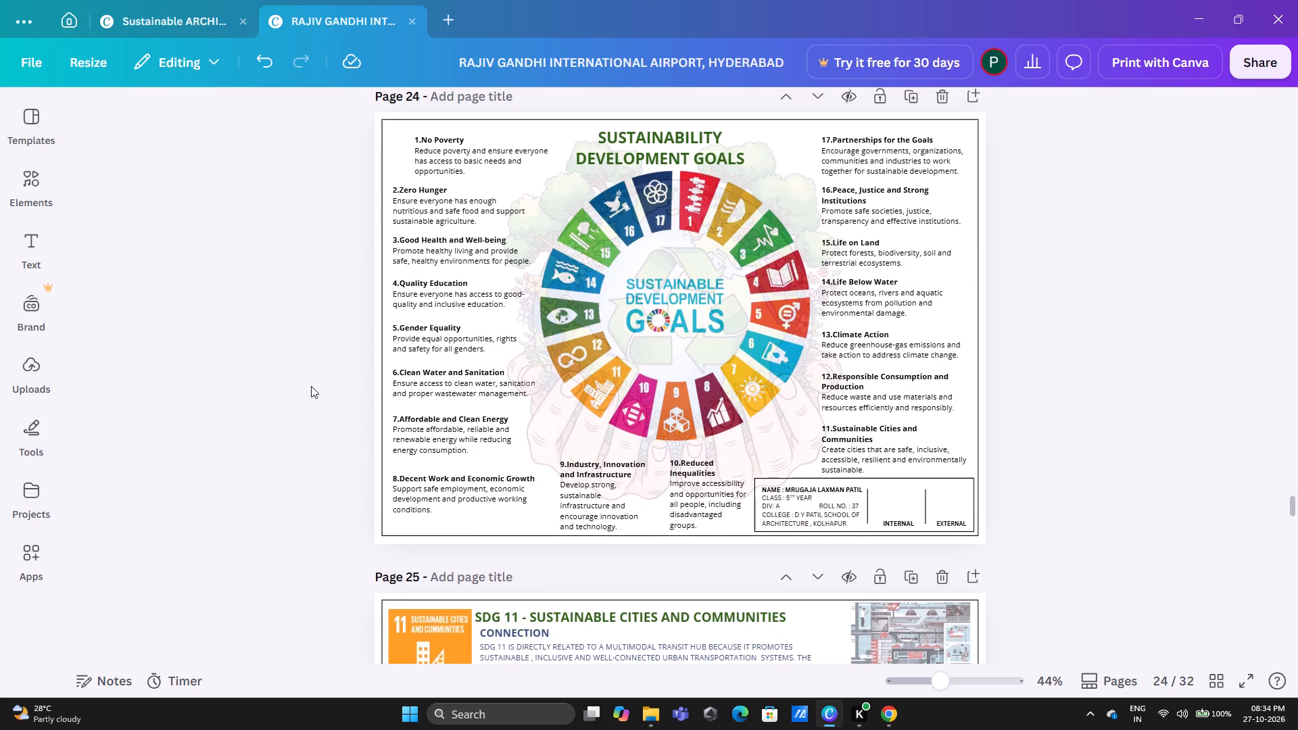
scroll(311, 386, down, 3)
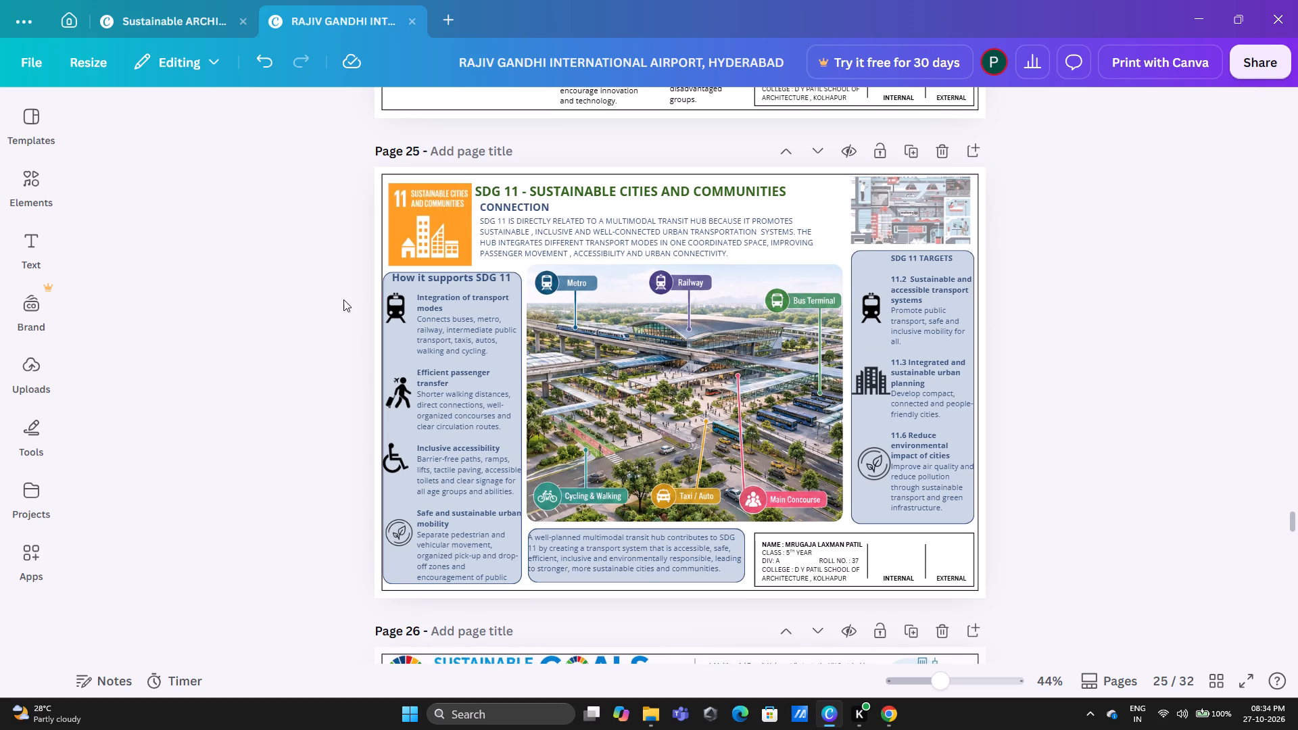
Examine the page relating the goals to a multimodal transit hub and the two Worldwide Green Building Rating Systems pages.
scroll(494, 351, down, 2)
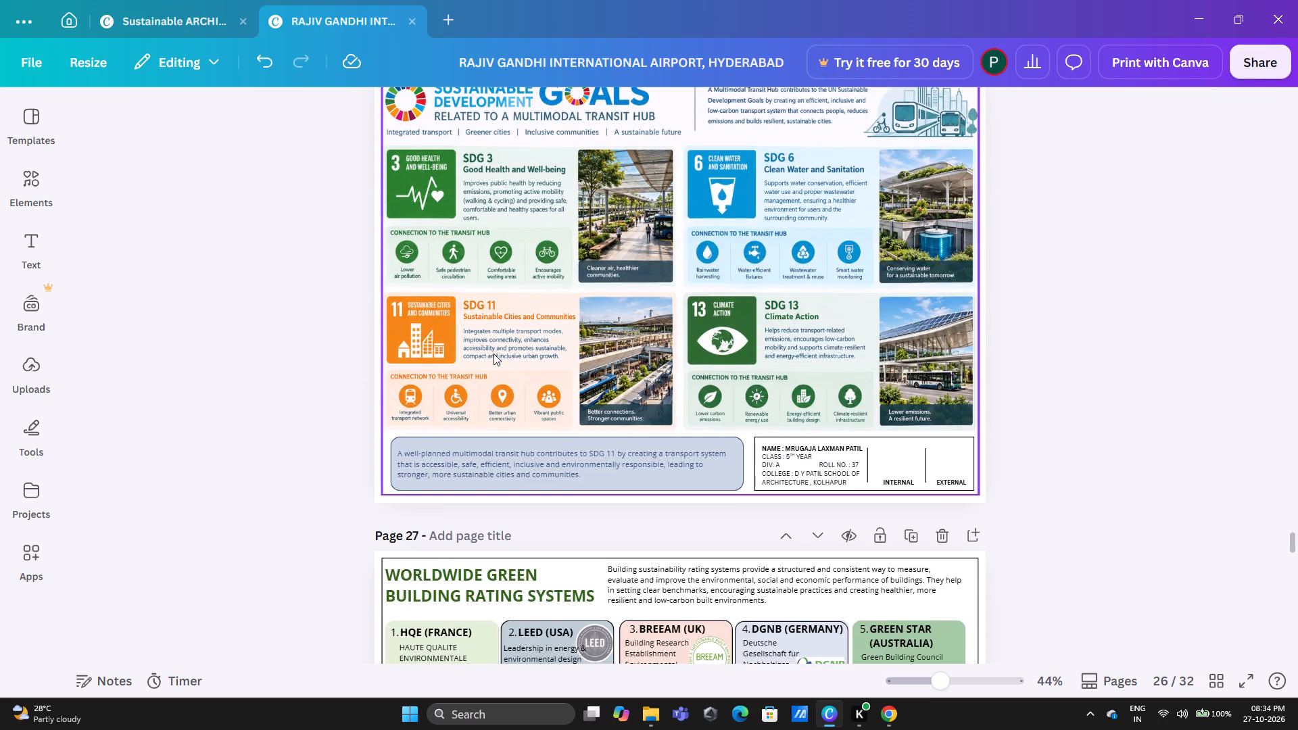
scroll(493, 354, up, 1)
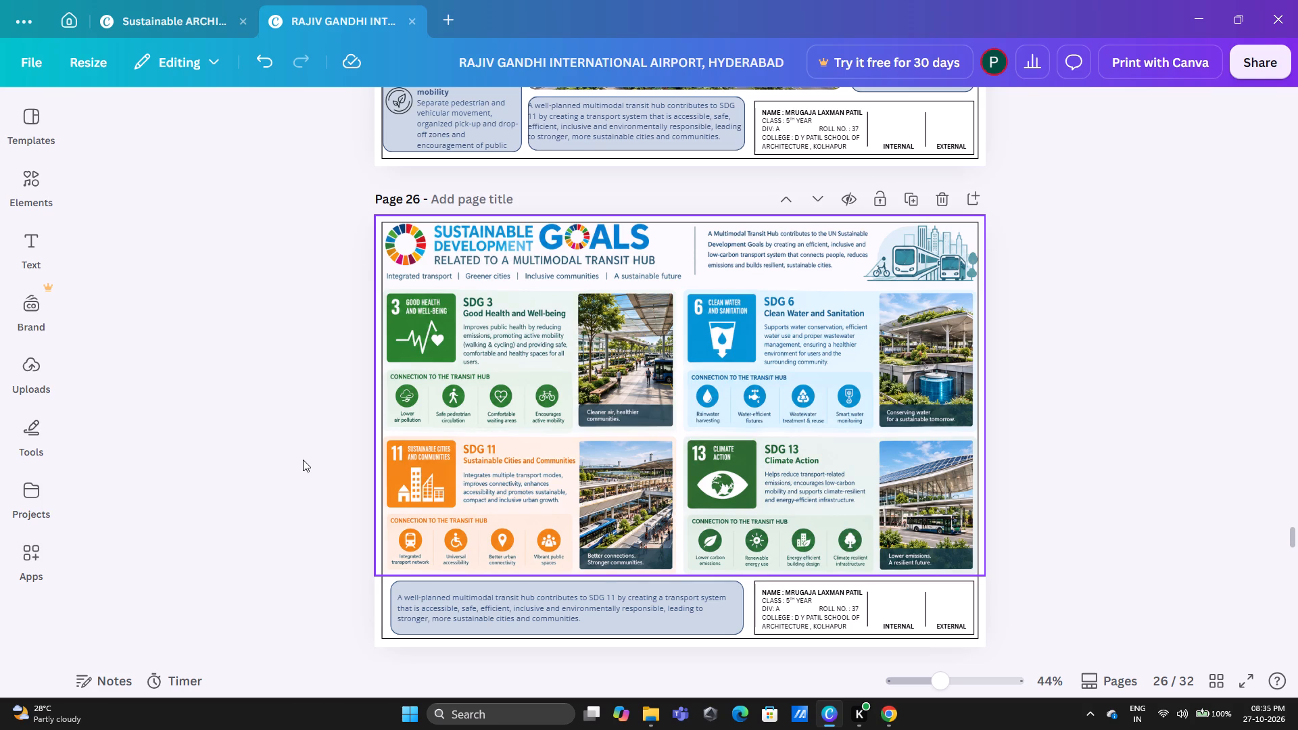
scroll(303, 460, down, 5)
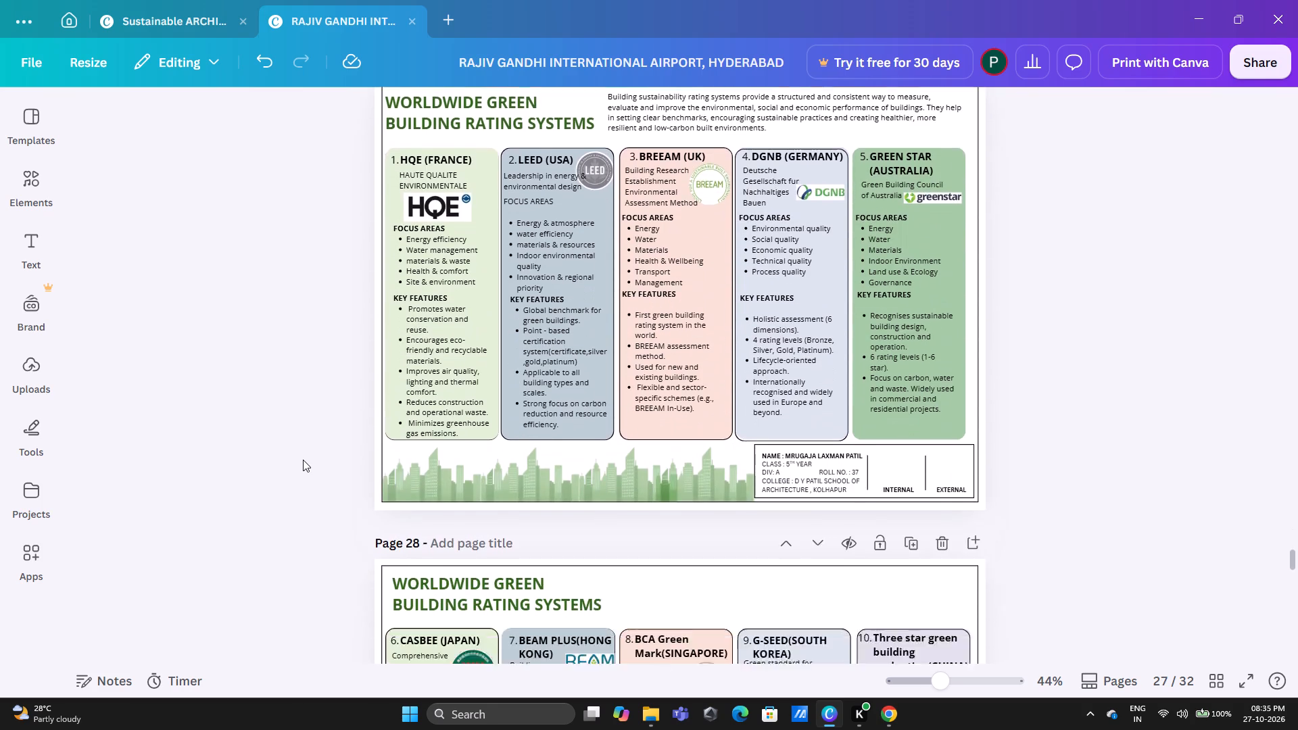
scroll(303, 460, up, 1)
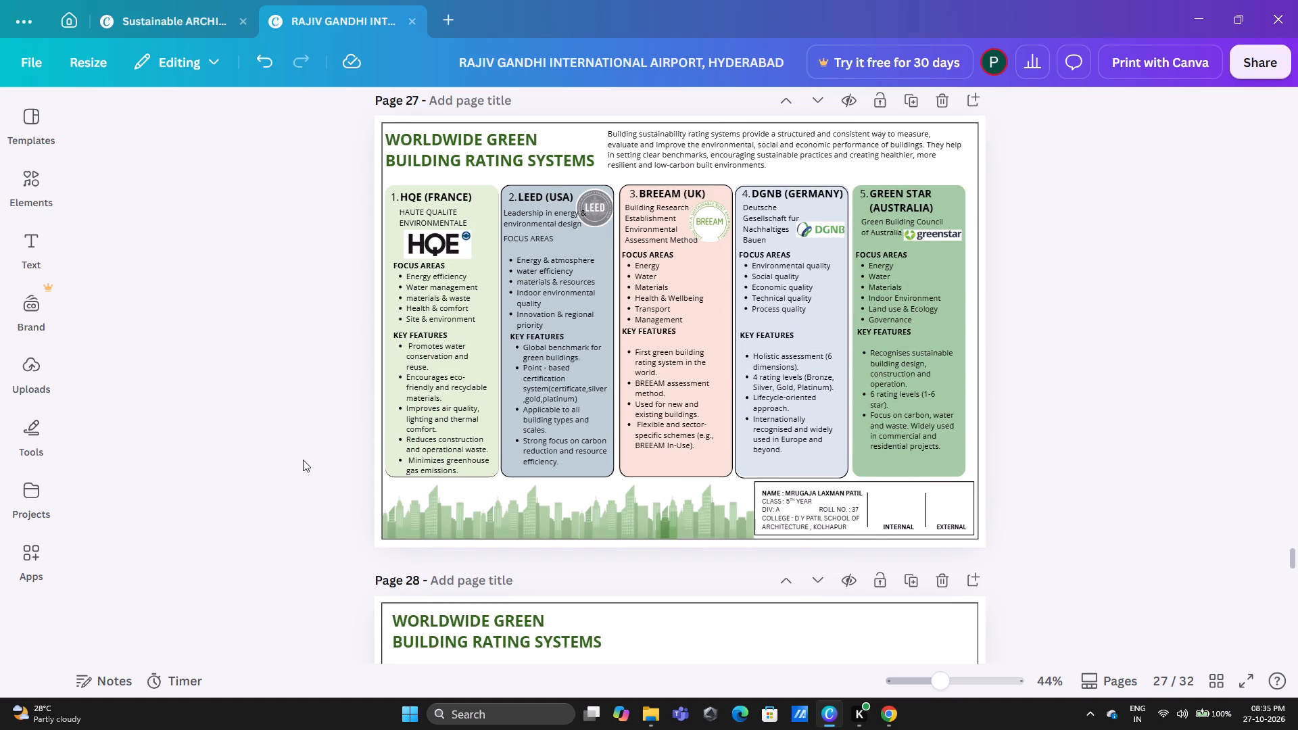
scroll(303, 460, down, 4)
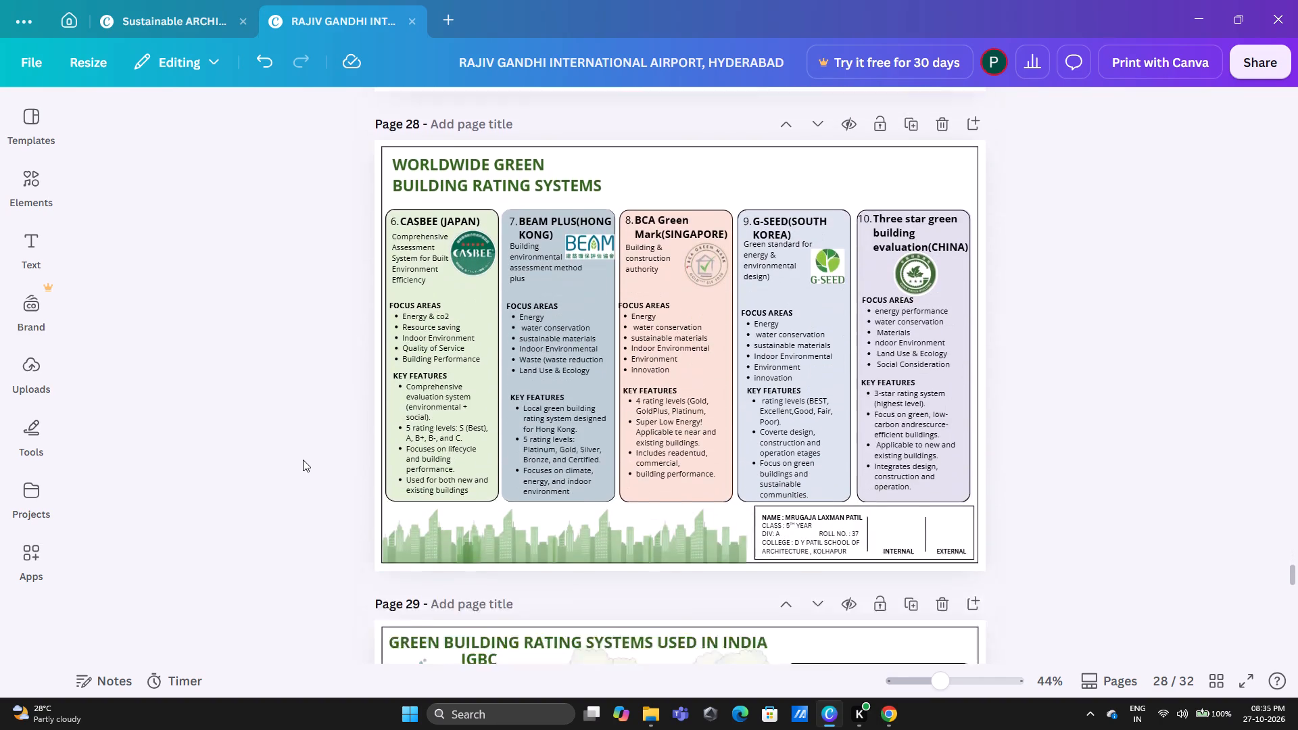
Examine the IGBC and GRIHA rating system pages and the photographed IGBC project sheet on pages 29 to 31.
scroll(303, 460, down, 10)
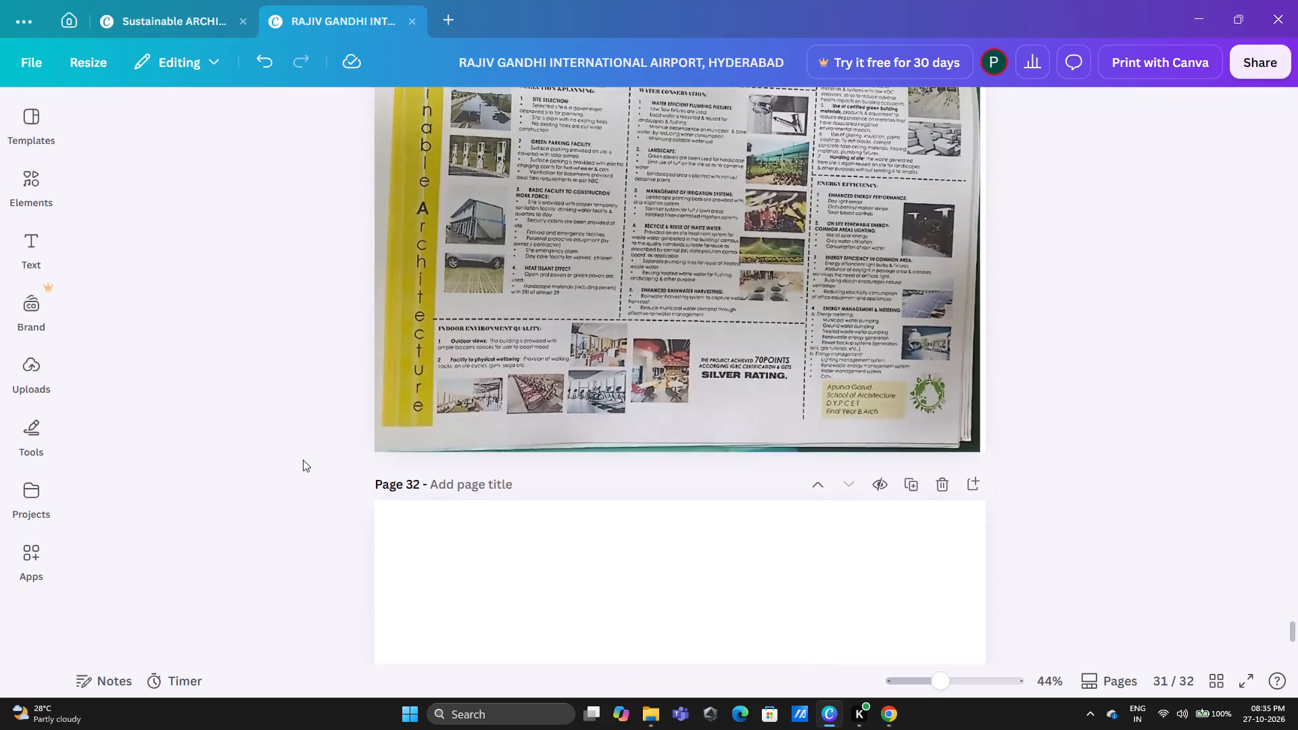
scroll(303, 460, down, 1)
scroll(303, 460, up, 3)
scroll(303, 460, down, 1)
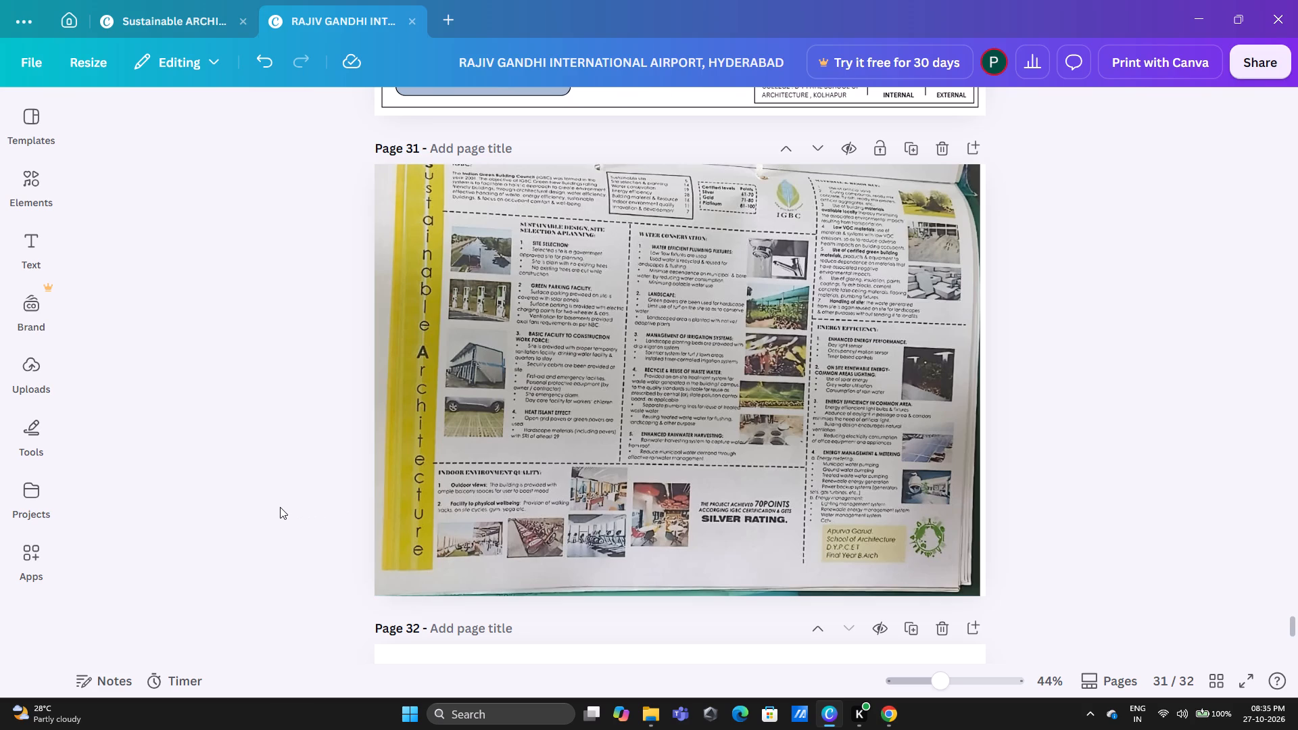
scroll(280, 514, up, 1)
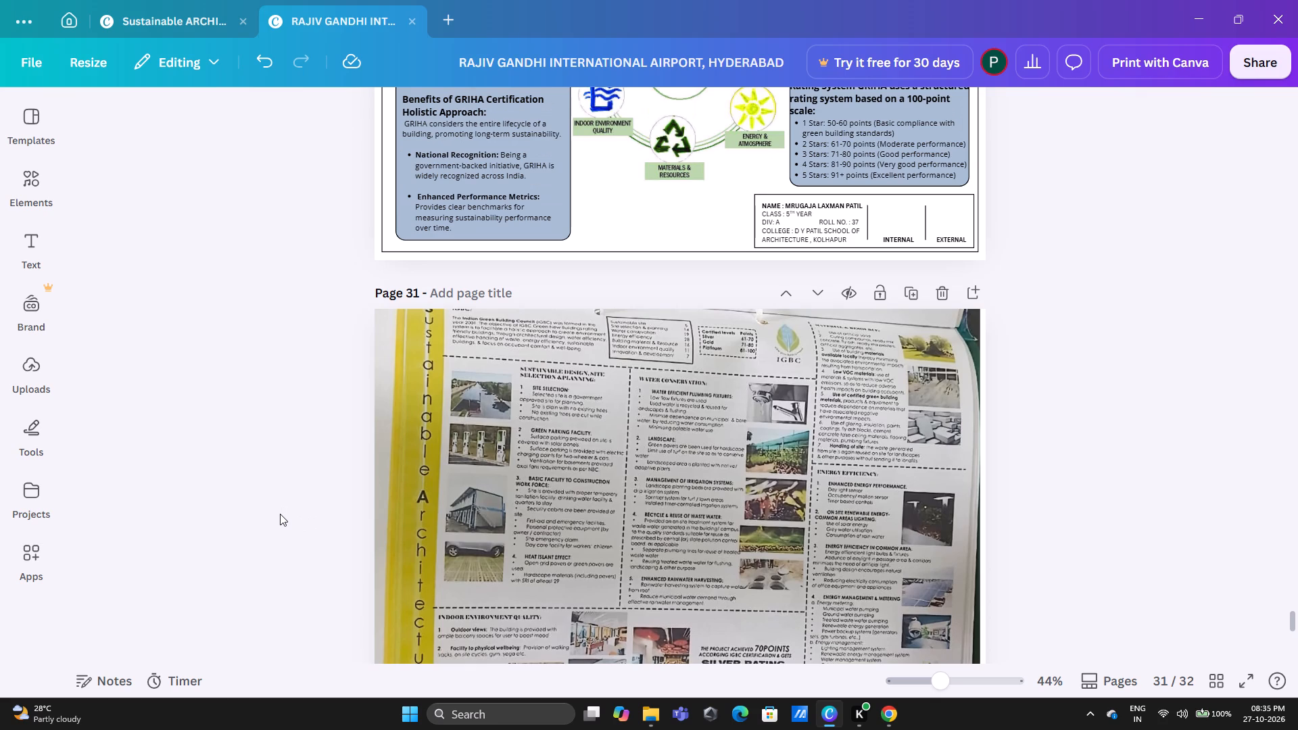
scroll(289, 510, up, 3)
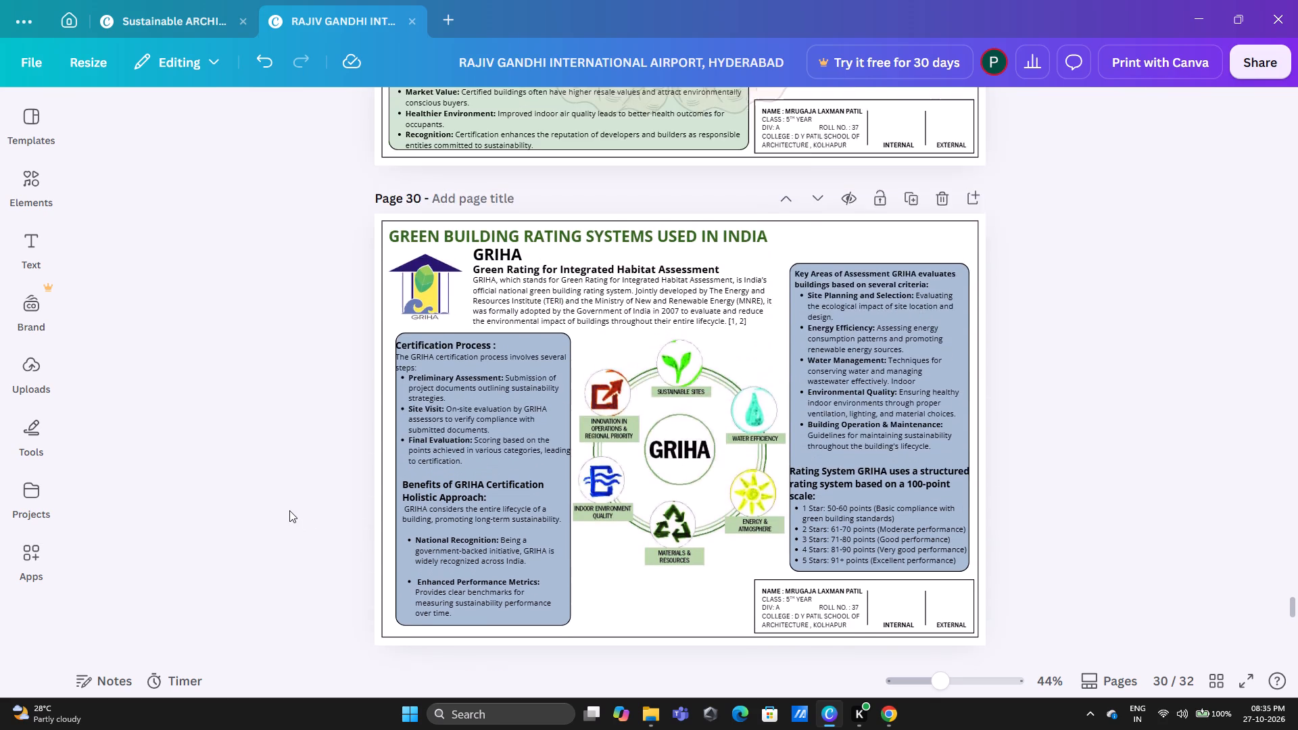
scroll(289, 510, up, 3)
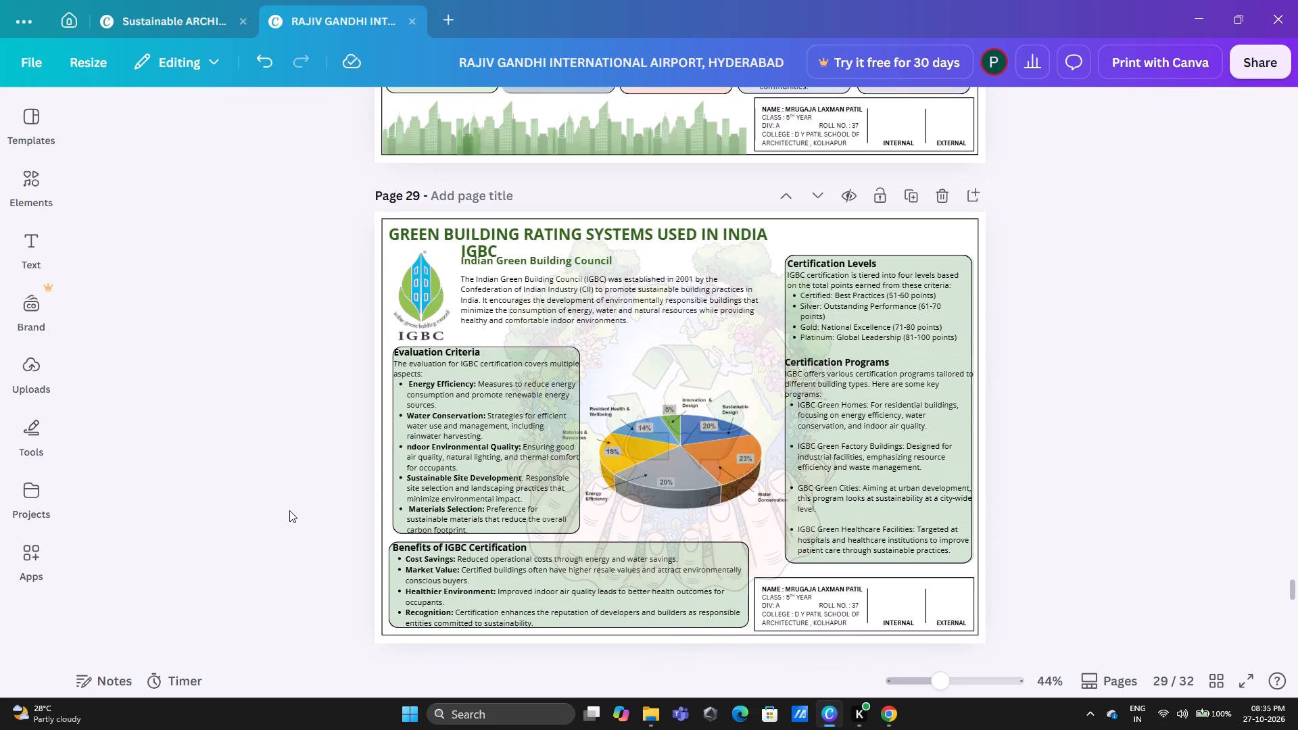
Look back over the Worldwide Green Building Rating Systems pages and the Sustainable Development Goals pages up to page 24.
scroll(289, 510, up, 8)
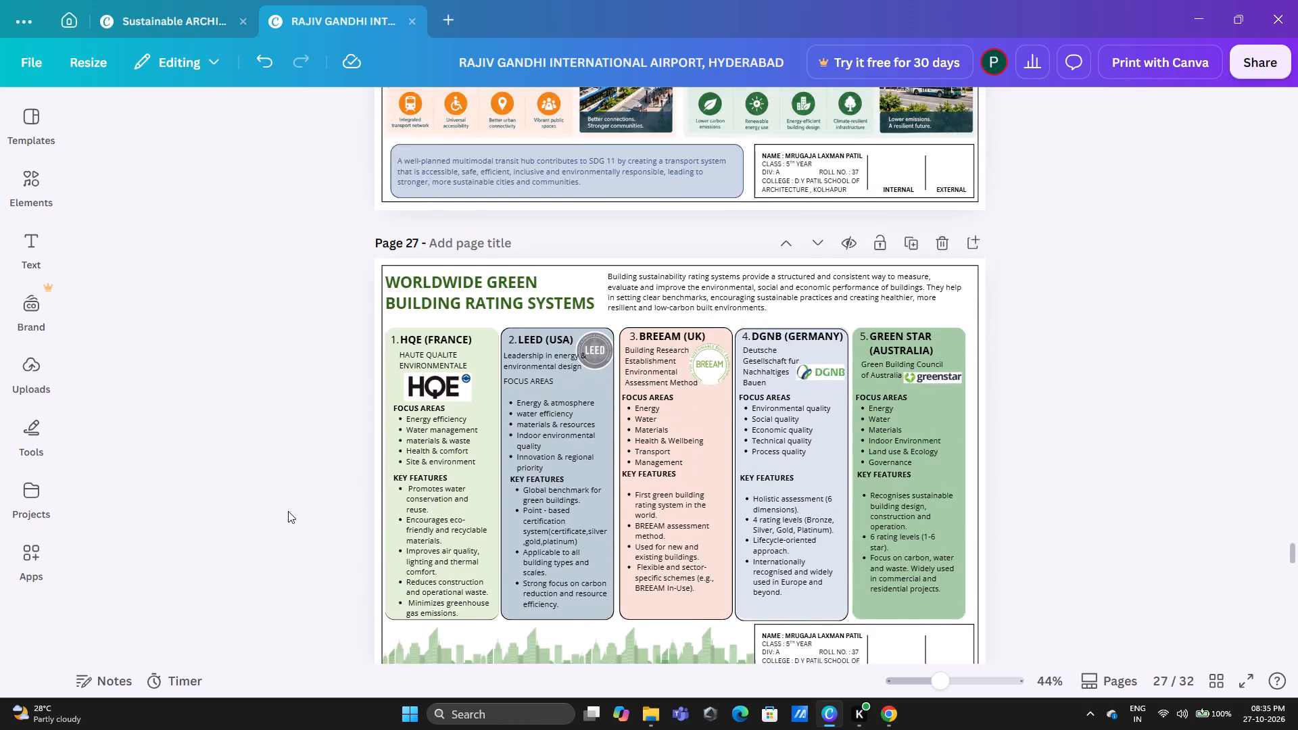
scroll(288, 511, up, 6)
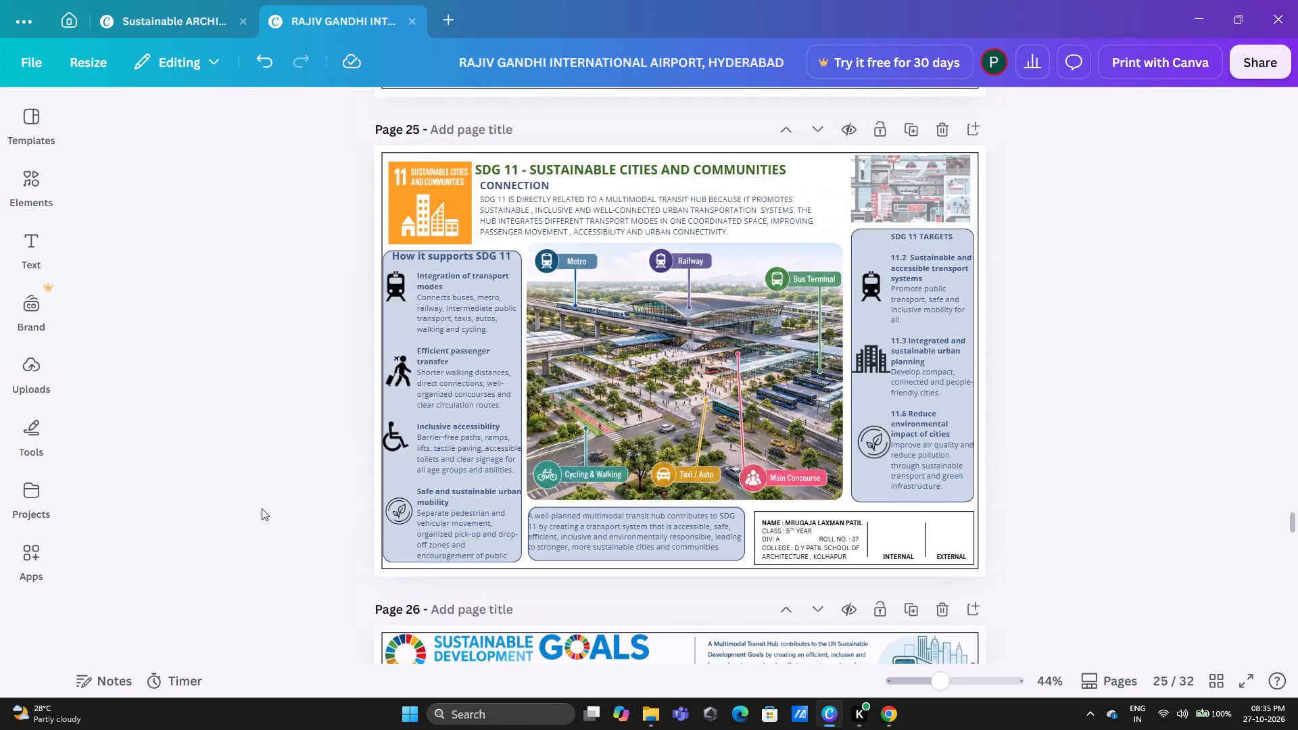
scroll(262, 508, up, 2)
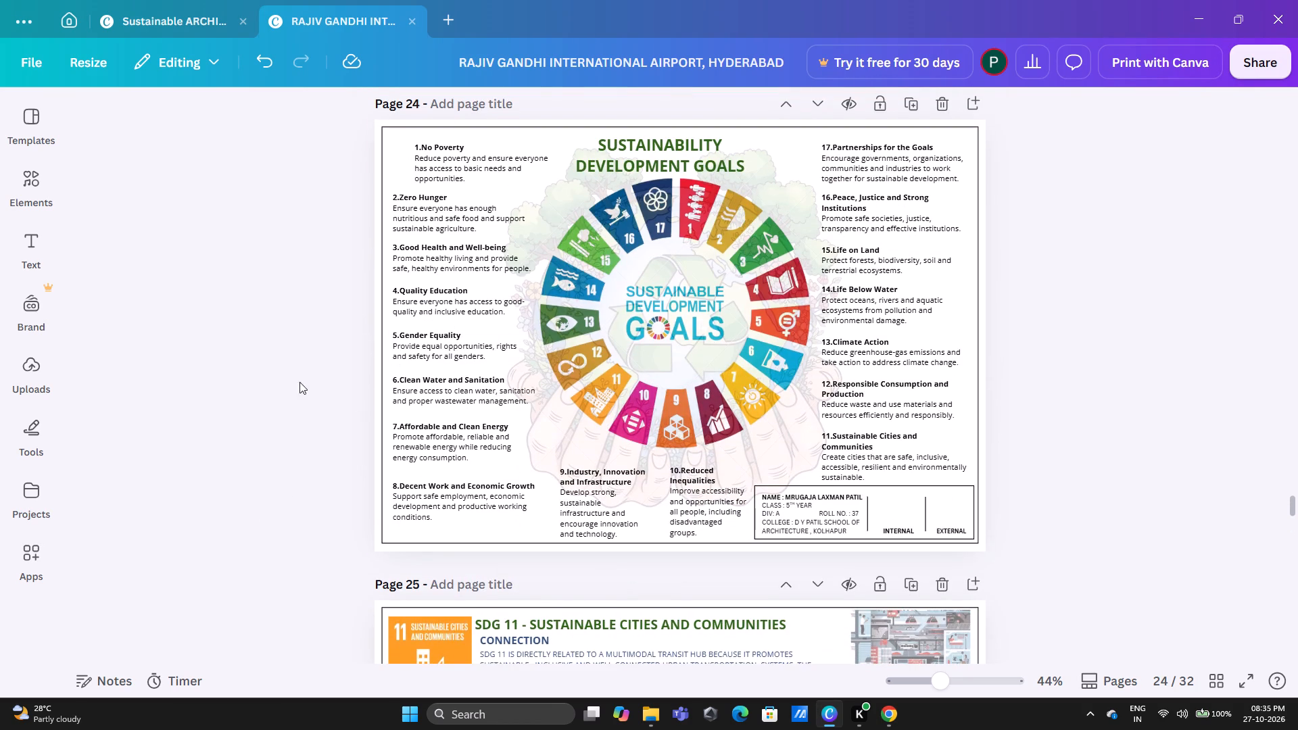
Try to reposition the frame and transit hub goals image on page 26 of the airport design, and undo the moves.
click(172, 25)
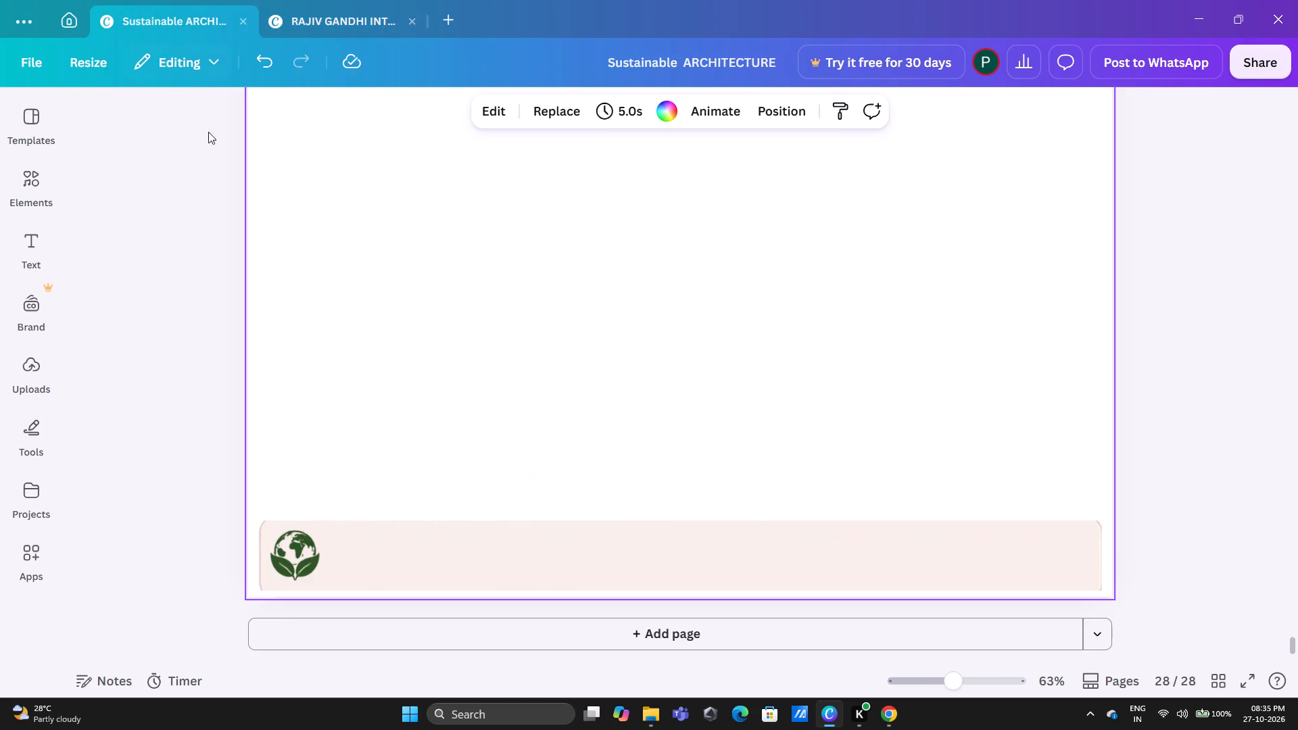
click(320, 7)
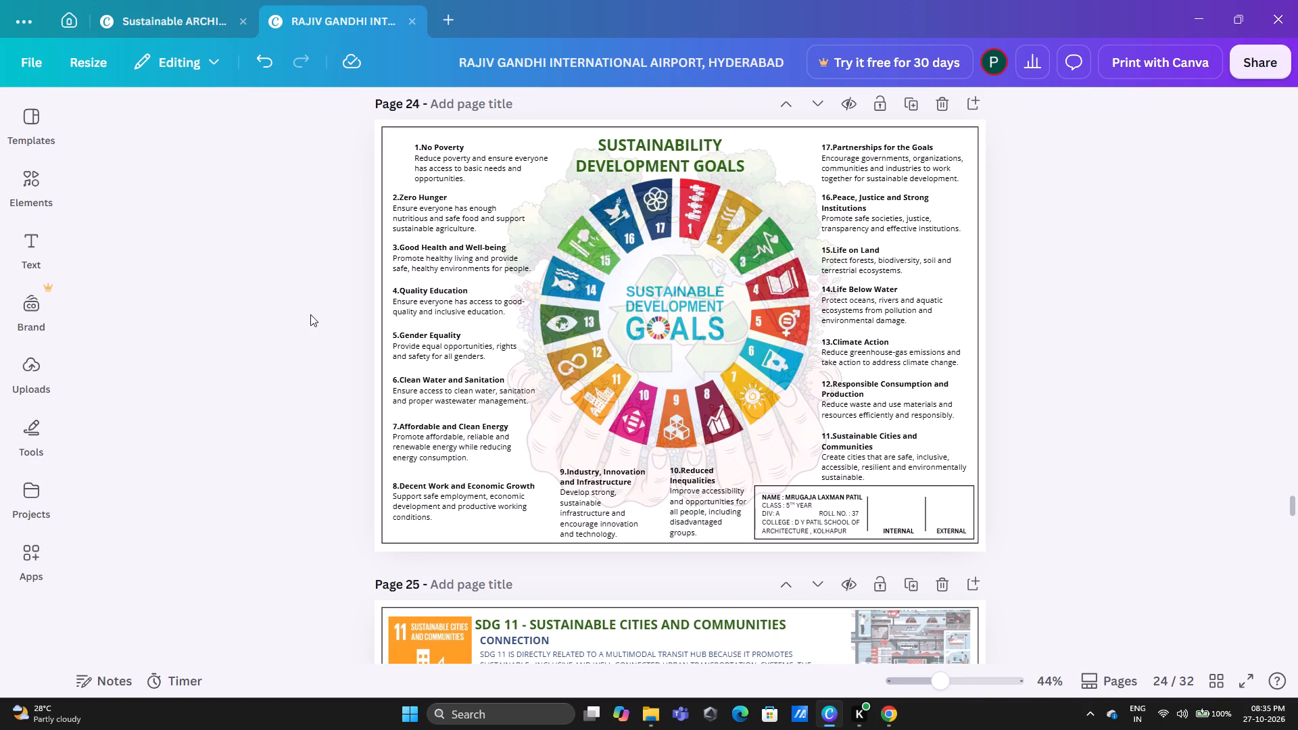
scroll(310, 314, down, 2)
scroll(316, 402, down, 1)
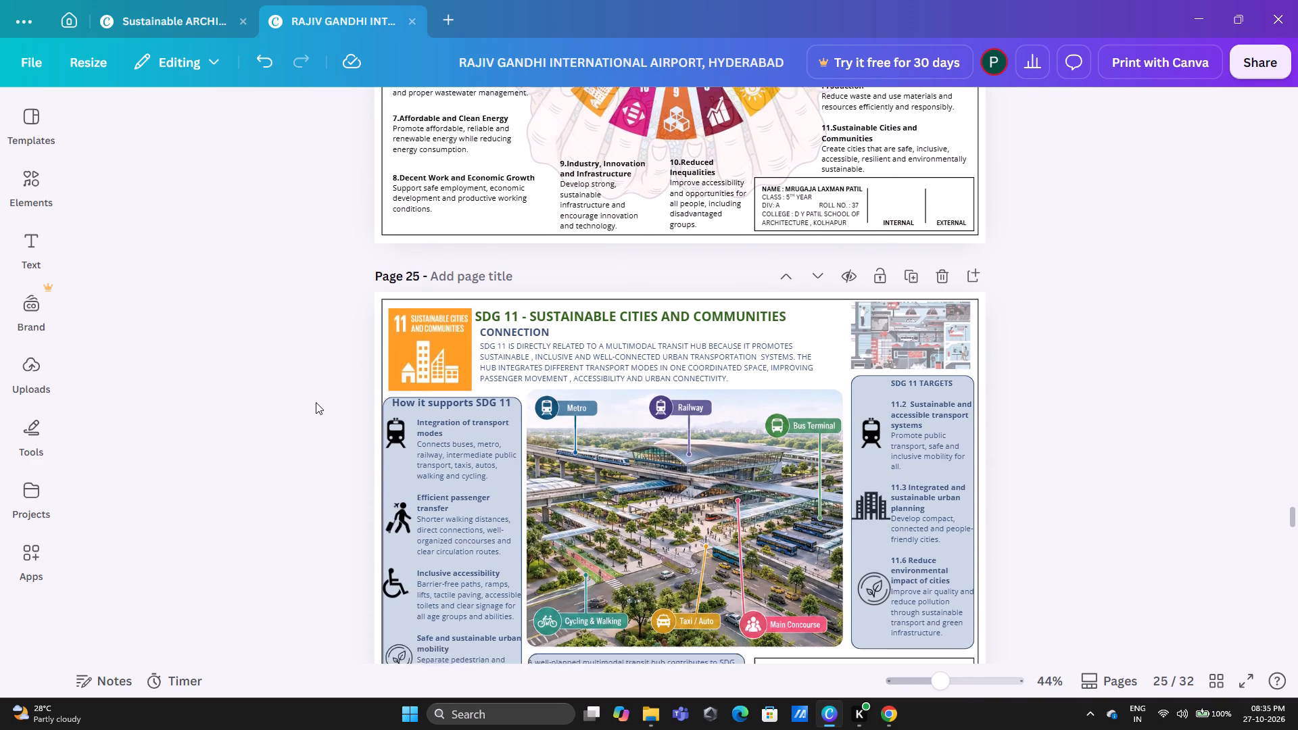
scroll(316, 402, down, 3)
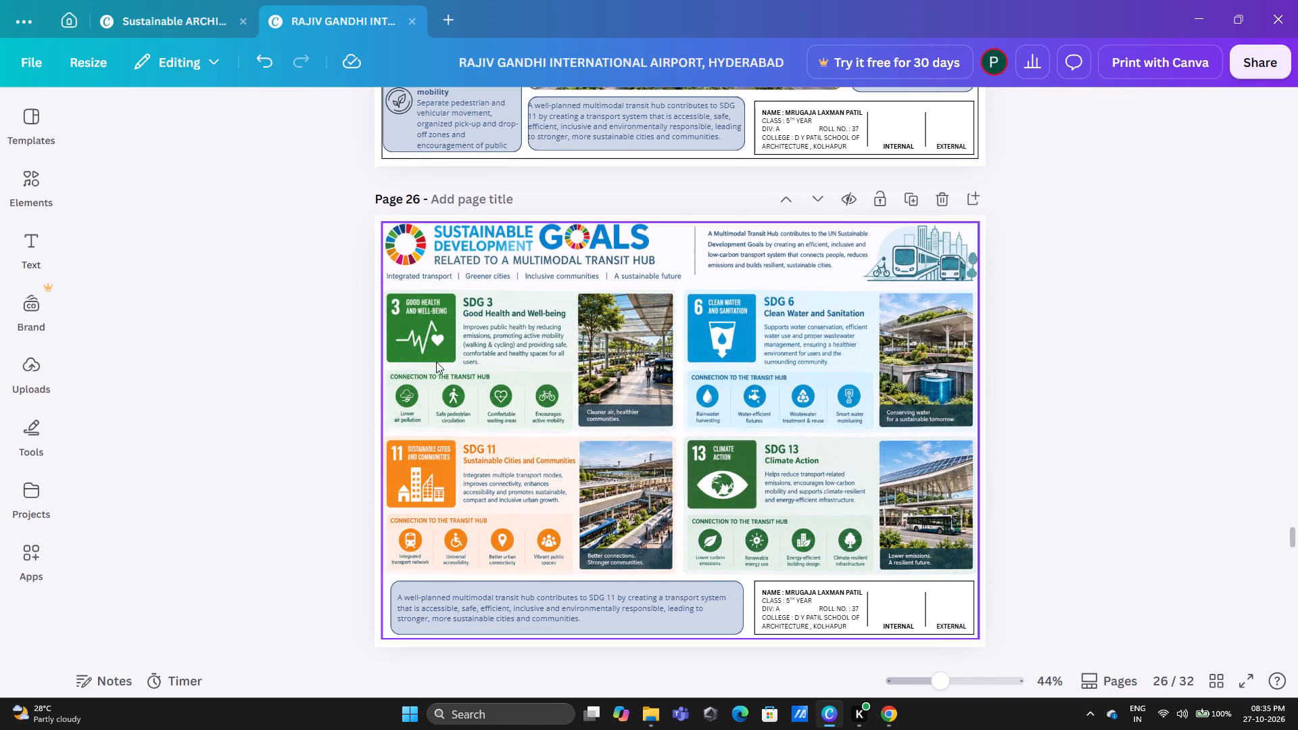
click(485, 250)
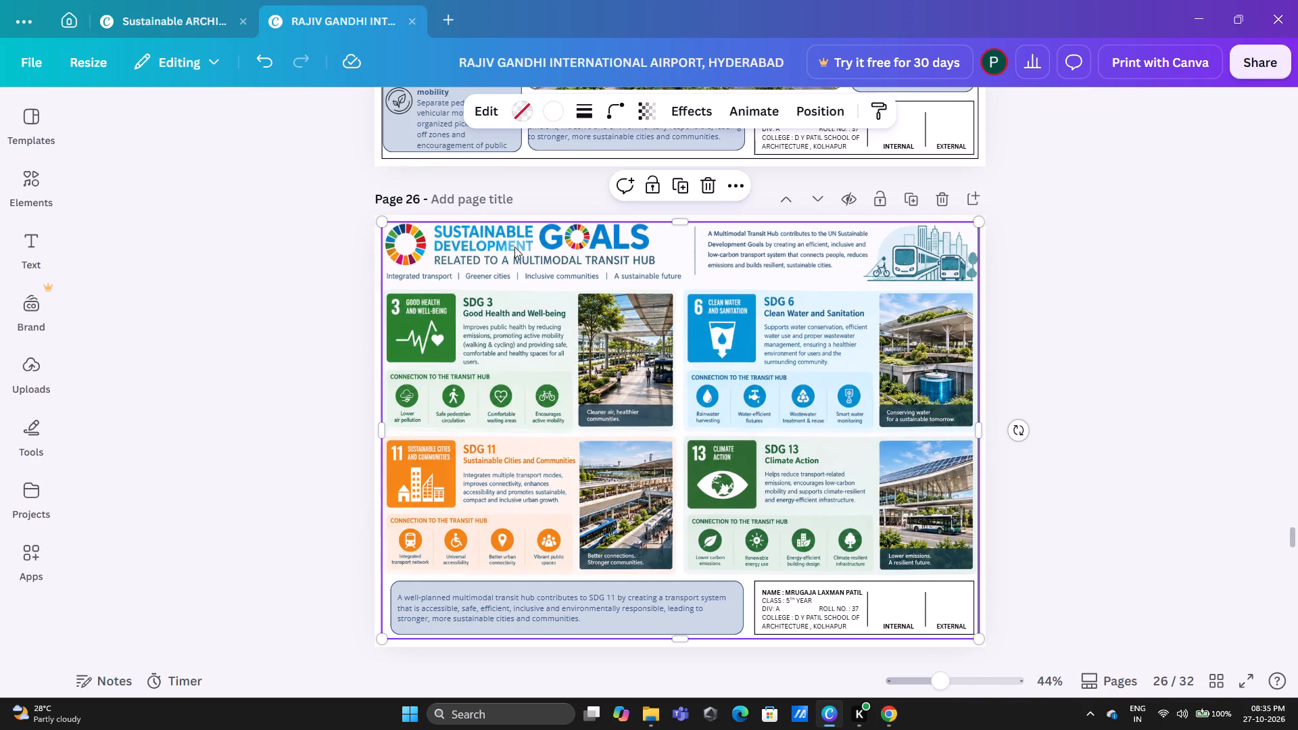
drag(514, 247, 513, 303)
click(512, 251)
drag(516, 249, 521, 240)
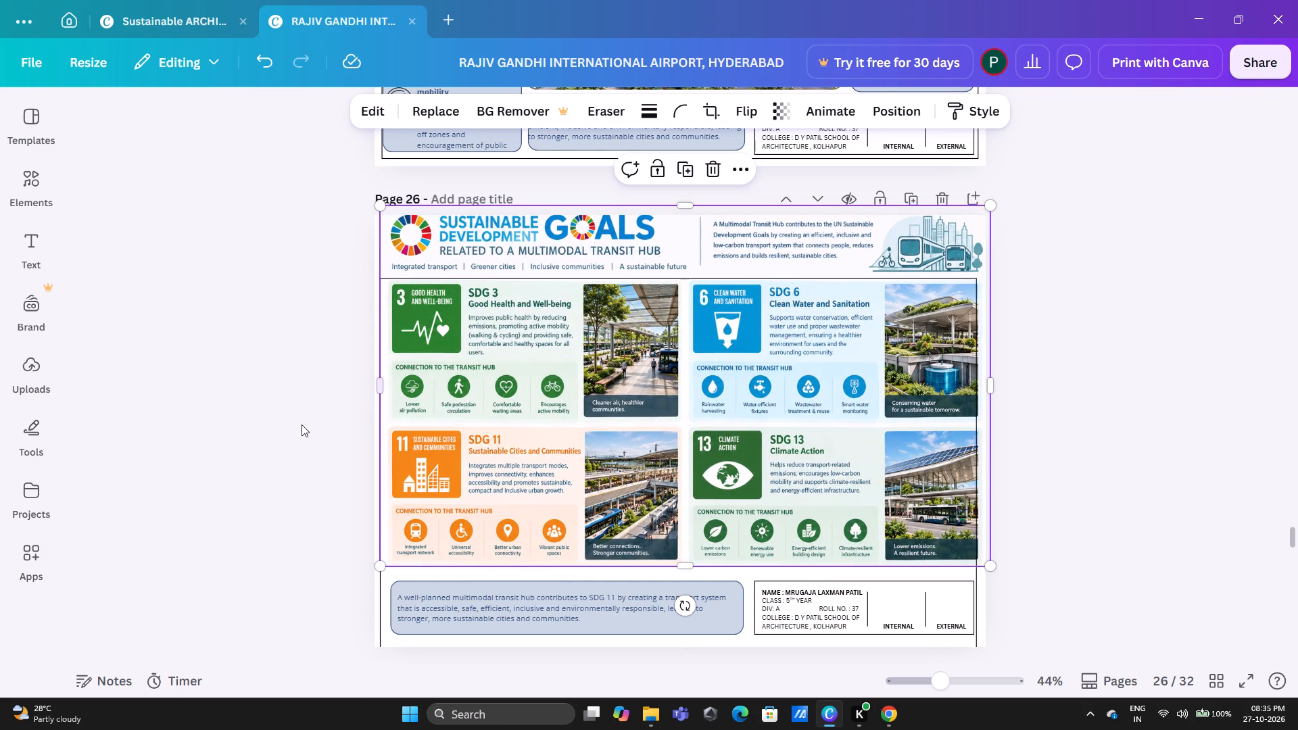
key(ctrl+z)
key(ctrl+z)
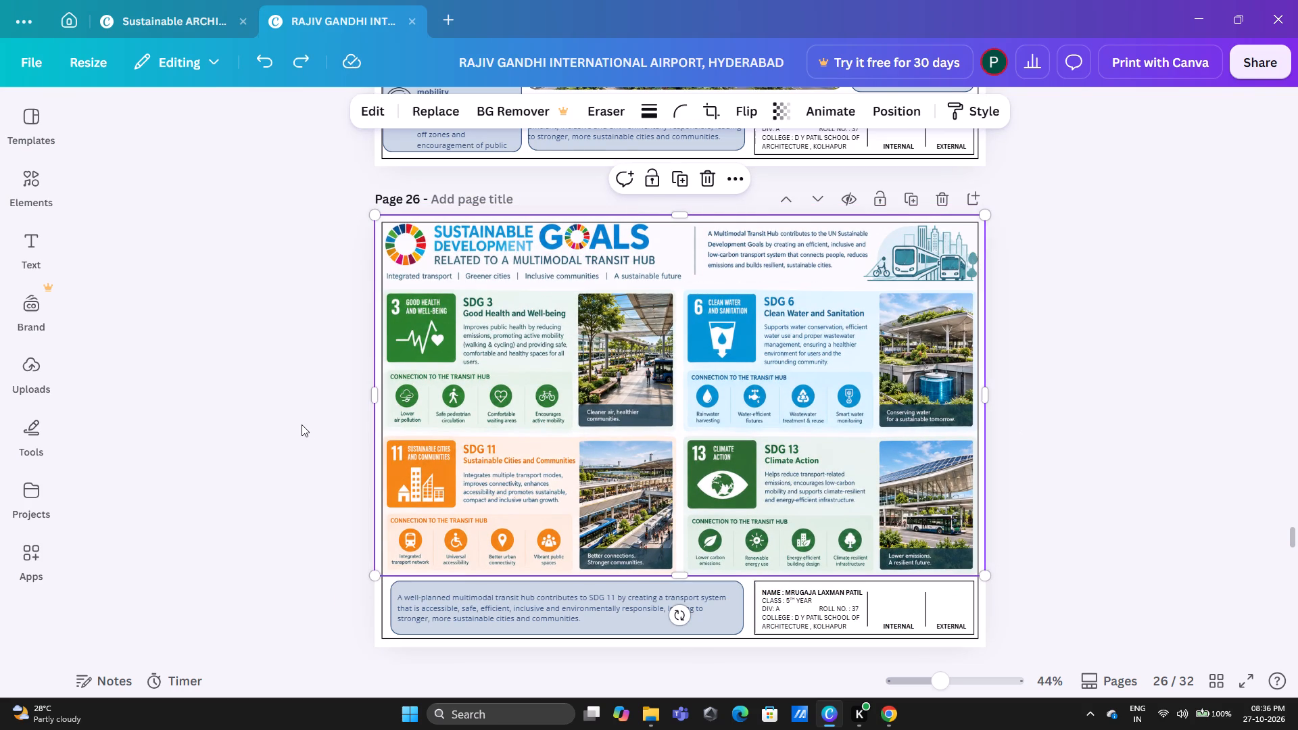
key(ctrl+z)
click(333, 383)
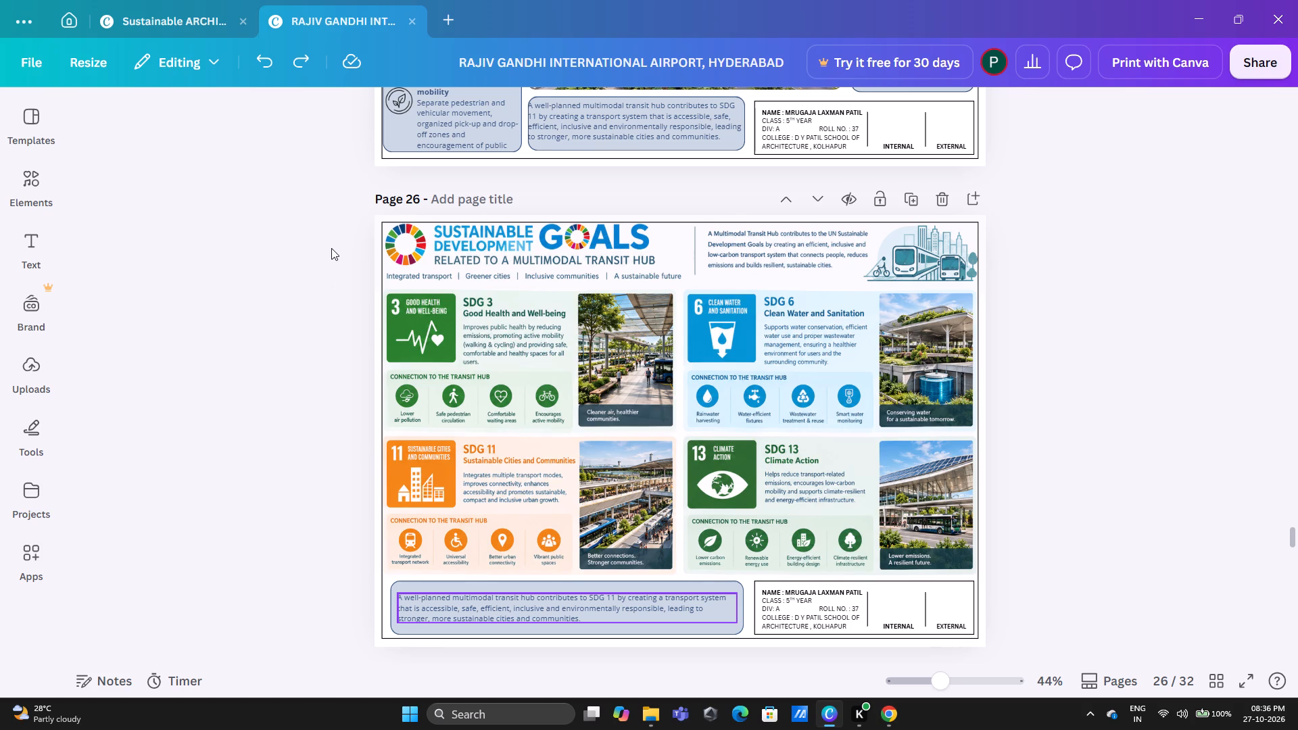
Return to the Sustainable Architecture design, check page 28 and save the design.
click(166, 19)
scroll(383, 416, up, 2)
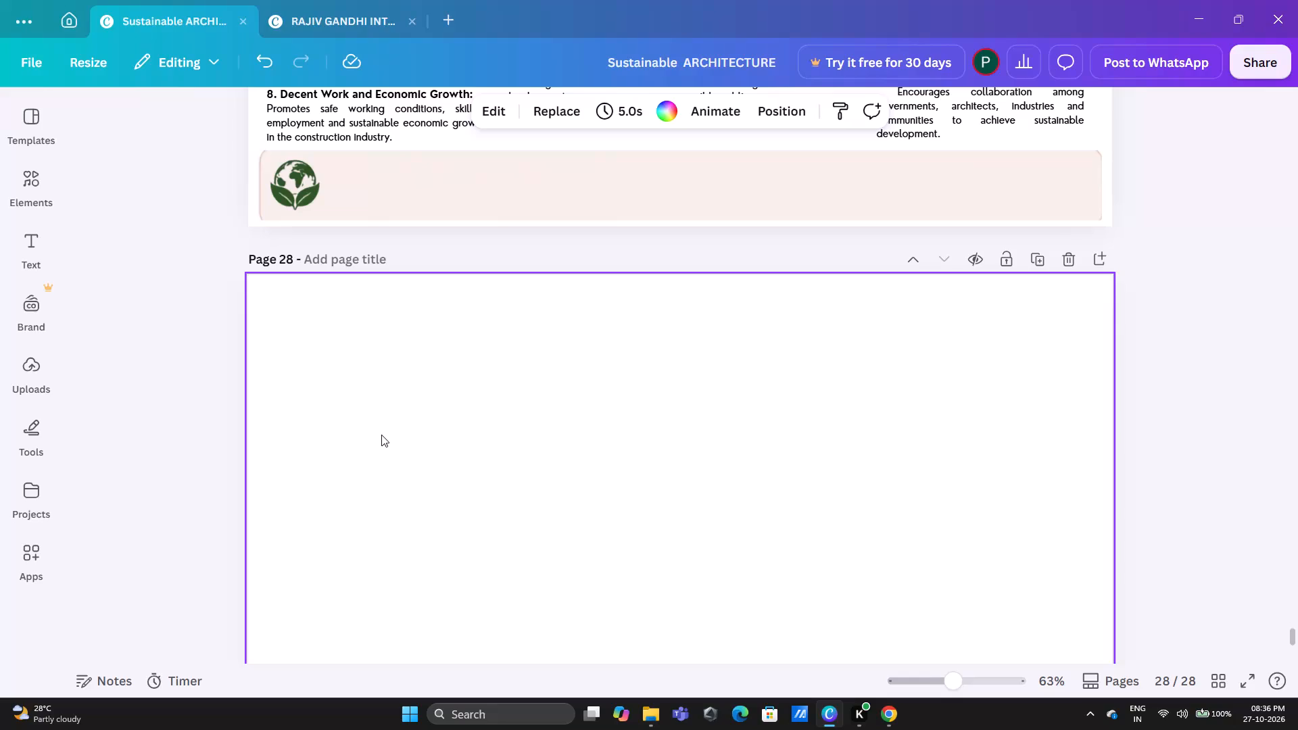
click(152, 345)
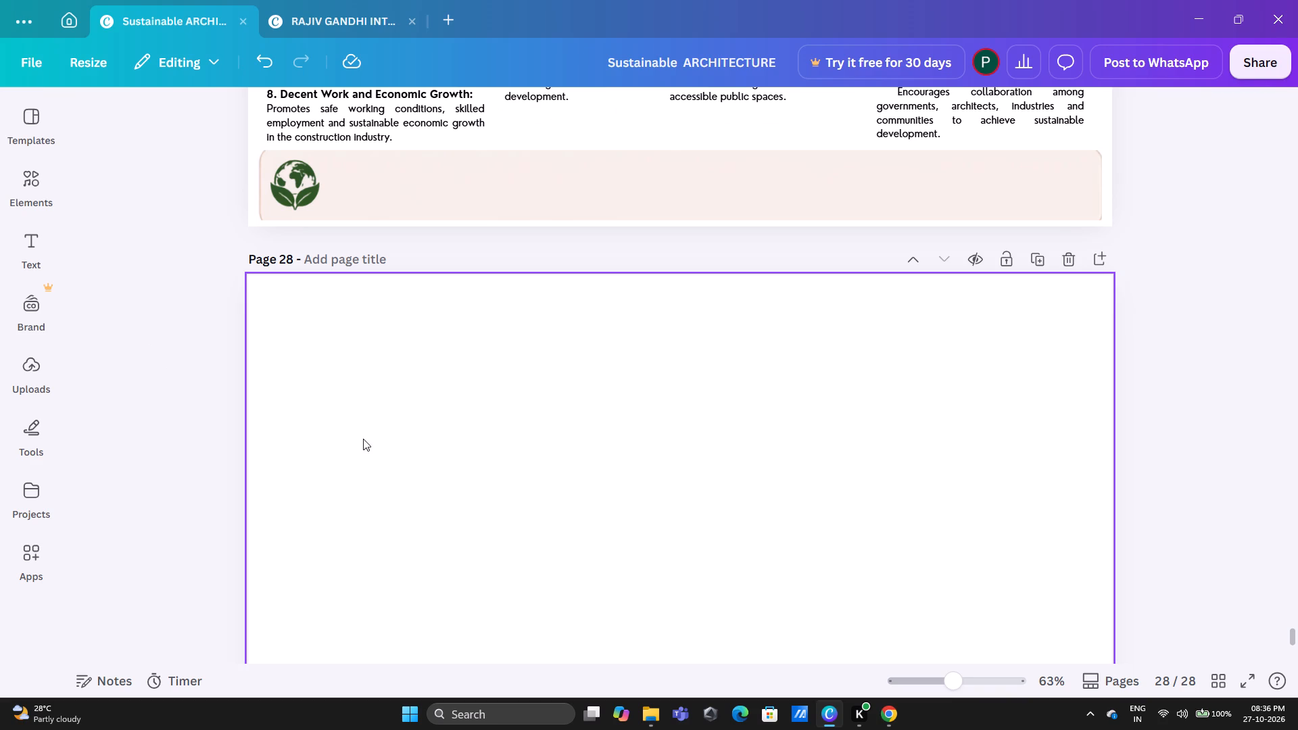
scroll(364, 439, down, 3)
scroll(364, 439, up, 2)
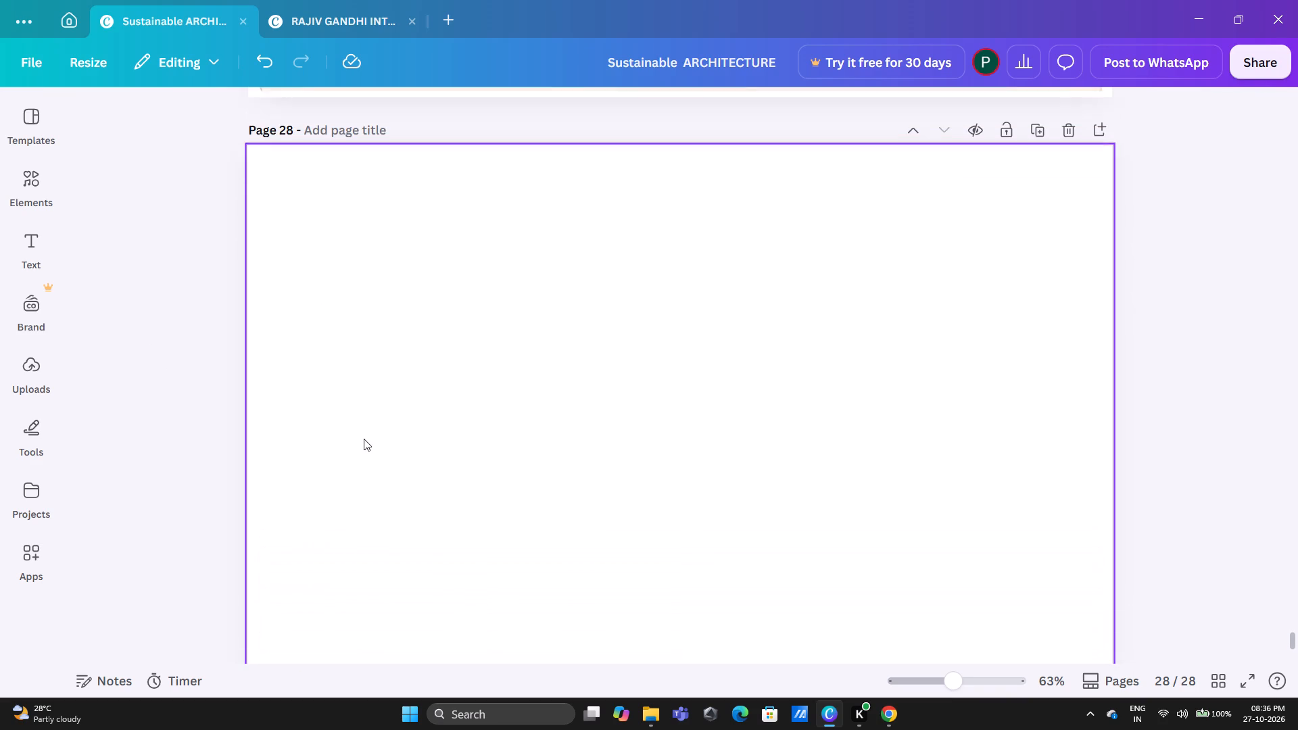
scroll(364, 439, up, 1)
scroll(364, 439, down, 3)
scroll(364, 439, up, 1)
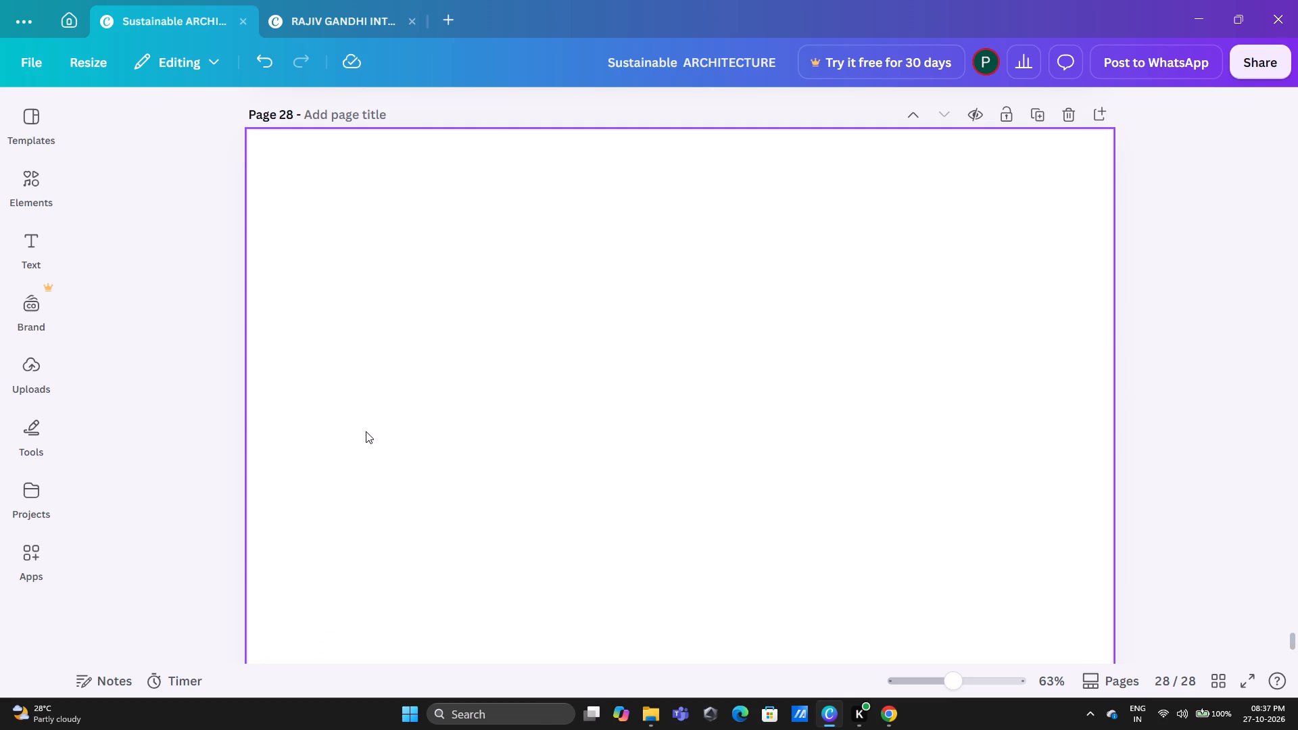
key(ctrl+s)
key(ctrl+s)
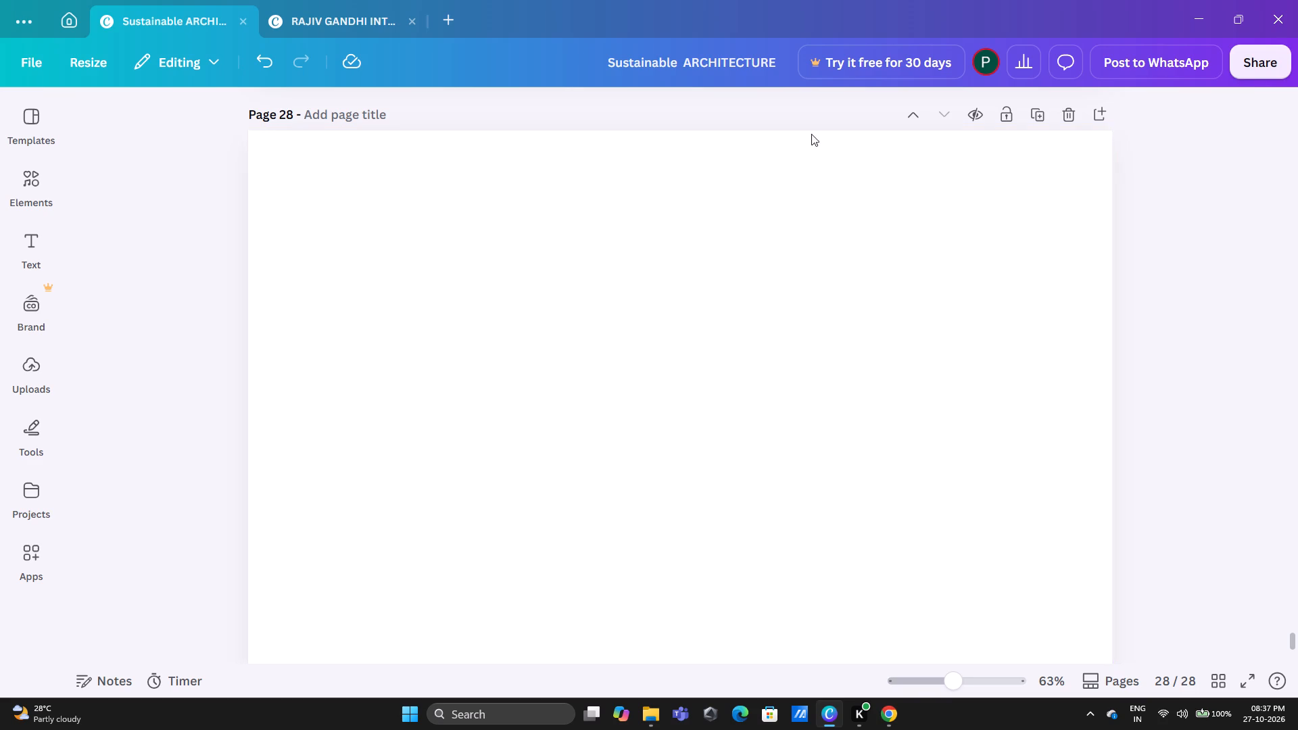
Copy all the content of page 26, the goals related to a multimodal transit hub, from the airport design.
click(348, 29)
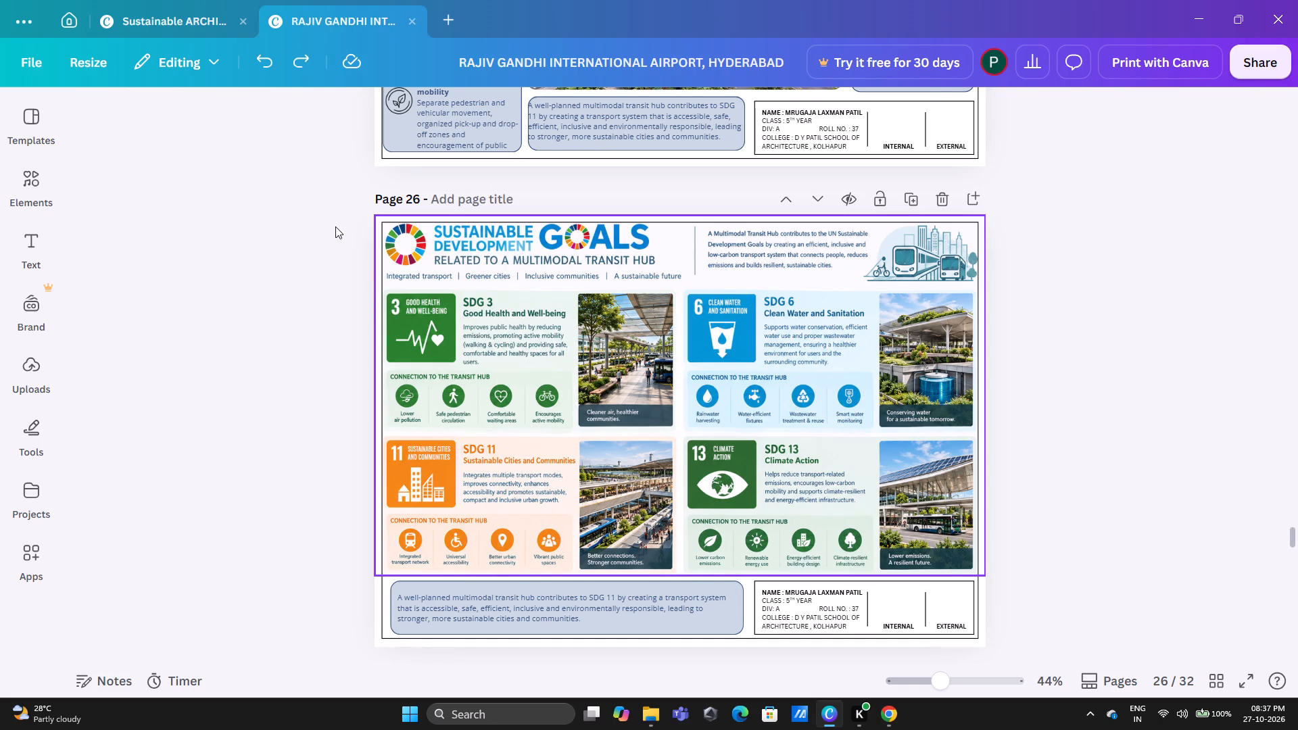
drag(359, 213, 638, 372)
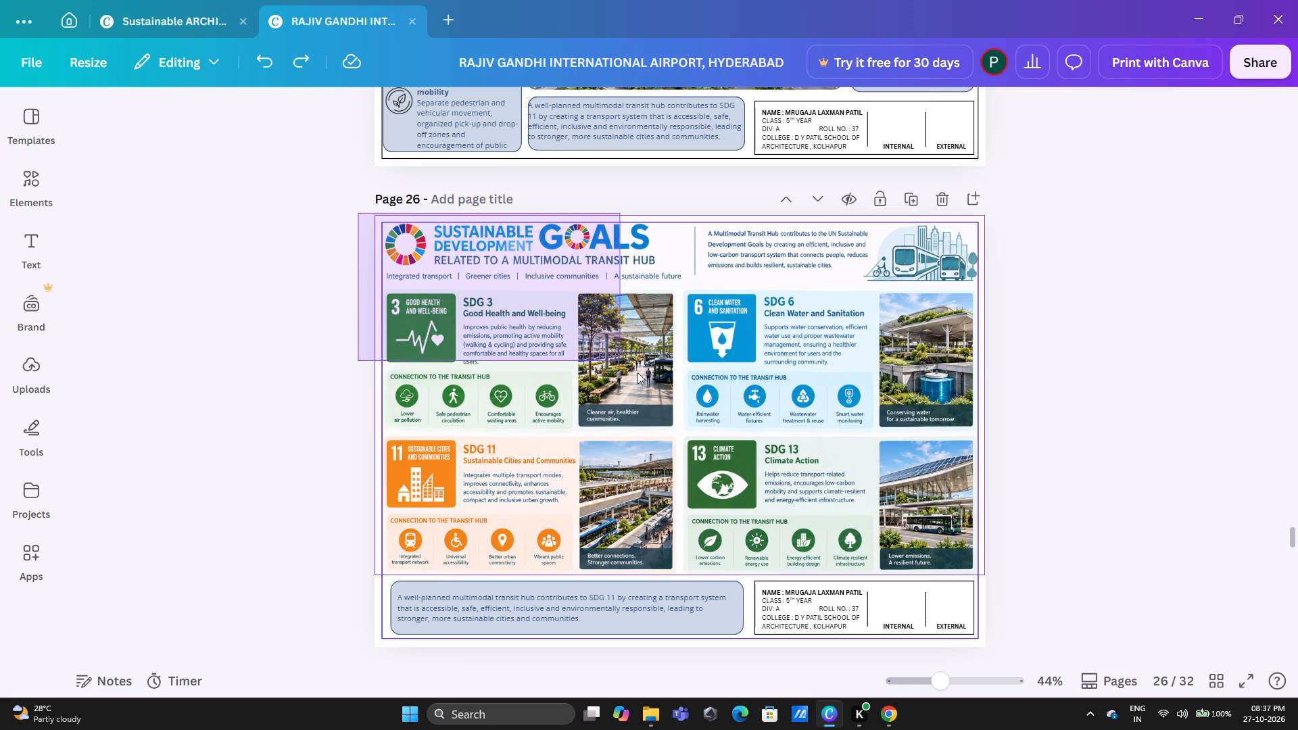
drag(638, 372, 1015, 656)
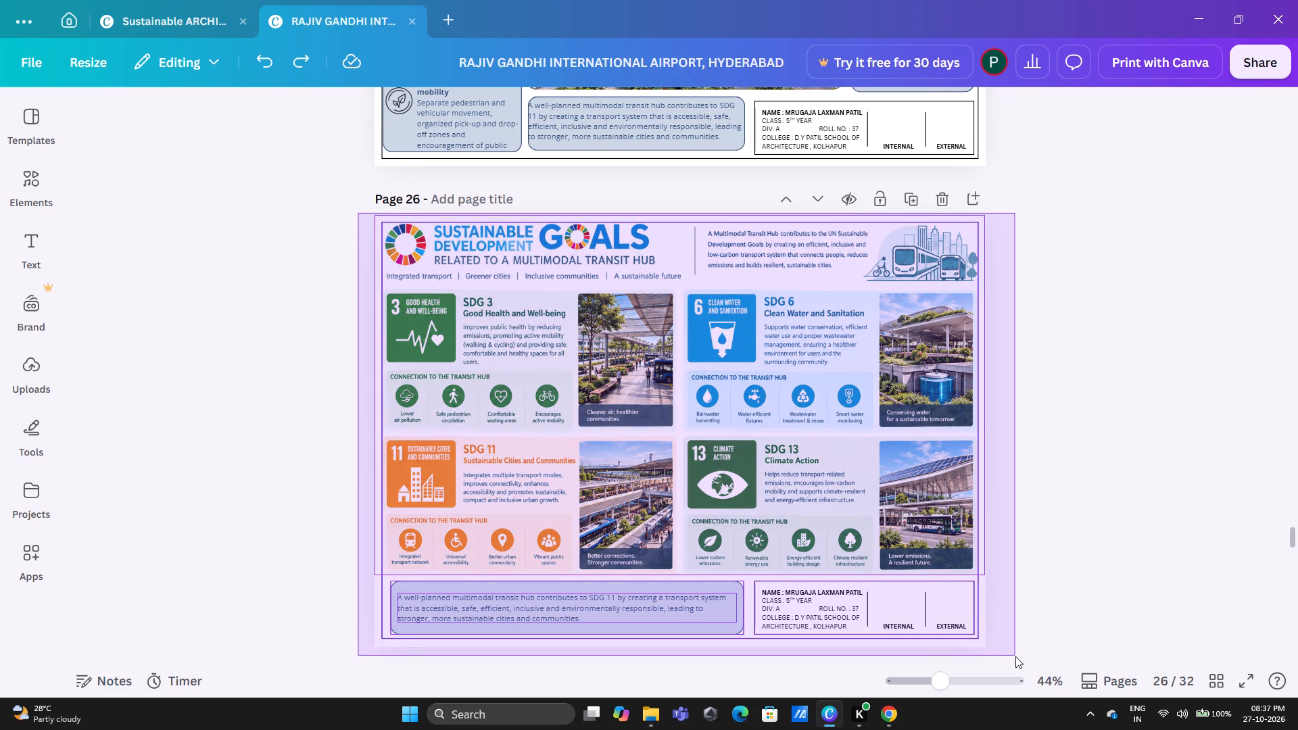
key(ctrl+c)
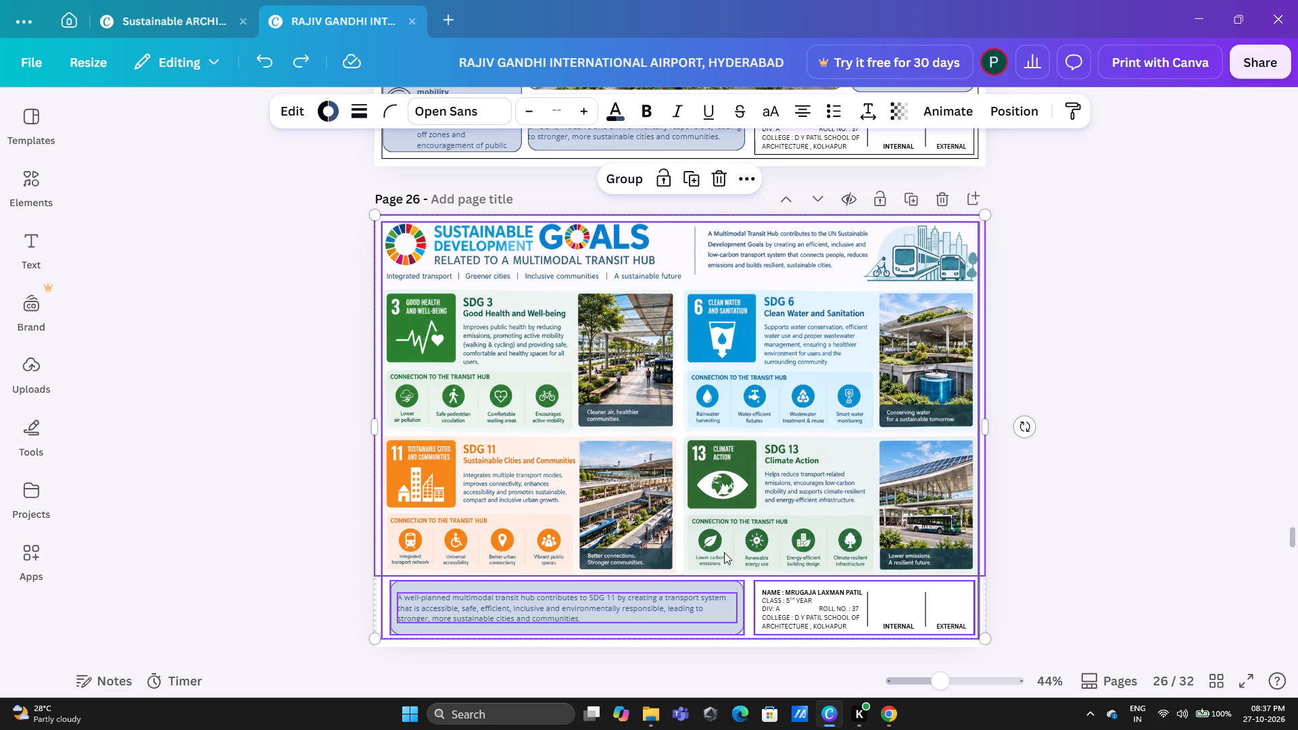
scroll(528, 493, up, 3)
click(283, 383)
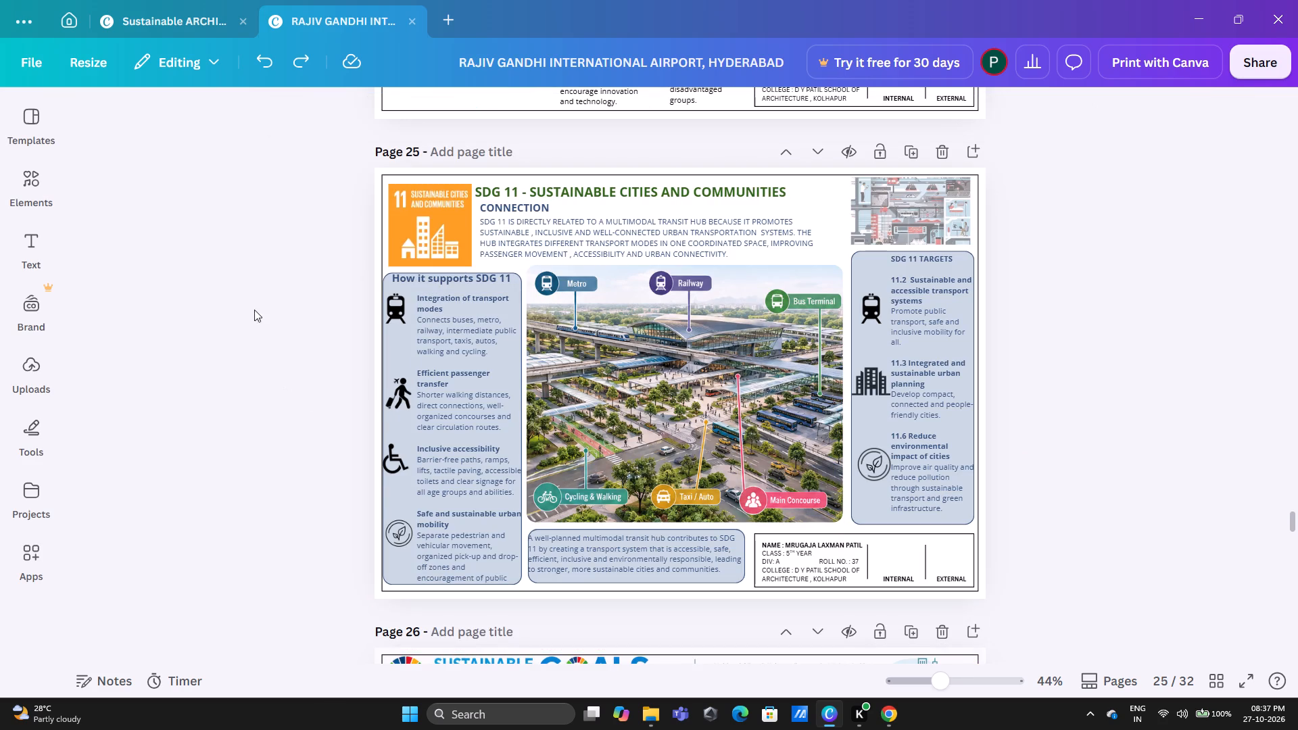
Add page 29 to the Sustainable Architecture design and paste the copied multimodal transit hub goals content onto it.
click(178, 8)
scroll(571, 391, down, 4)
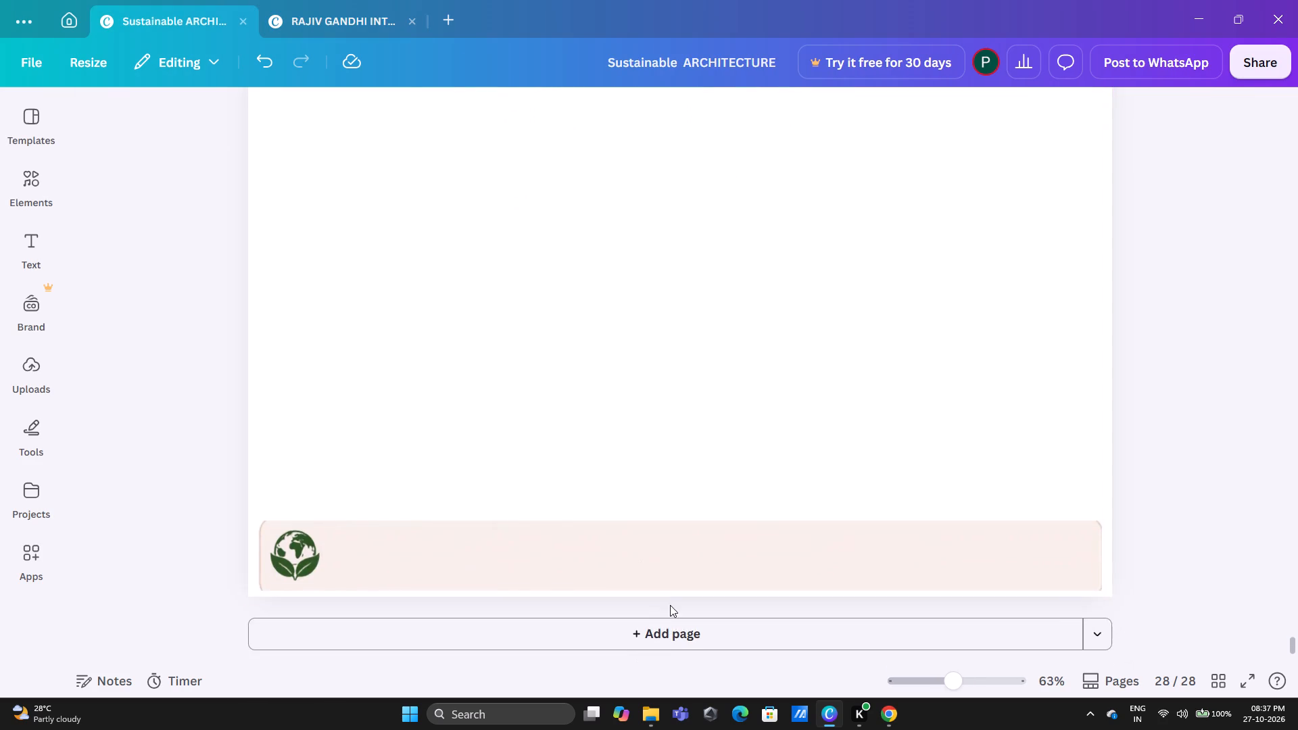
click(677, 642)
click(592, 432)
key(ctrl+v)
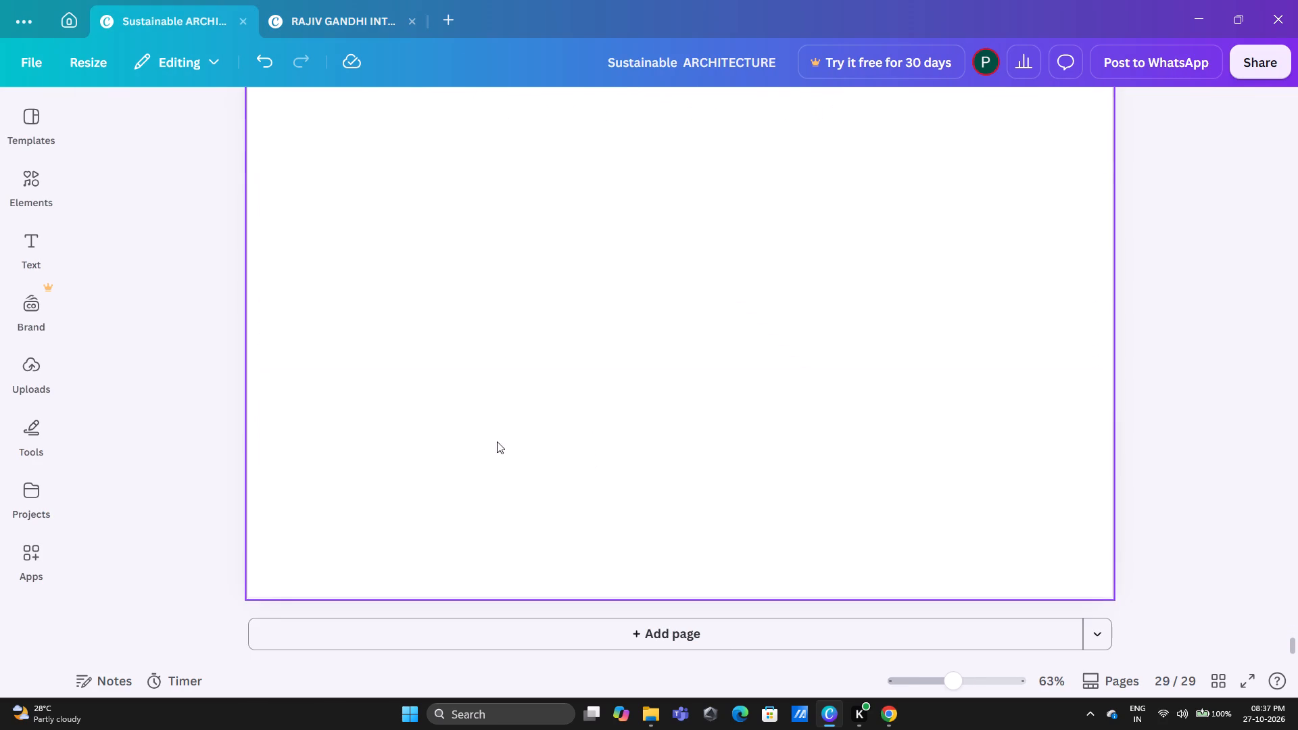
click(487, 516)
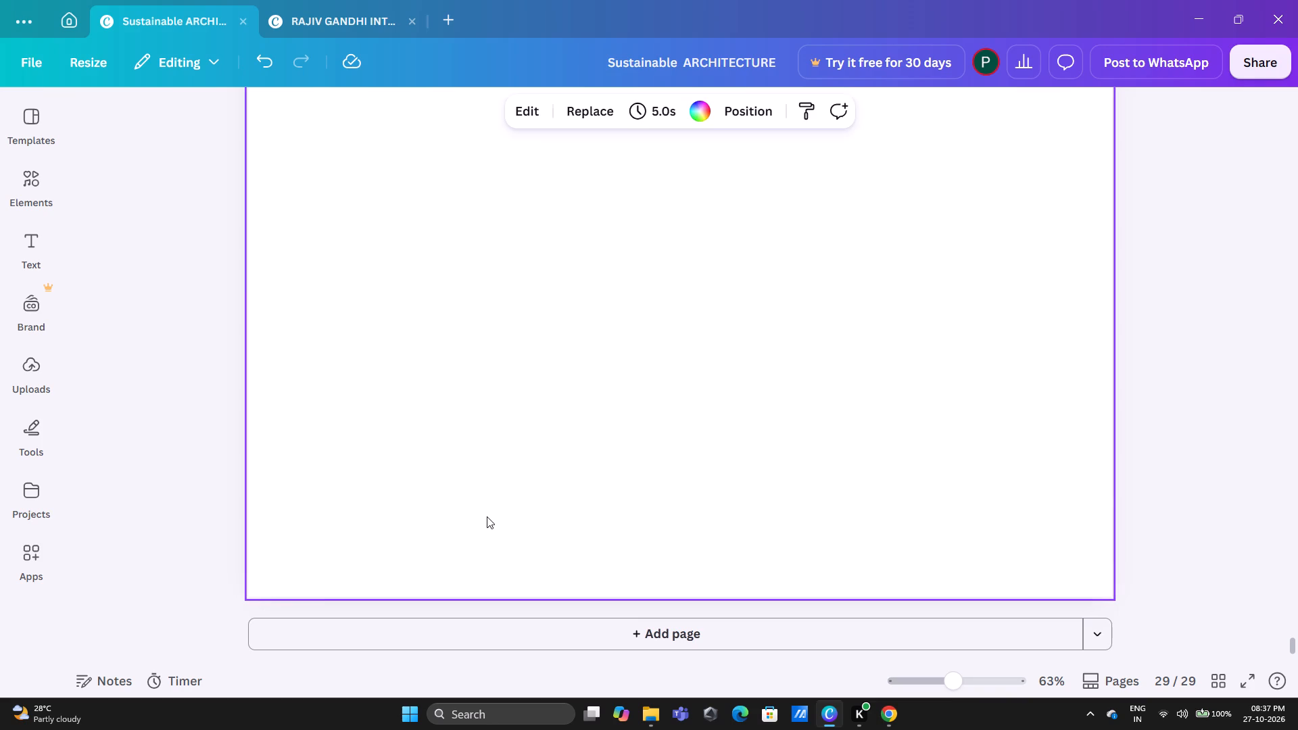
key(ctrl+v)
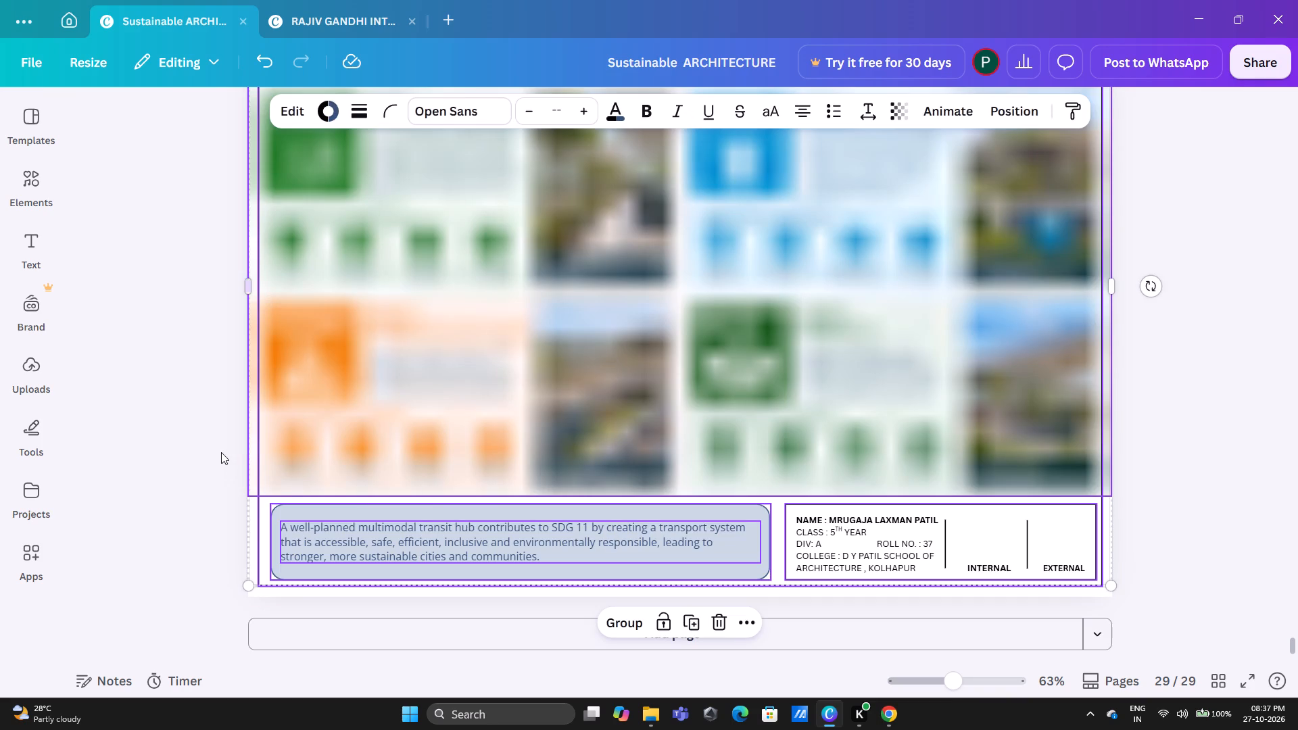
Check pages 27 to 29 and undo the duplicate paste of the transit hub goals content on page 29.
click(221, 452)
scroll(207, 467, up, 8)
scroll(312, 418, down, 2)
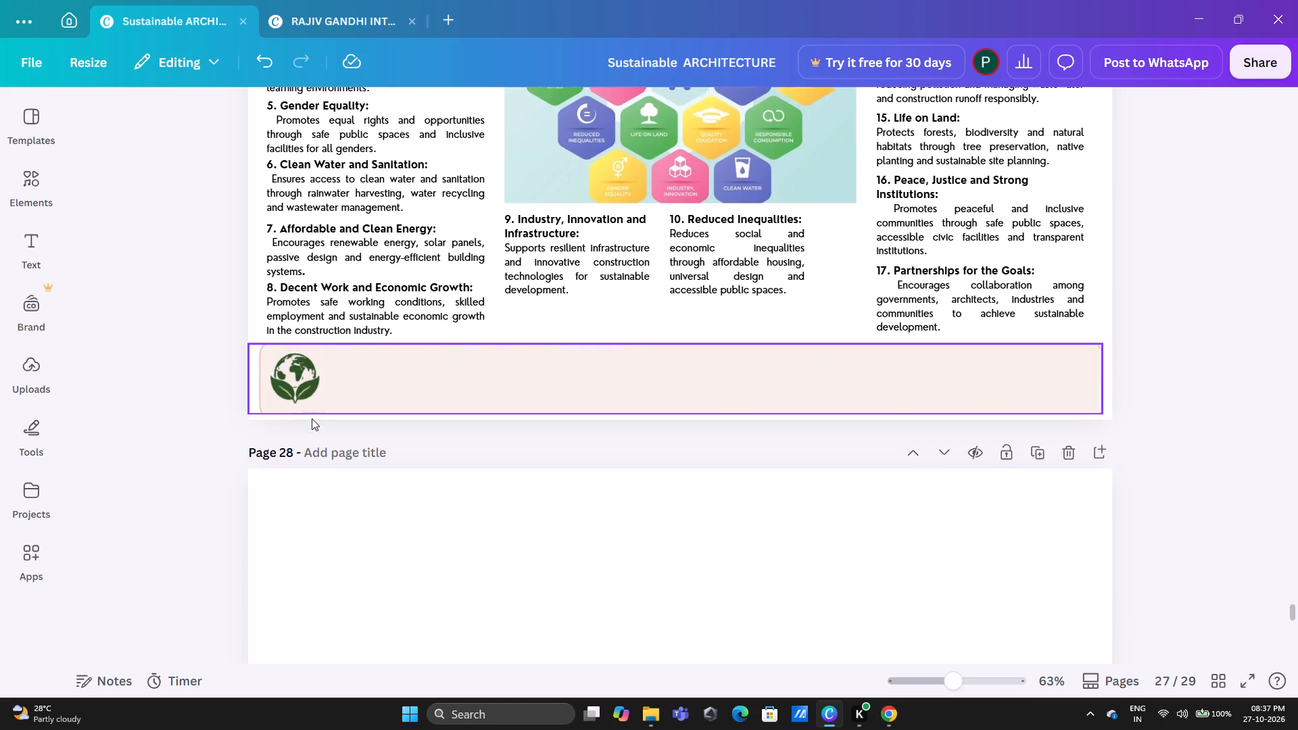
scroll(312, 418, down, 3)
click(1200, 365)
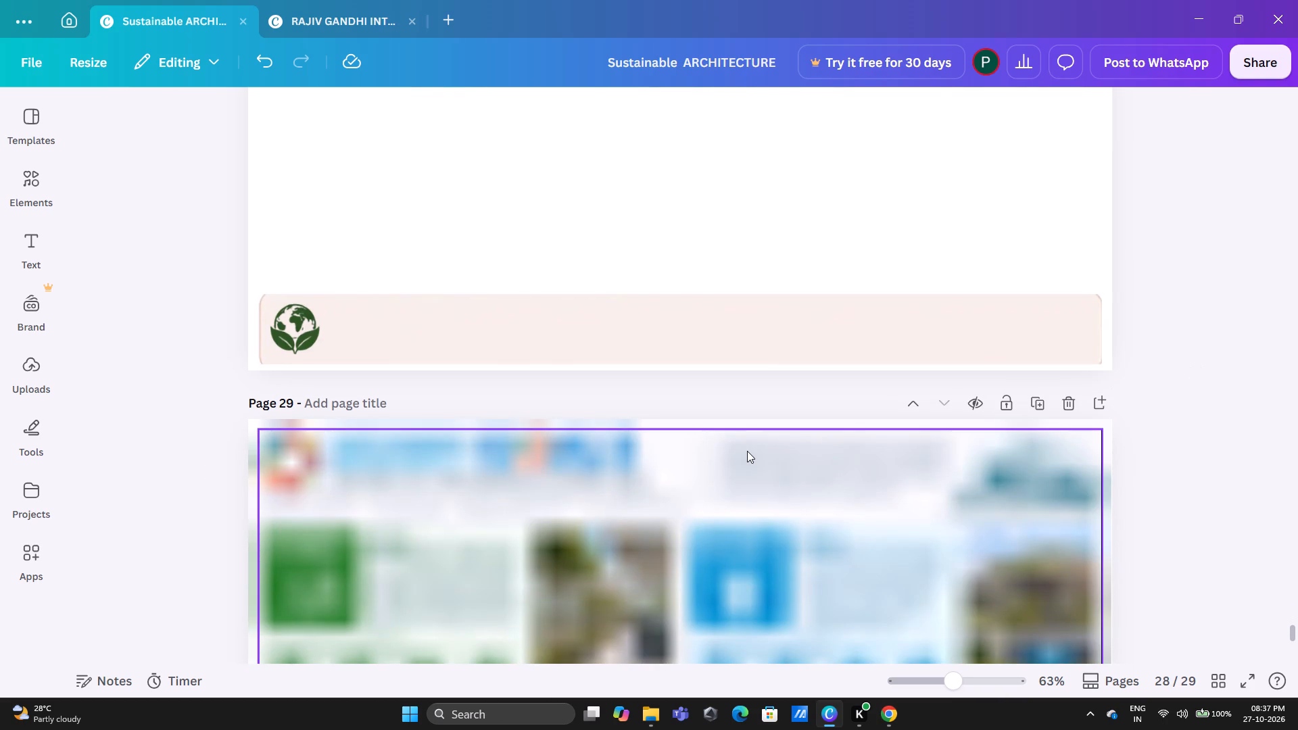
scroll(747, 451, down, 2)
scroll(855, 410, down, 2)
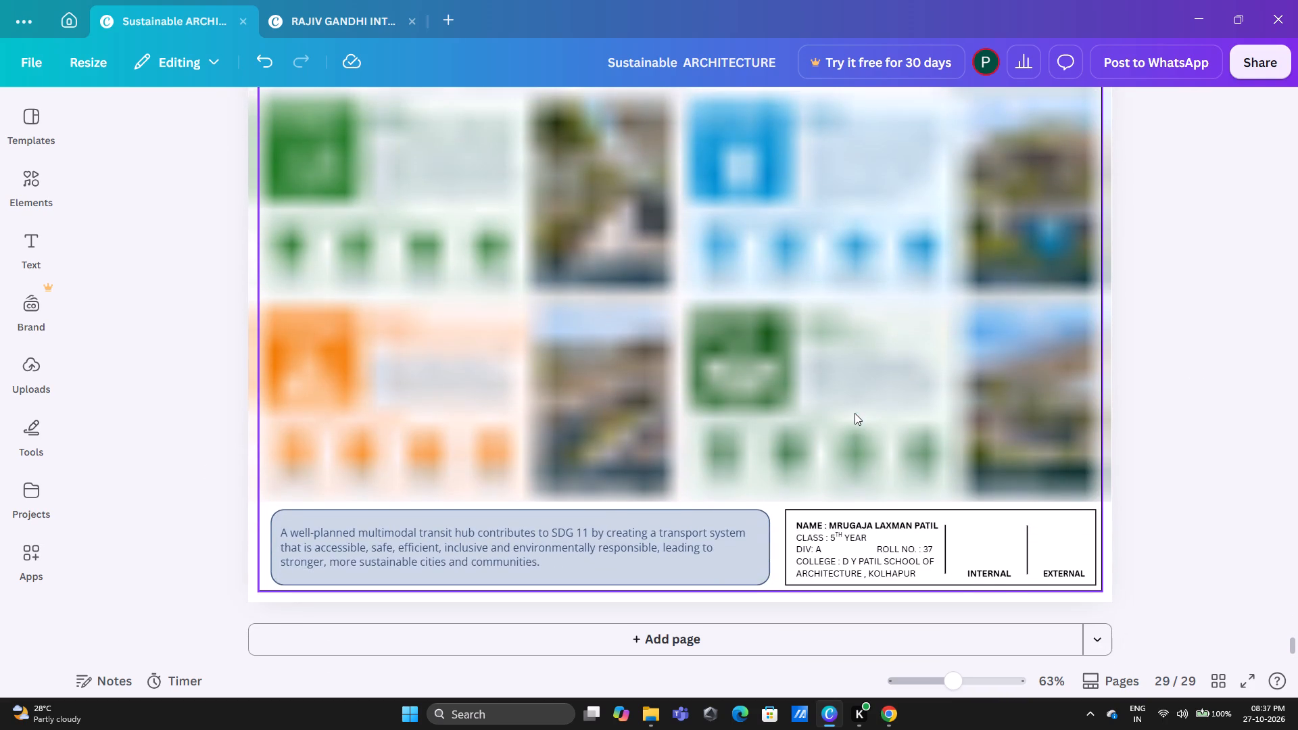
click(1170, 386)
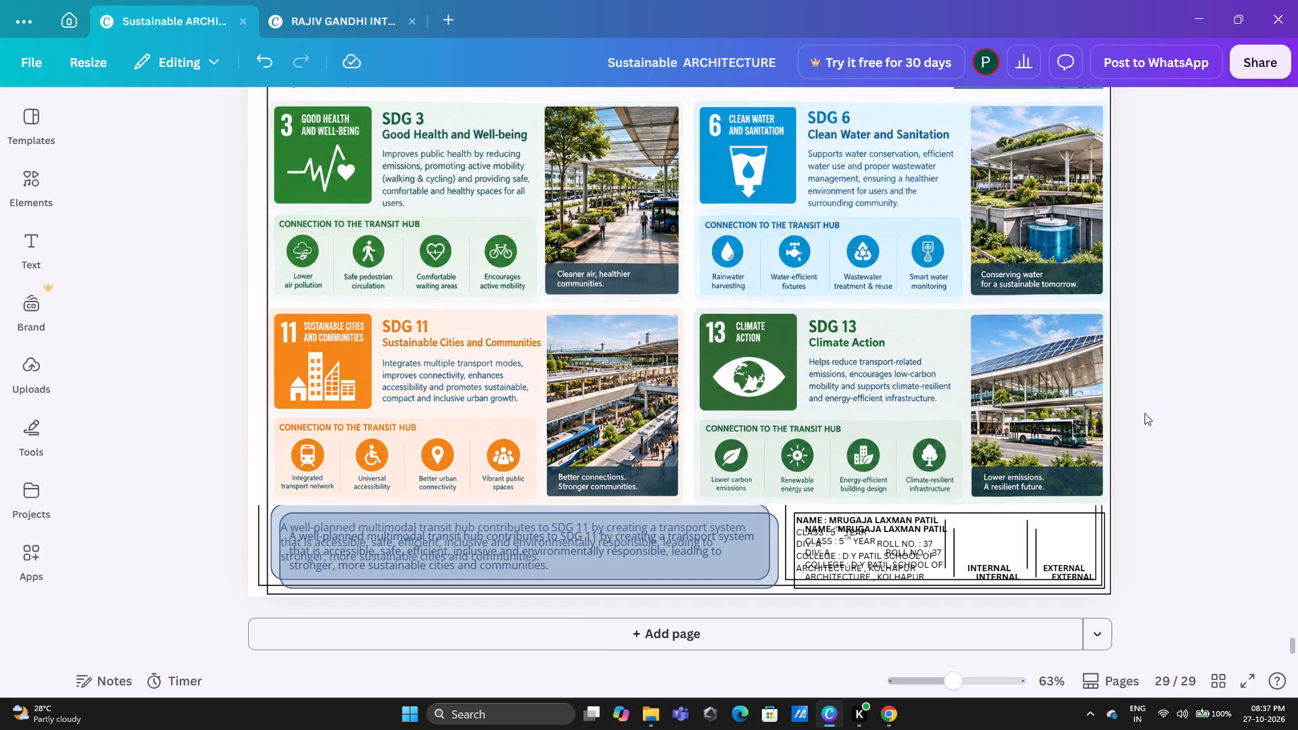
key(ctrl+z)
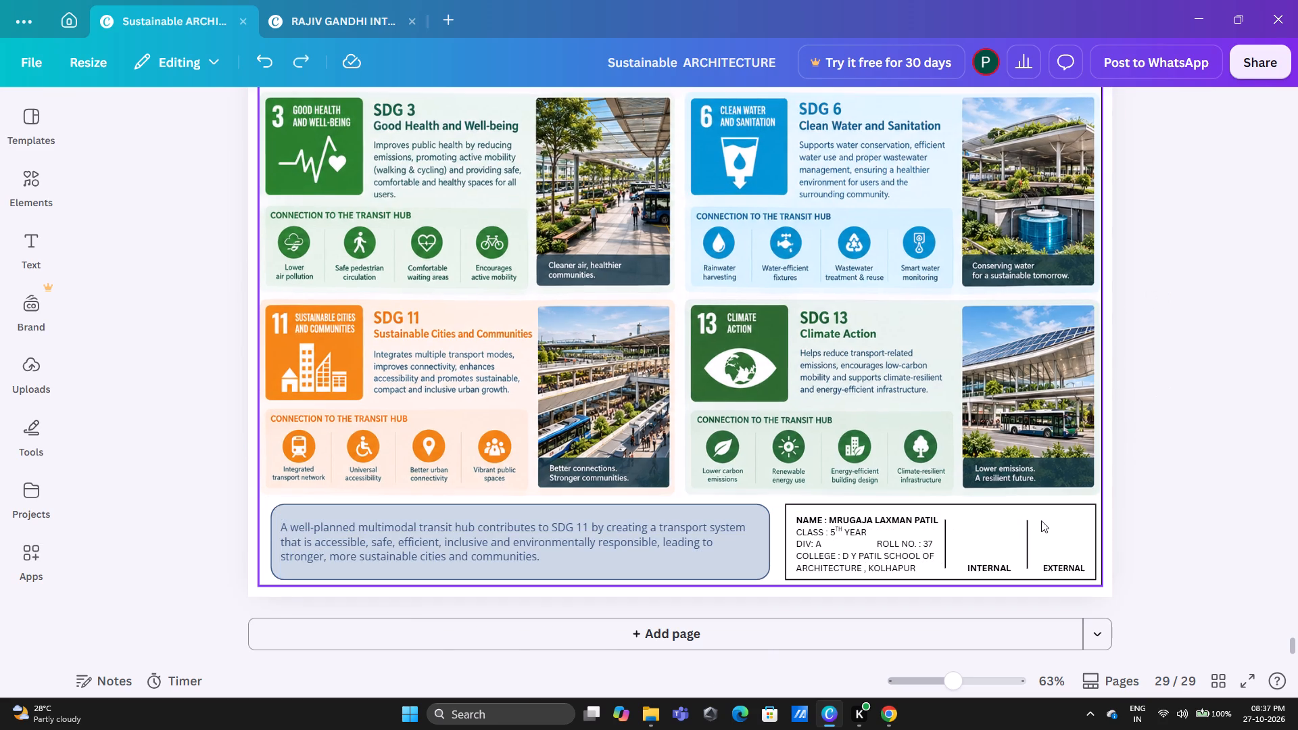
Check pages 28 and 29 and save the Sustainable Architecture design.
scroll(721, 508, up, 4)
scroll(794, 491, down, 2)
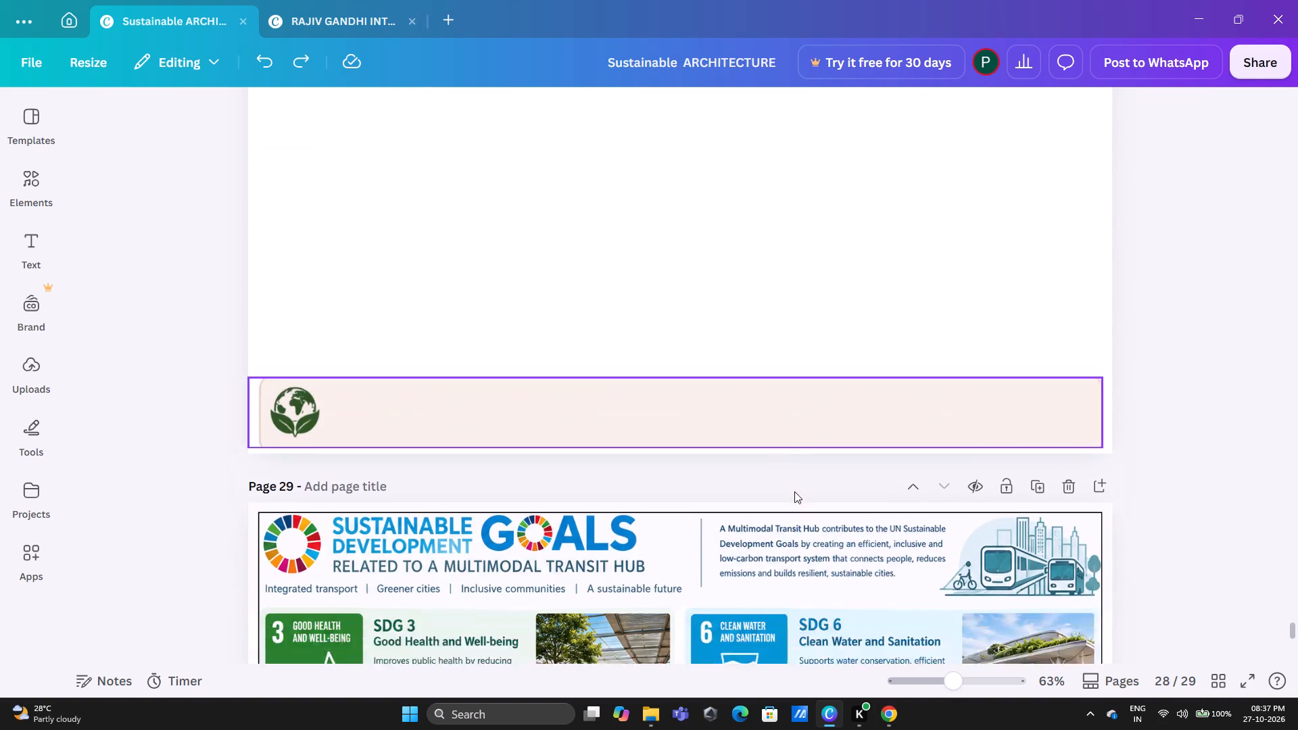
scroll(794, 491, down, 1)
click(1216, 415)
scroll(739, 506, up, 4)
key(ctrl+s)
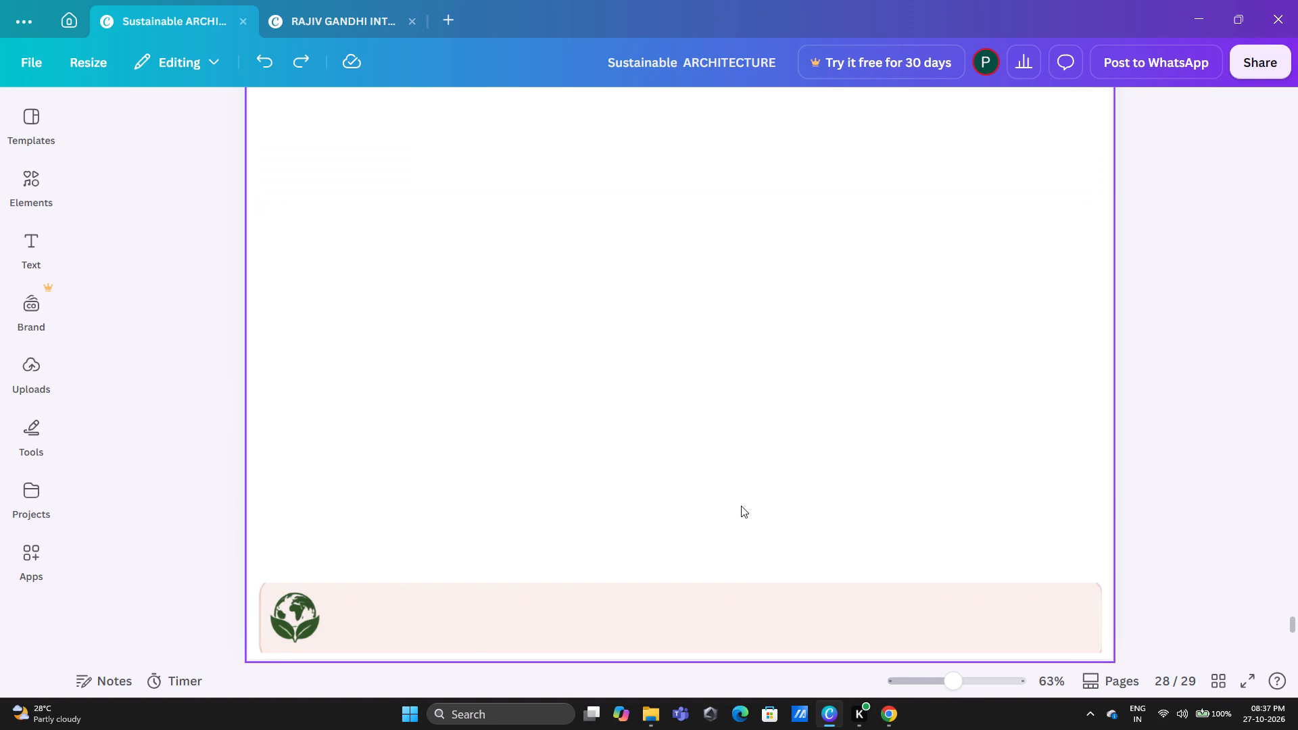
key(ctrl+s)
Close the design window and the browser window behind it.
click(1293, 0)
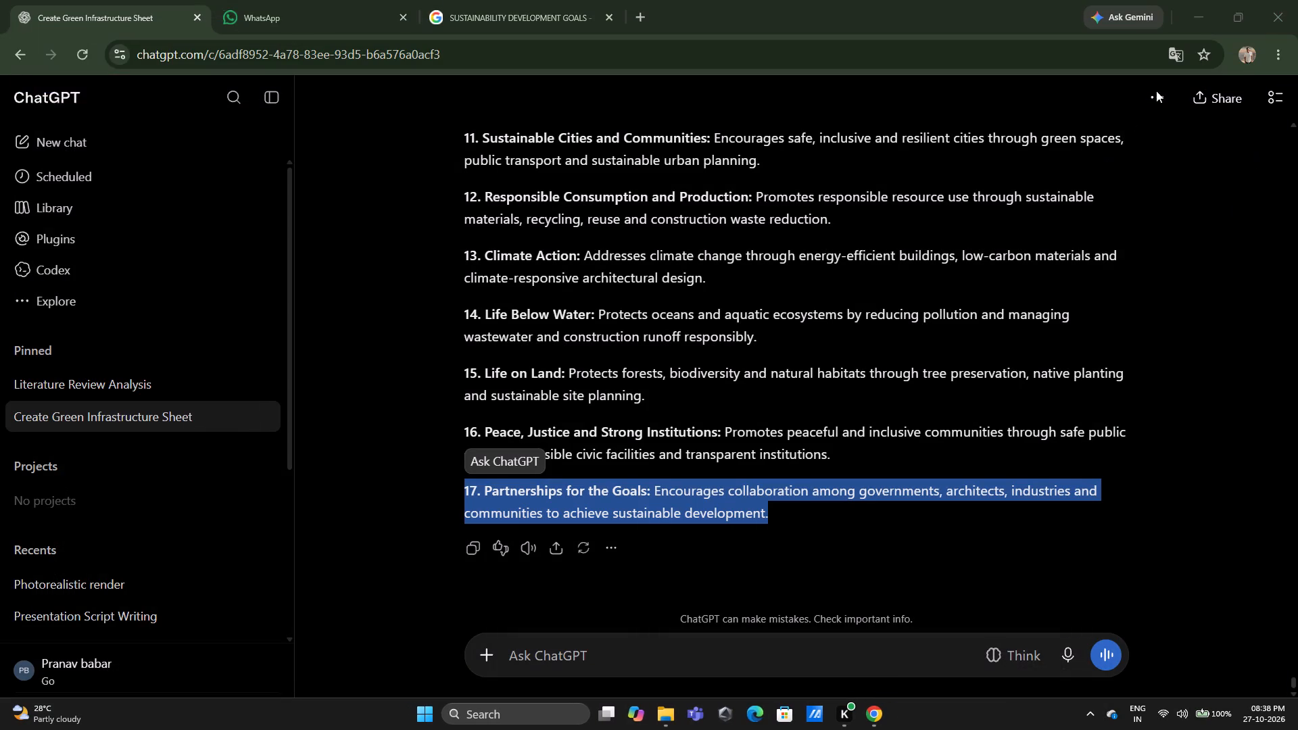
click(1280, 12)
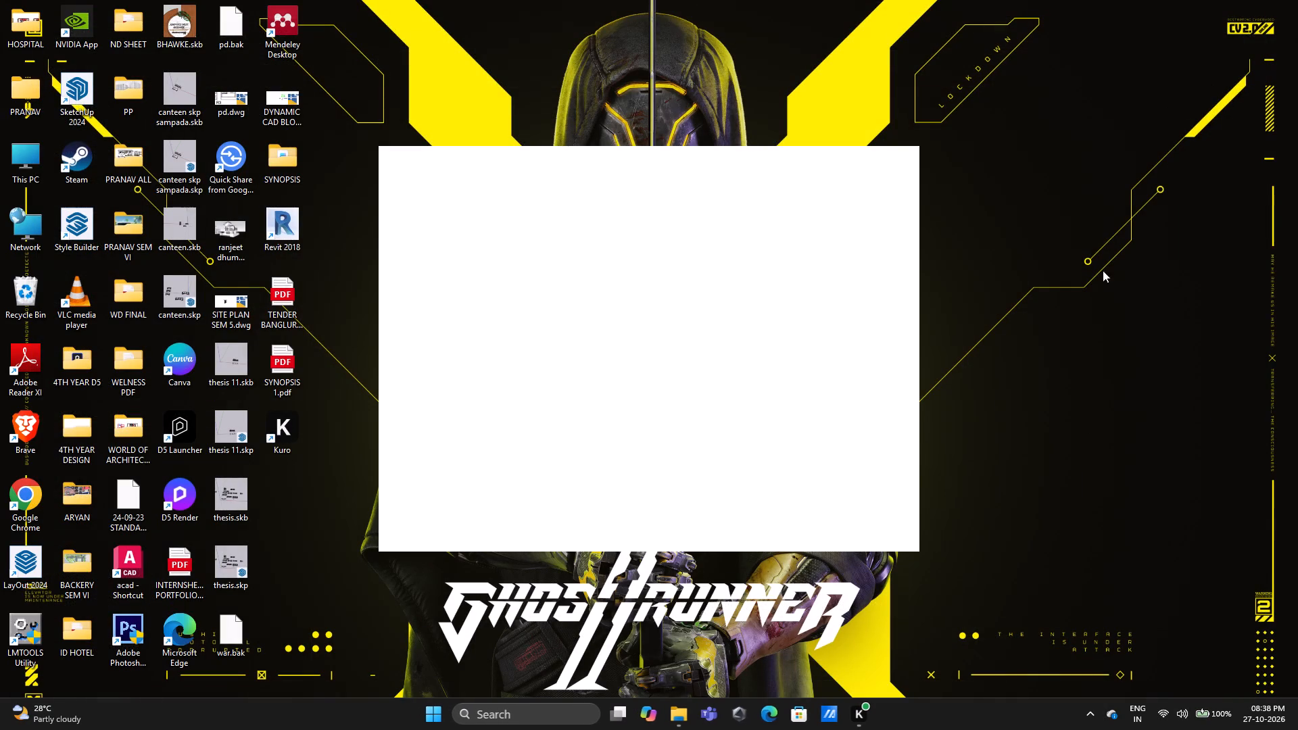